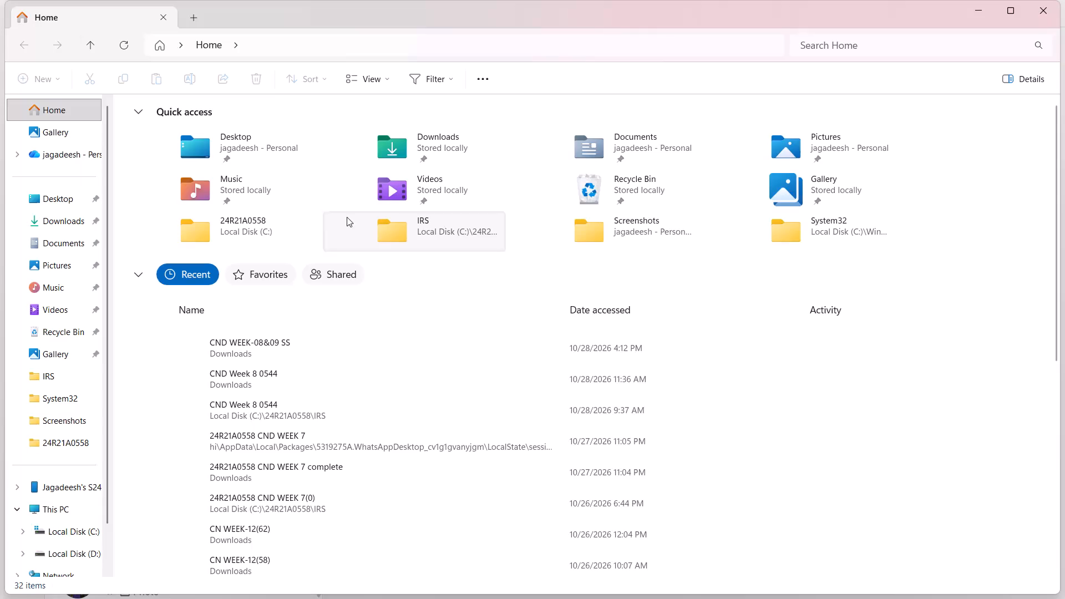
Open the recent Word document "CND Week 8 0544" from Downloads and view its launch-instance and security-group sections.
{"action": "double_click", "coordinate": [356, 372]}
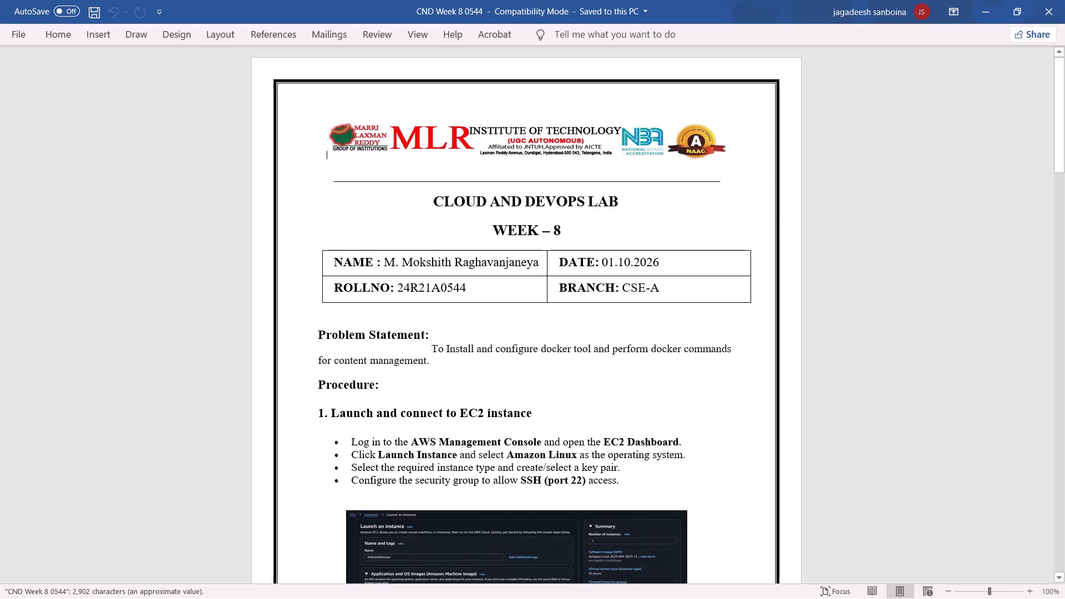
{"action": "scroll", "coordinate": [440, 389], "scroll_direction": "down", "scroll_amount": 2}
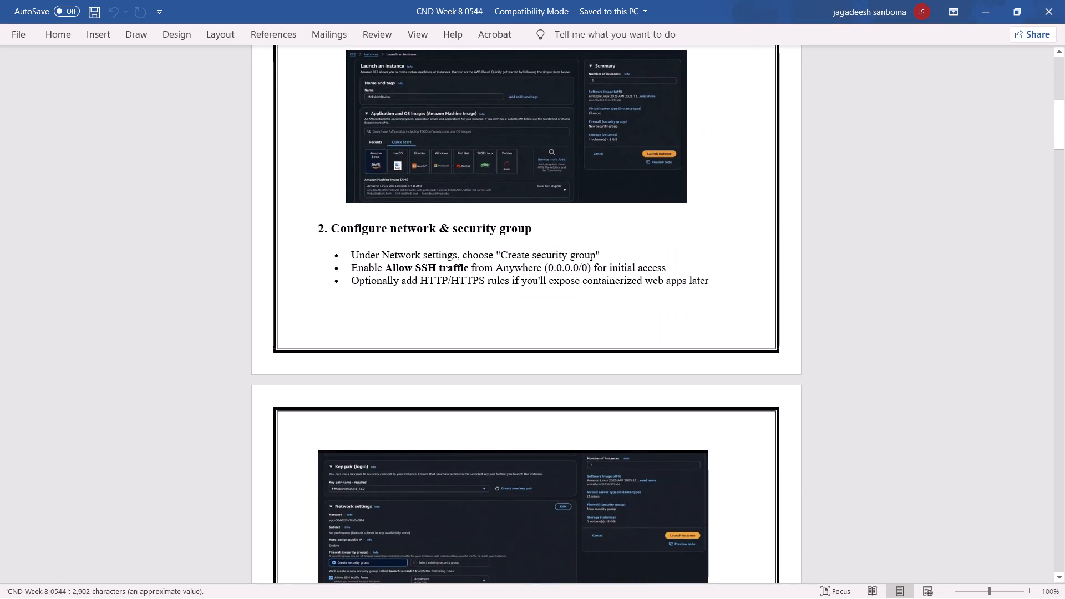
Switch back to the File Explorer window listing the recent files.
{"action": "key", "text": "Tab"}
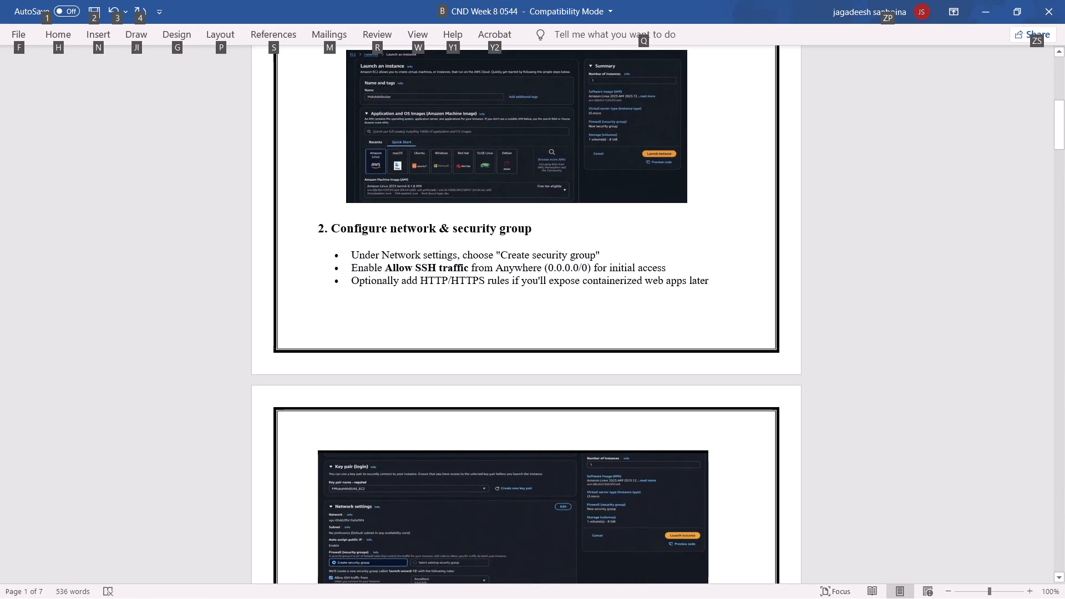
{"action": "key", "text": "alt+Tab"}
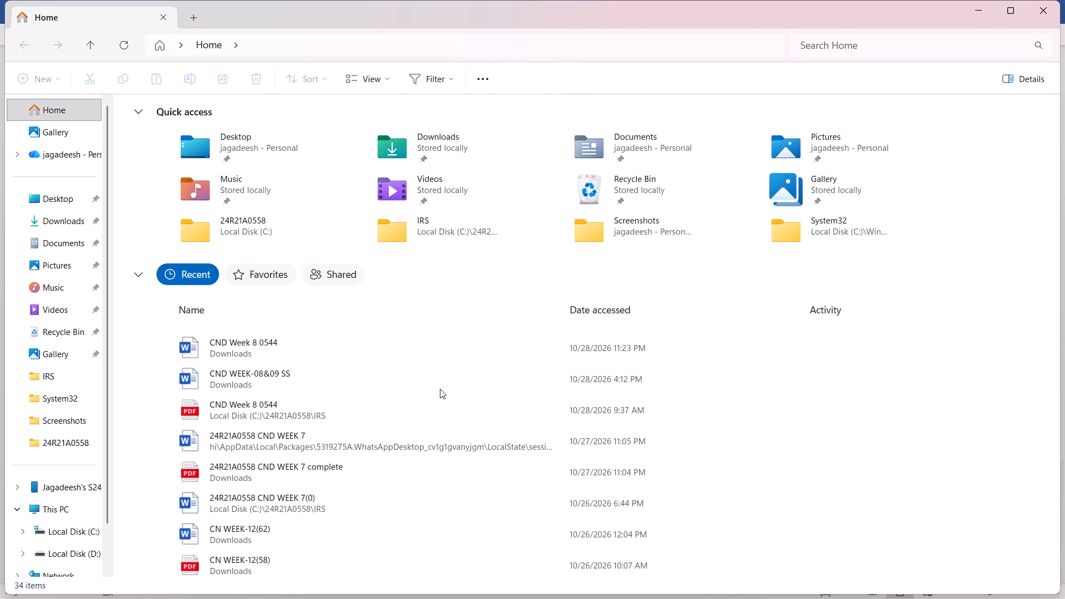
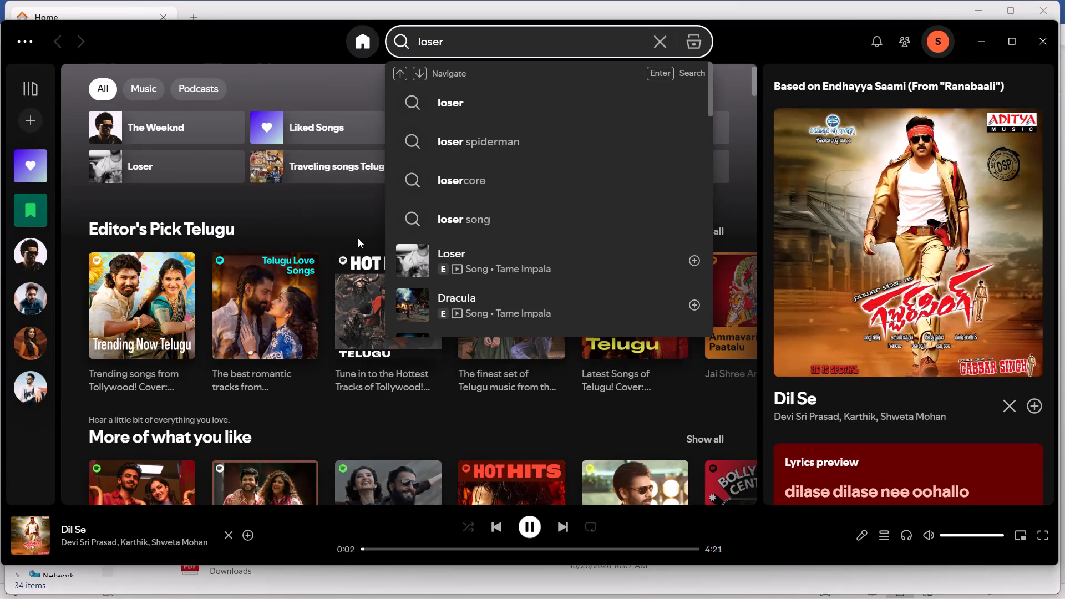
Play the song "Loser" by Tame Impala from the search suggestions.
{"action": "left_click", "coordinate": [402, 260]}
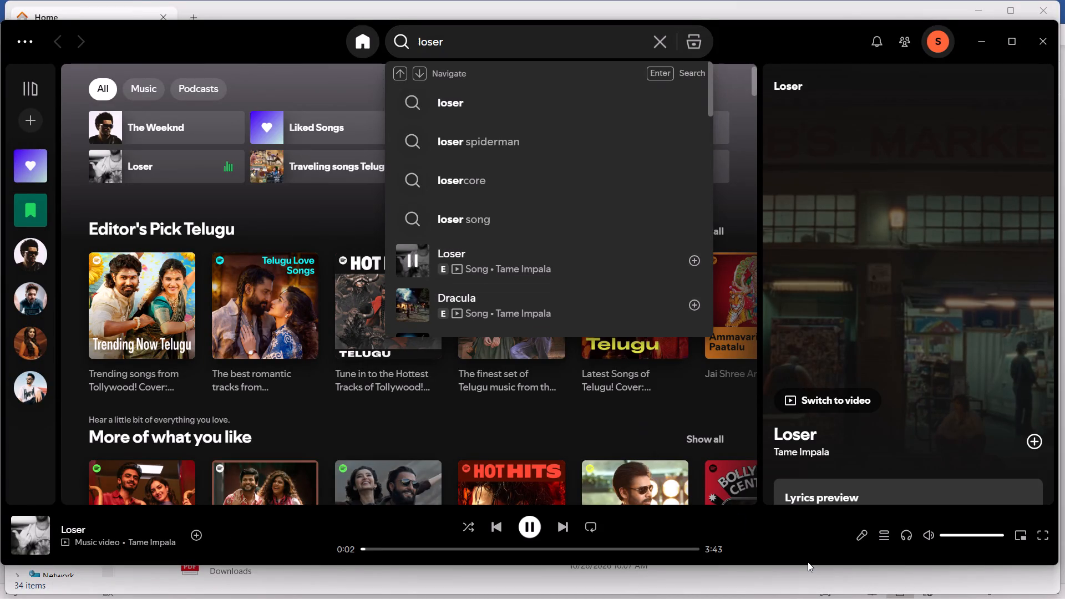
View the list of Bluetooth devices in the quick settings and dismiss it.
{"action": "left_click", "coordinate": [956, 584]}
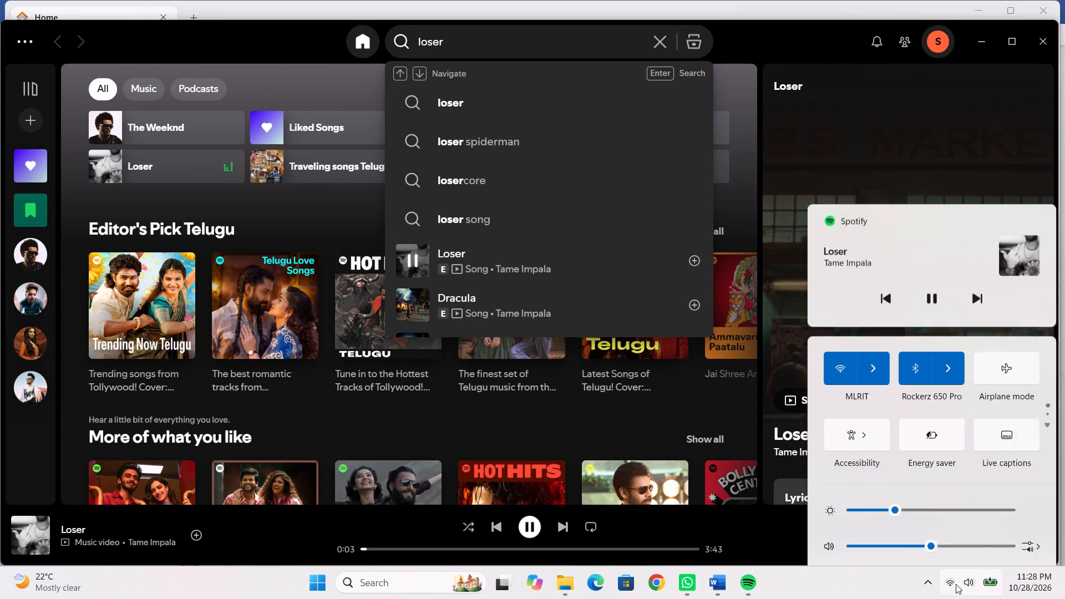
{"action": "left_click", "coordinate": [952, 328]}
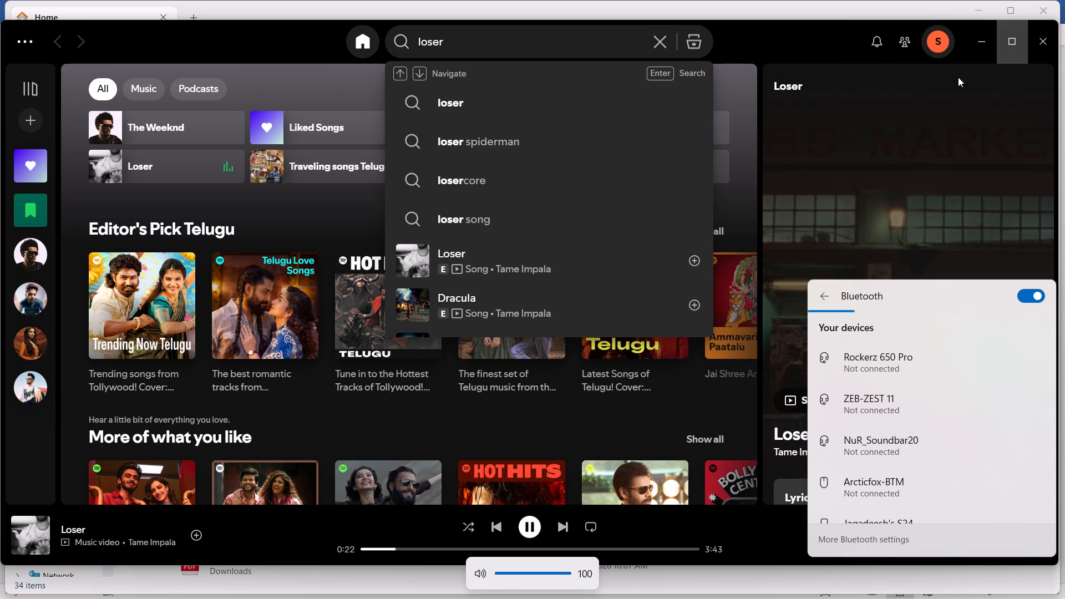
{"action": "left_click", "coordinate": [825, 194]}
{"action": "left_click", "coordinate": [853, 126]}
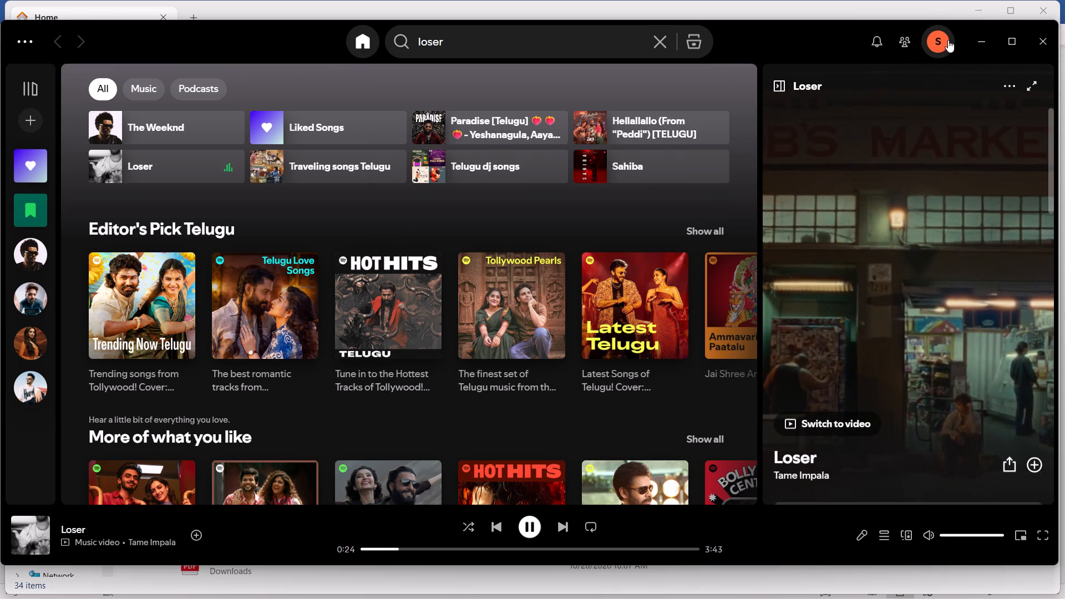
Minimize Spotify and File Explorer to return to the "CND Week 8 0544" Word document and view its first page.
{"action": "left_click", "coordinate": [972, 39]}
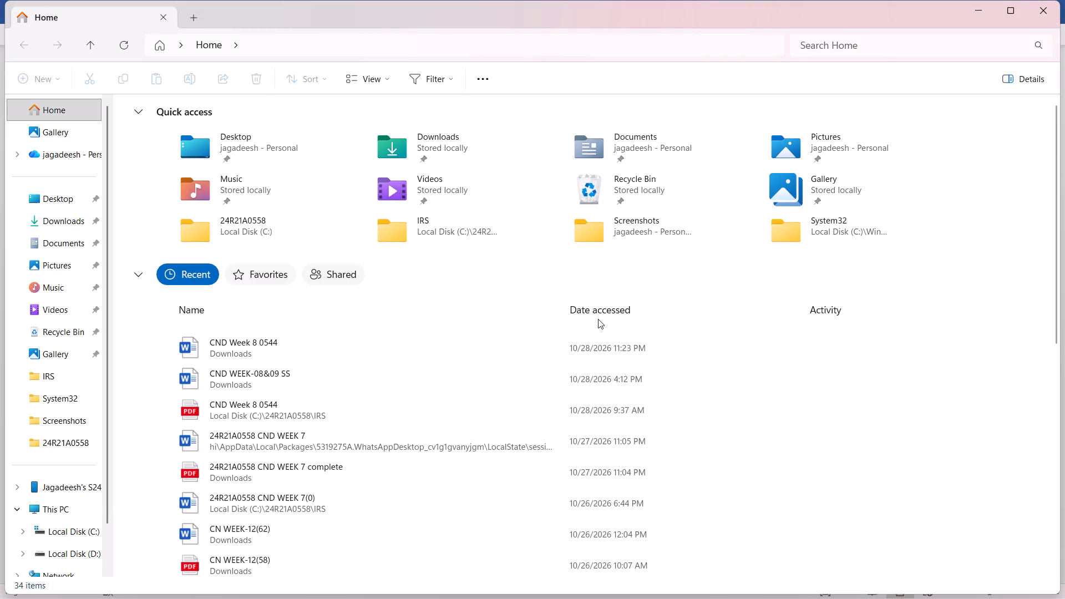
{"action": "left_click", "coordinate": [977, 5]}
{"action": "scroll", "coordinate": [683, 294], "scroll_direction": "up", "scroll_amount": 6}
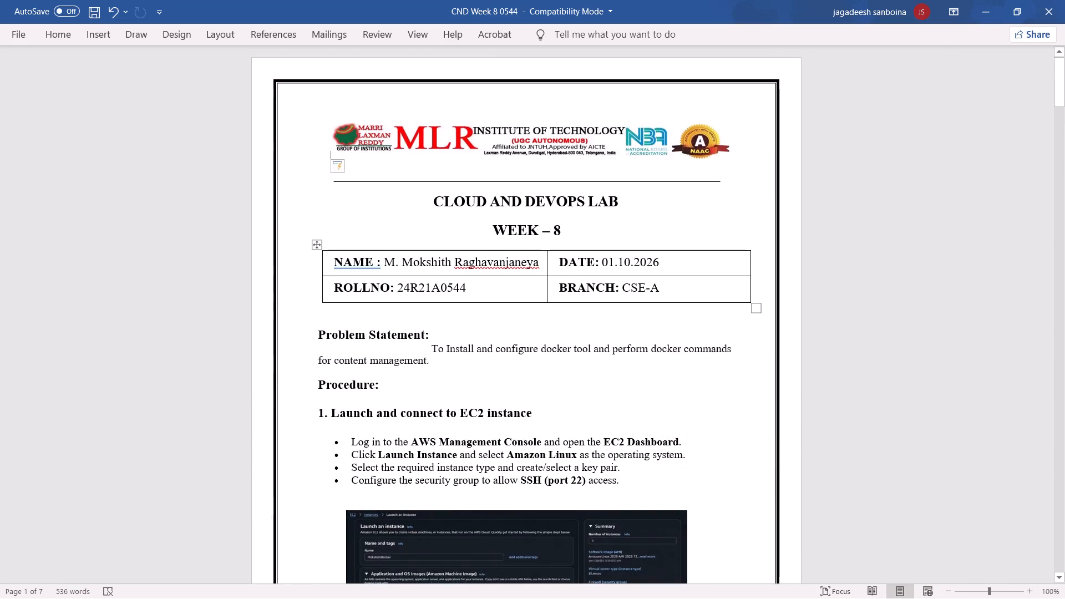
{"action": "scroll", "coordinate": [683, 294], "scroll_direction": "down", "scroll_amount": 1}
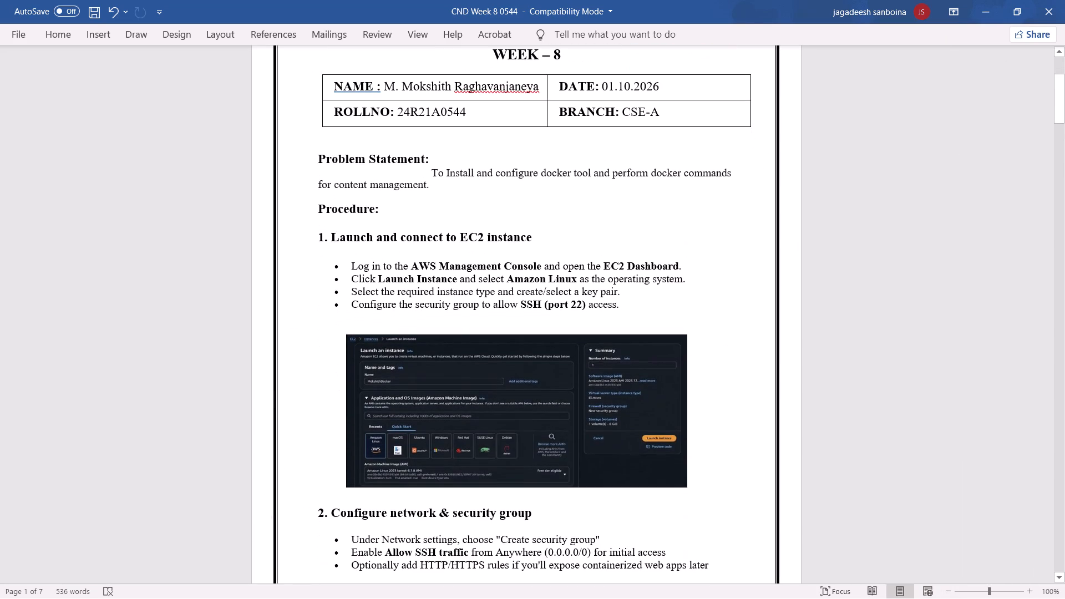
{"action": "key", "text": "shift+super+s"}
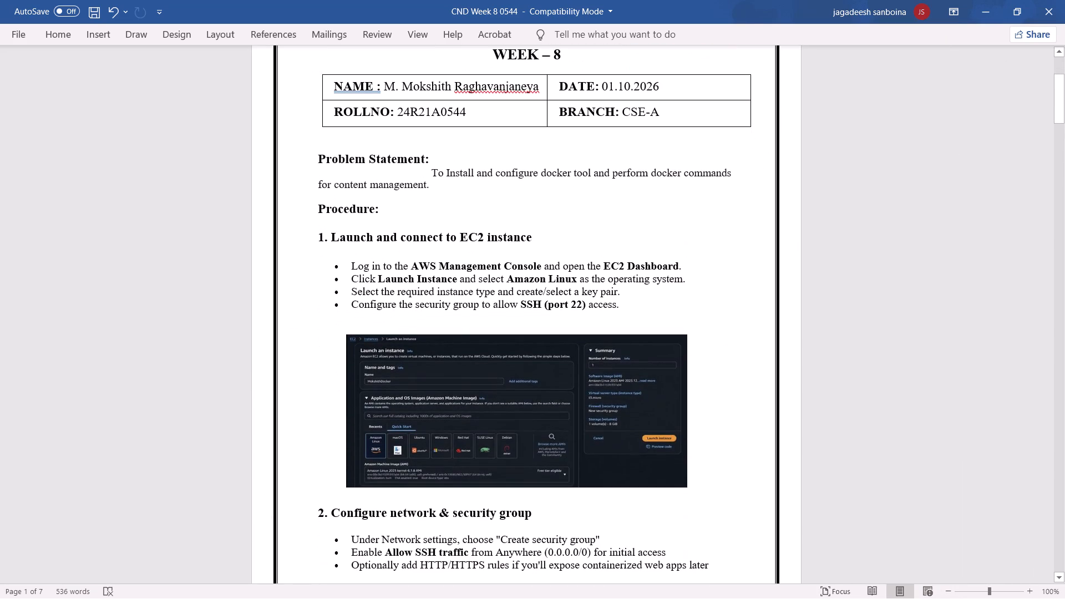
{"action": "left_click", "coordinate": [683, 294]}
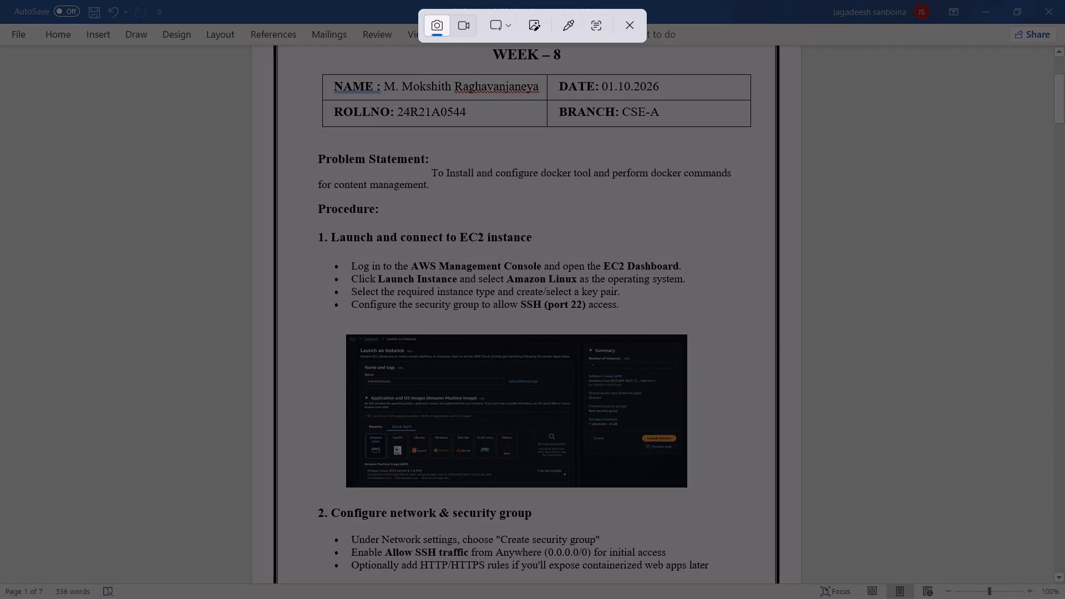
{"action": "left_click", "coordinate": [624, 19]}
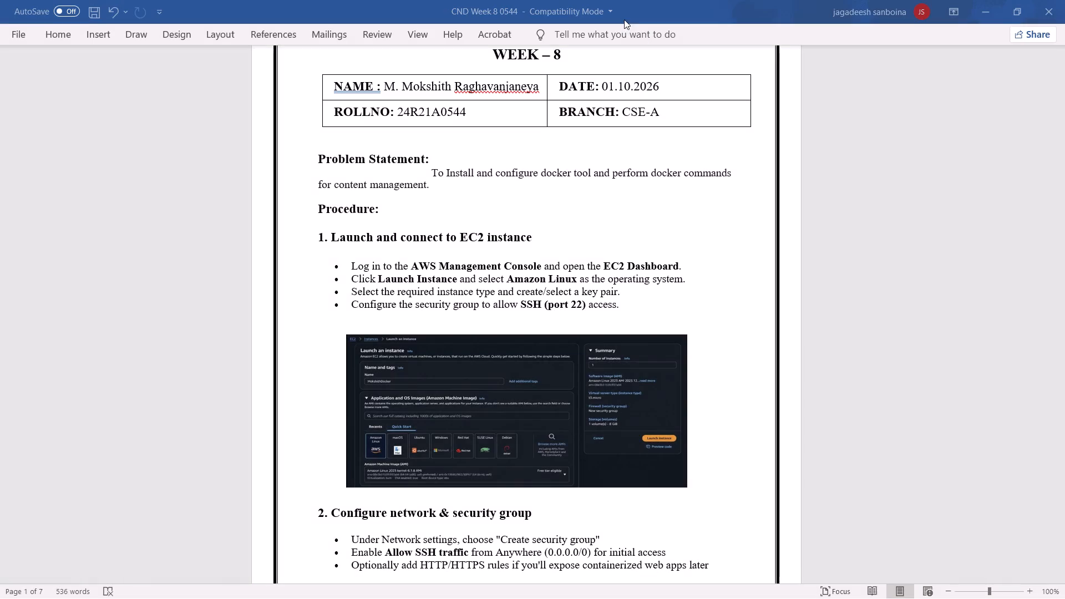
Switch to File Explorer and open the recent Word document "CND WEEK-08&09 SS" from Downloads.
{"action": "key", "text": "alt+Tab"}
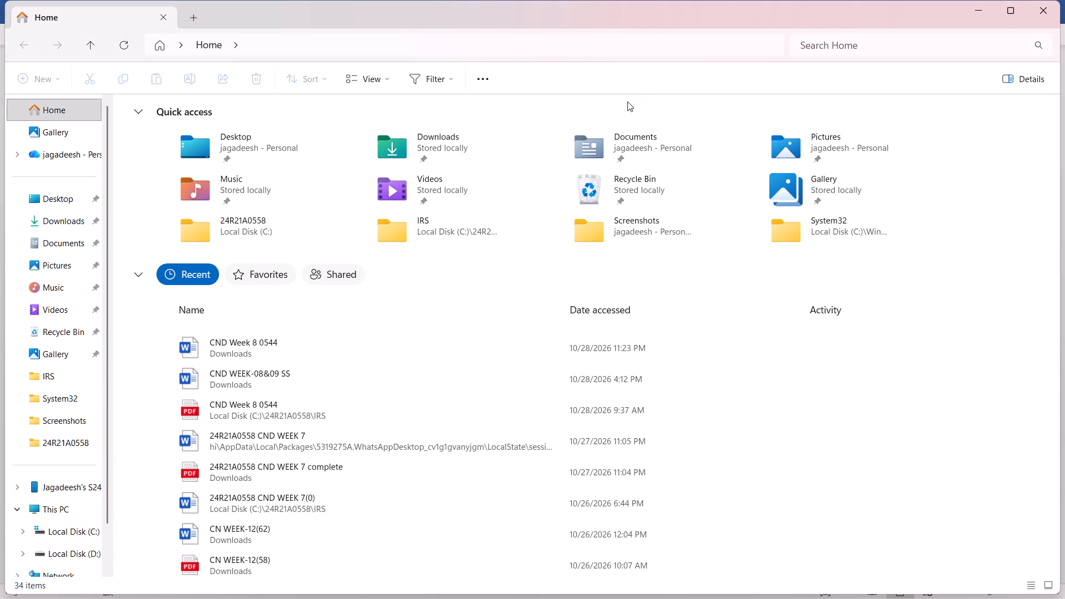
{"action": "double_click", "coordinate": [393, 369]}
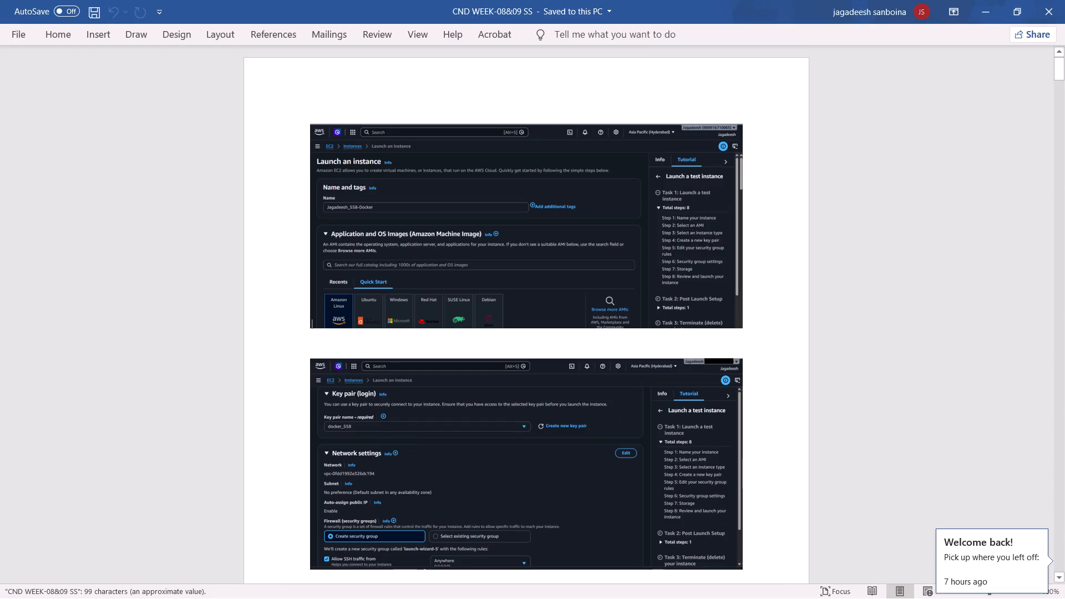
Look through the AWS and Docker screenshots in "CND WEEK-08&09 SS" and return to its first page.
{"action": "scroll", "coordinate": [393, 369], "scroll_direction": "up", "scroll_amount": 11}
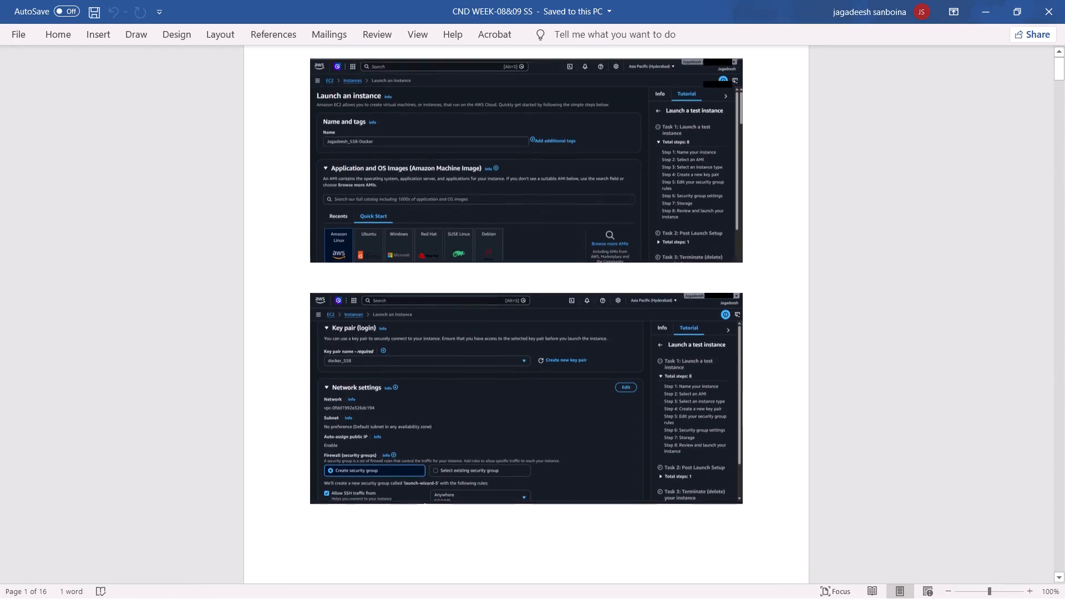
{"action": "scroll", "coordinate": [393, 369], "scroll_direction": "down", "scroll_amount": 9}
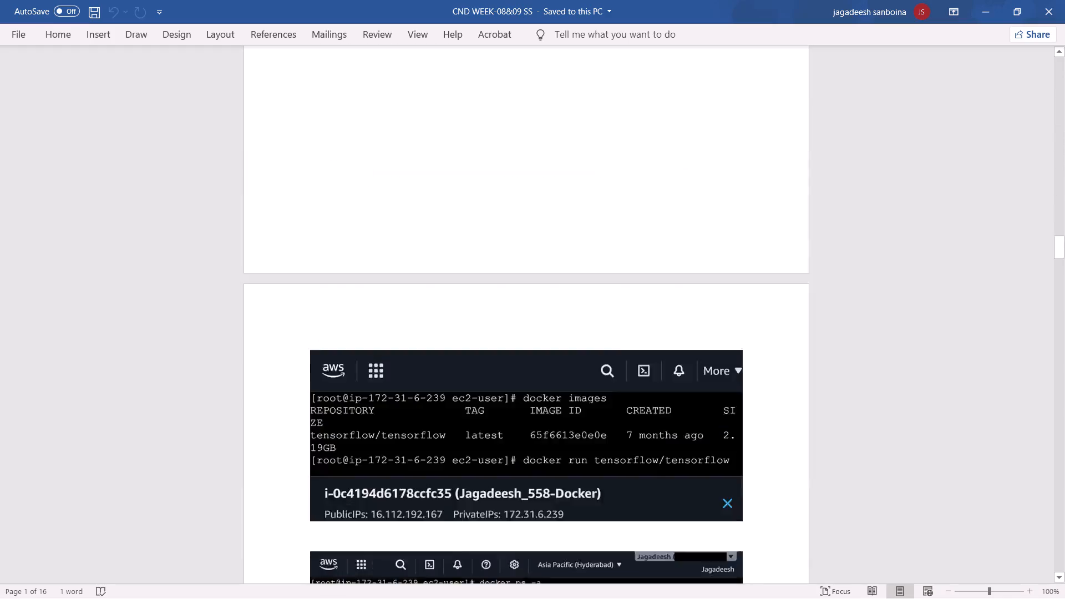
{"action": "scroll", "coordinate": [393, 369], "scroll_direction": "down", "scroll_amount": 13}
{"action": "scroll", "coordinate": [393, 369], "scroll_direction": "up", "scroll_amount": 20}
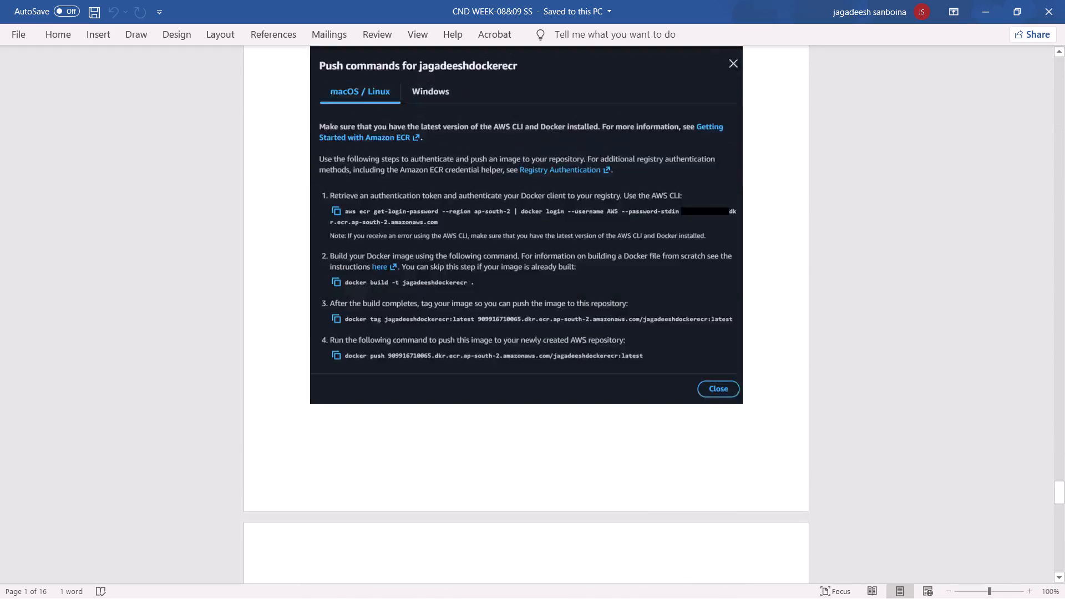
{"action": "scroll", "coordinate": [393, 369], "scroll_direction": "up", "scroll_amount": 18}
{"action": "scroll", "coordinate": [393, 369], "scroll_direction": "up", "scroll_amount": 6}
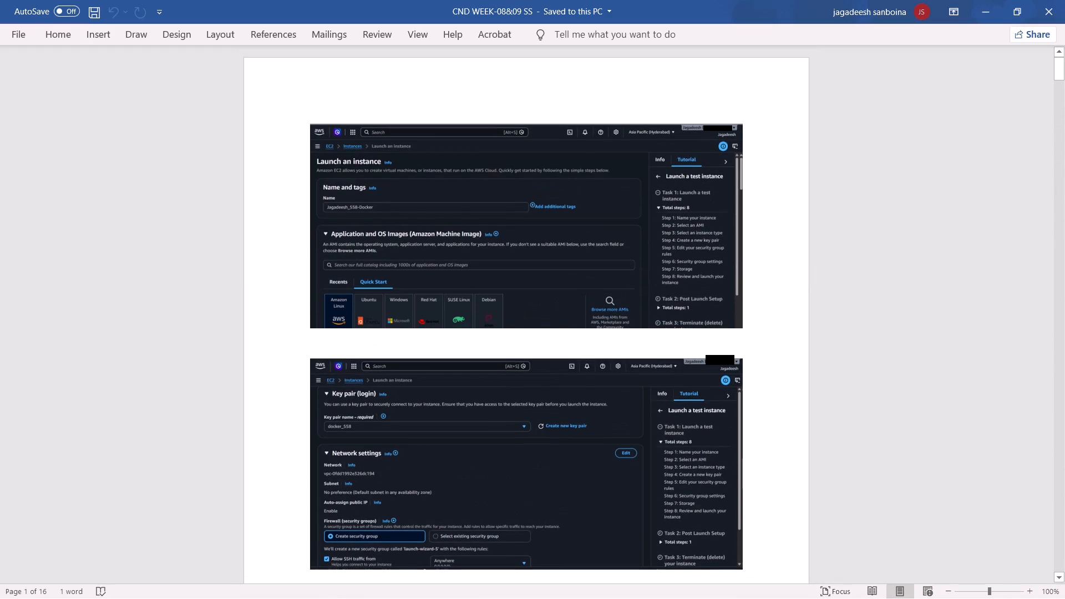
{"action": "scroll", "coordinate": [393, 369], "scroll_direction": "up", "scroll_amount": 1}
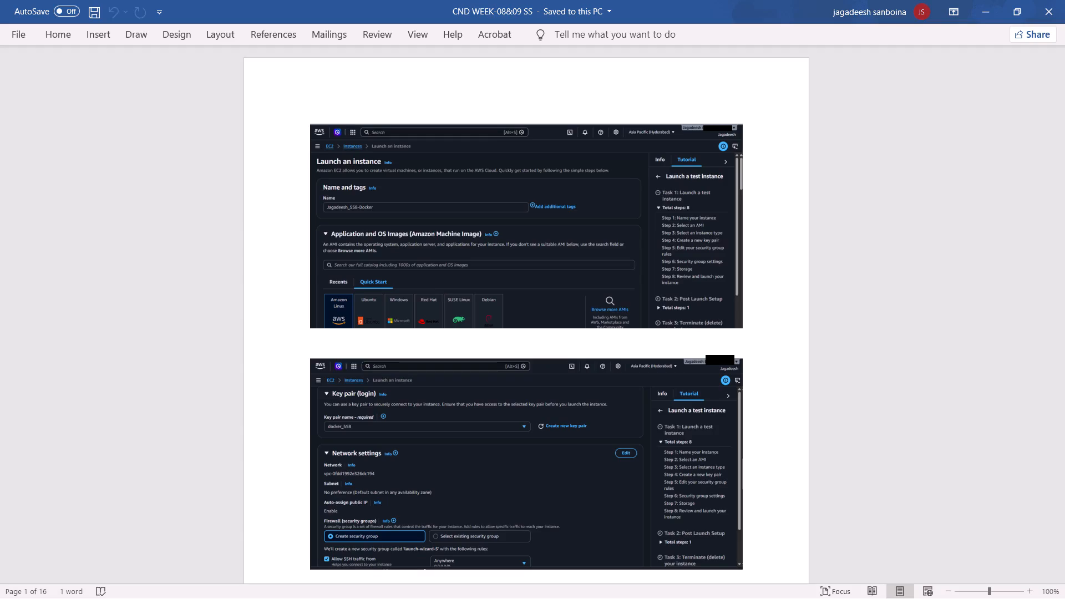
Arrange the screenshots document and the "CND Week 8 0544" document side by side in a two-window layout.
{"action": "left_click", "coordinate": [440, 297]}
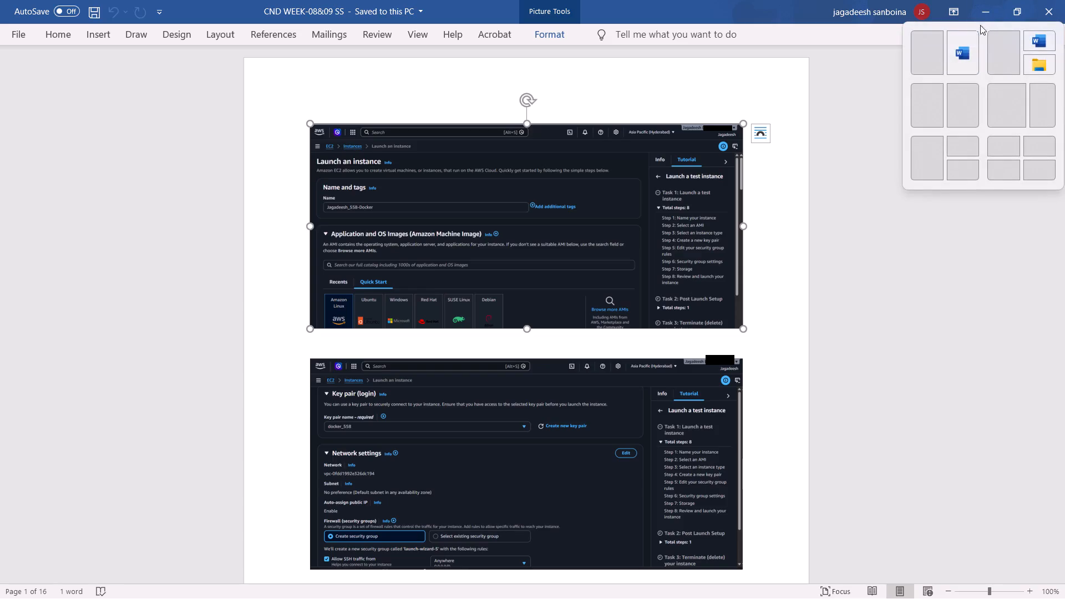
{"action": "left_click", "coordinate": [934, 48]}
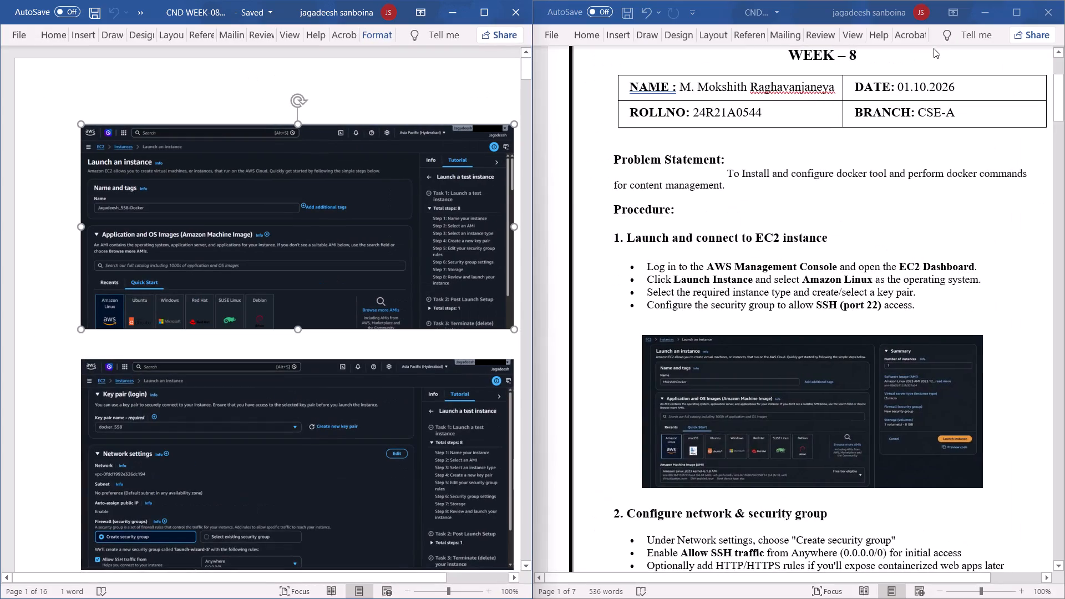
Delete the old launch-instance screenshot under section 1, "Launch and connect to EC2 instance", in the Week 8 document.
{"action": "left_click", "coordinate": [755, 400]}
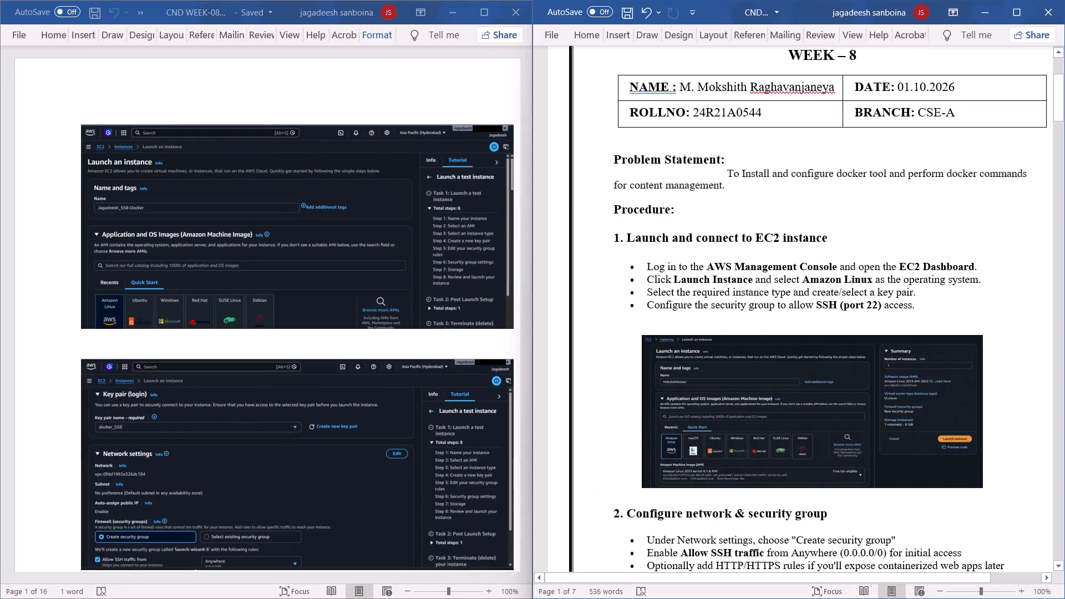
{"action": "left_click", "coordinate": [785, 362]}
{"action": "key", "text": "Delete"}
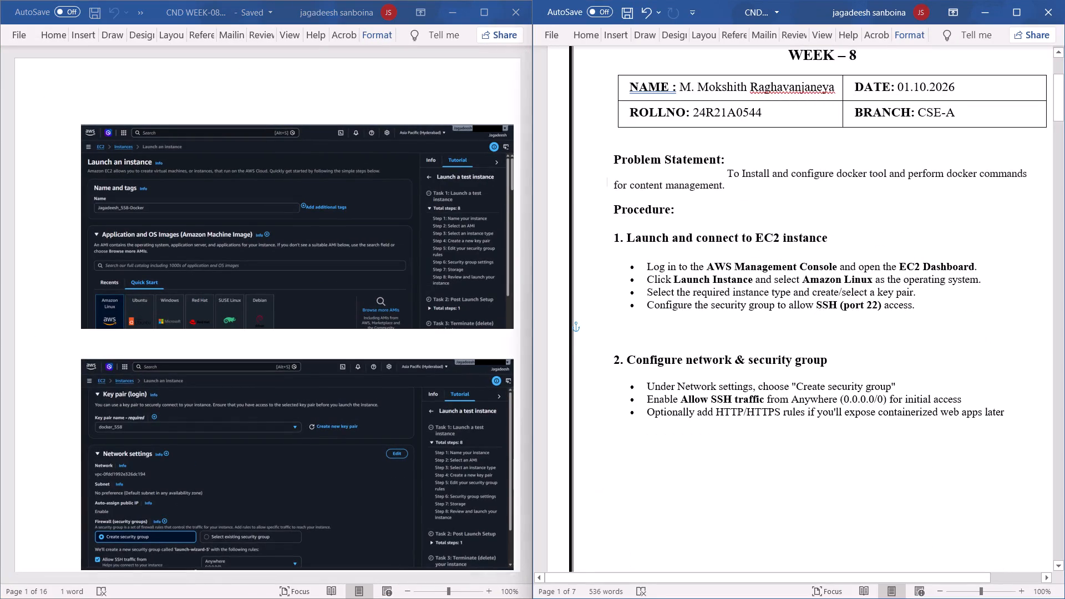
Move the launch-instance screenshot from "CND WEEK-08&09 SS" to the blank line below section 1's bullets in the Week 8 document, preceded by spaces.
{"action": "left_click", "coordinate": [434, 143]}
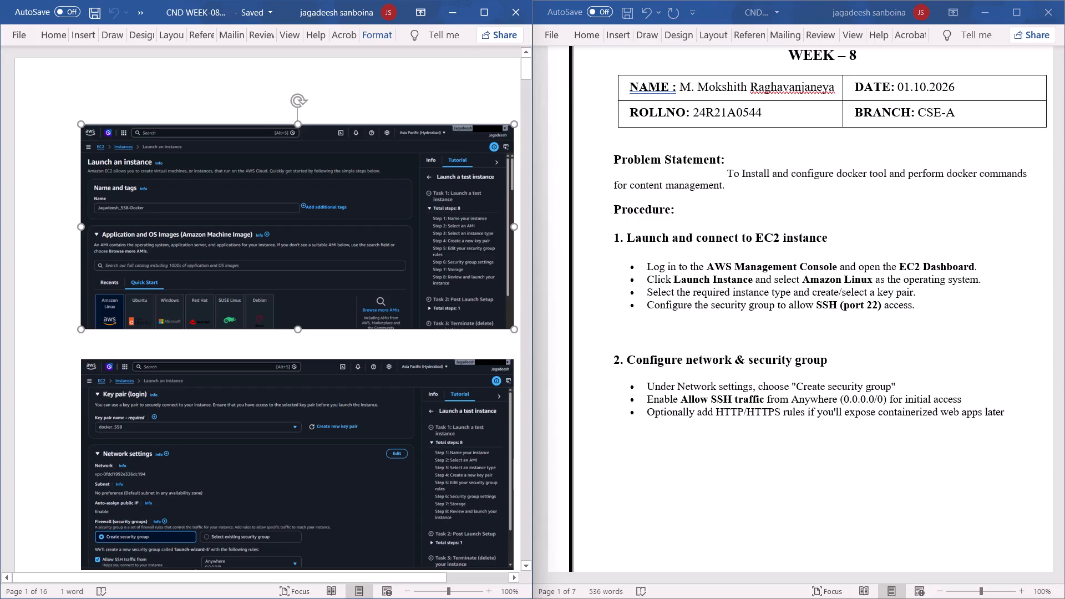
{"action": "key", "text": "ctrl+x"}
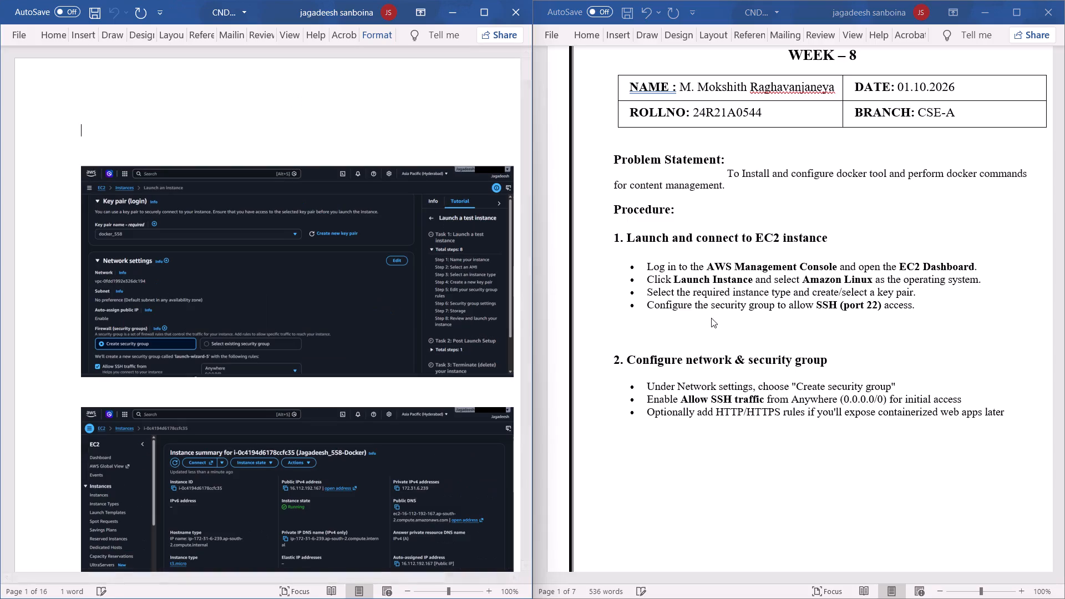
{"action": "left_click", "coordinate": [703, 331]}
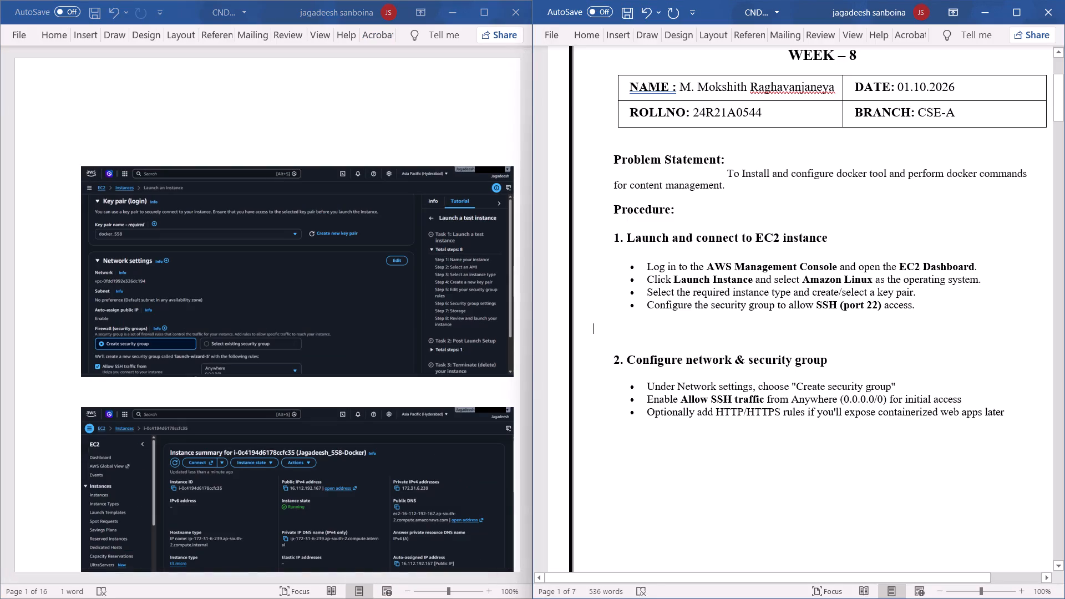
{"action": "key", "text": "space"}
{"action": "key", "text": "space"}
{"action": "key", "text": "space"}
{"action": "key", "text": "space"}
{"action": "key", "text": "space"}
{"action": "key", "text": "space"}
{"action": "key", "text": "space"}
{"action": "key", "text": "space"}
{"action": "key", "text": "space"}
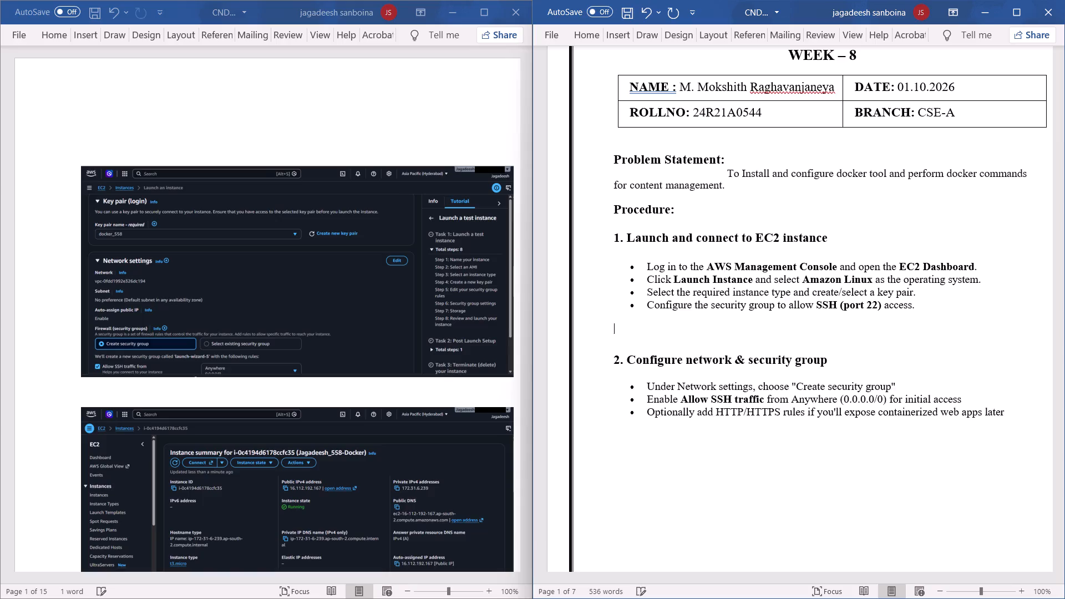
{"action": "key", "text": "ctrl+v"}
Reduce the height and width of the pasted launch-instance screenshot in section 1.
{"action": "left_click", "coordinate": [719, 383]}
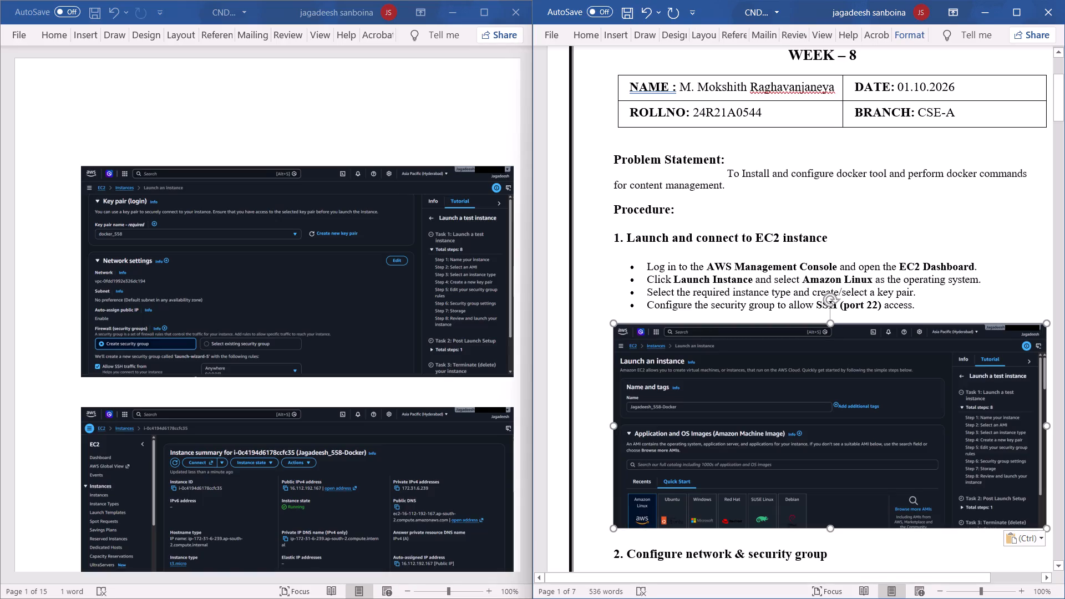
{"action": "left_click_drag", "start_coordinate": [831, 529], "coordinate": [829, 522]}
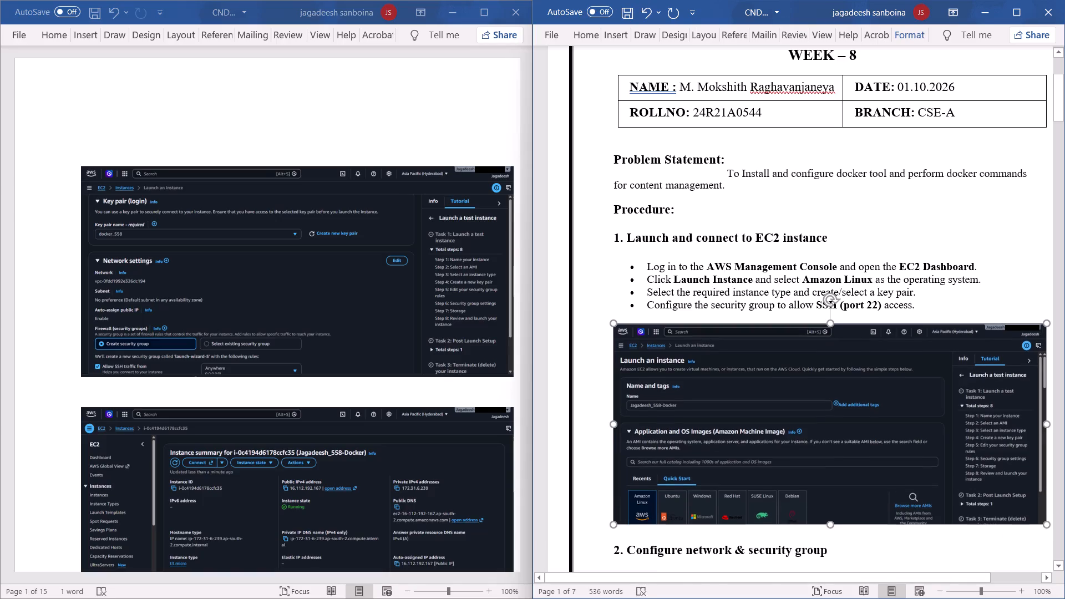
{"action": "left_click_drag", "start_coordinate": [829, 522], "coordinate": [825, 501]}
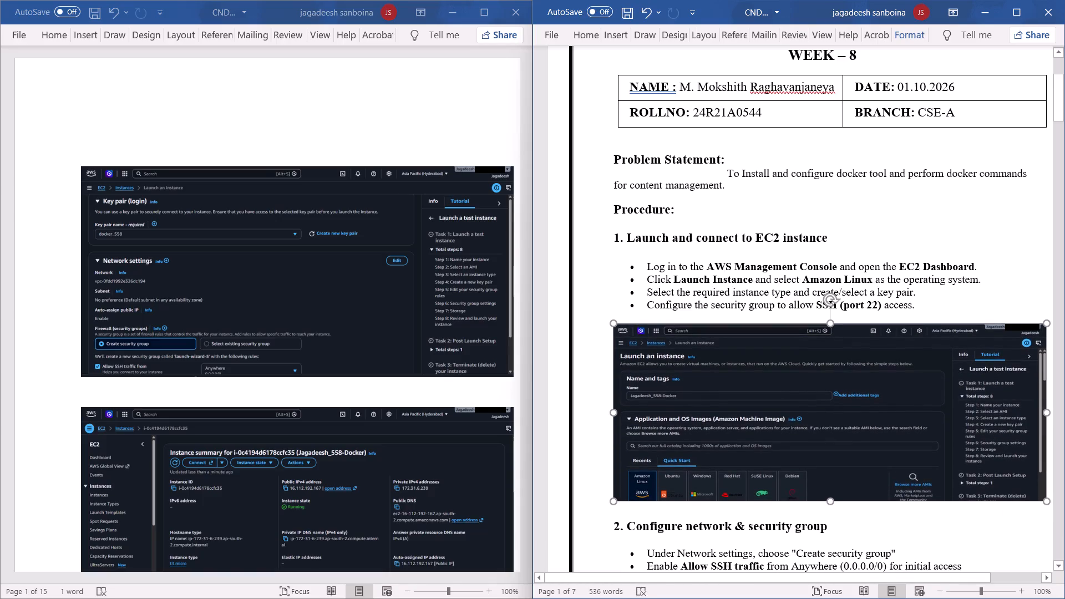
{"action": "left_click_drag", "start_coordinate": [1045, 414], "coordinate": [1018, 415]}
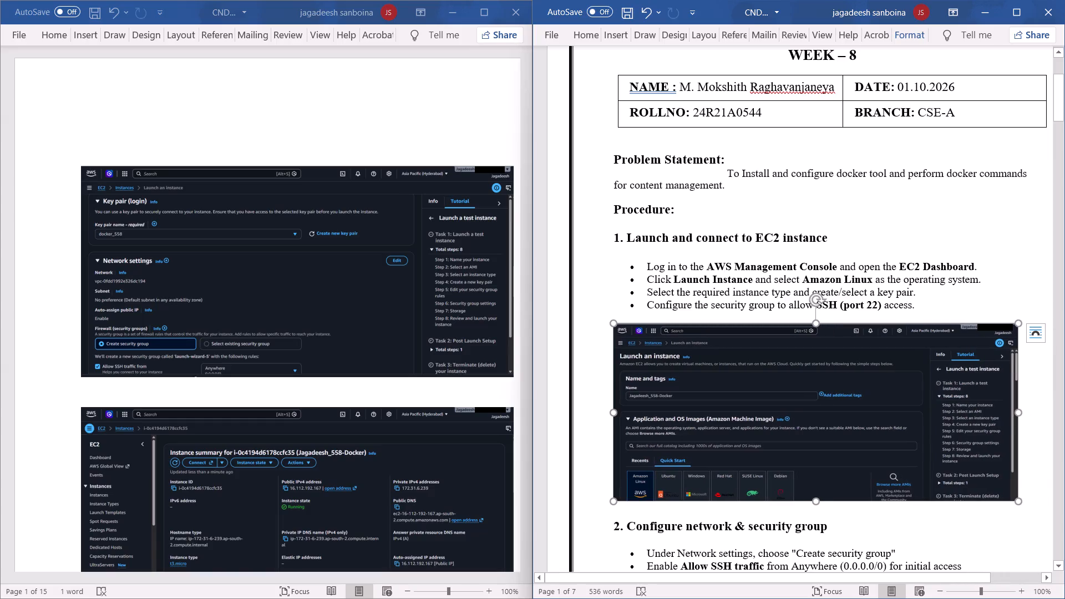
Delete the old key-pair and network-settings screenshot above section 3, "Review instance summary", in the Week 8 document.
{"action": "scroll", "coordinate": [662, 417], "scroll_direction": "down", "scroll_amount": 4}
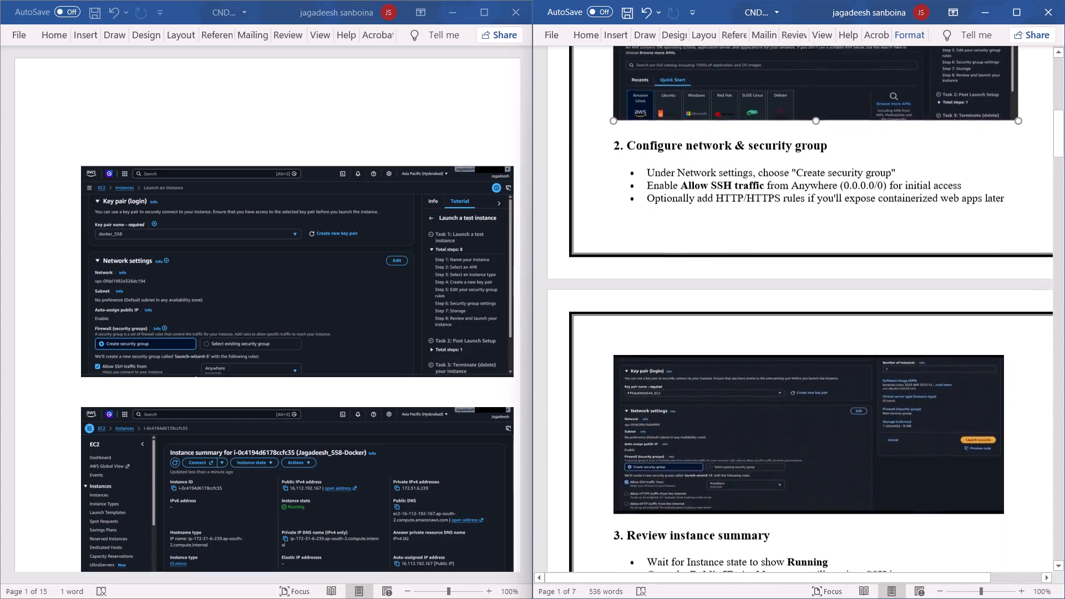
{"action": "scroll", "coordinate": [662, 417], "scroll_direction": "down", "scroll_amount": 1}
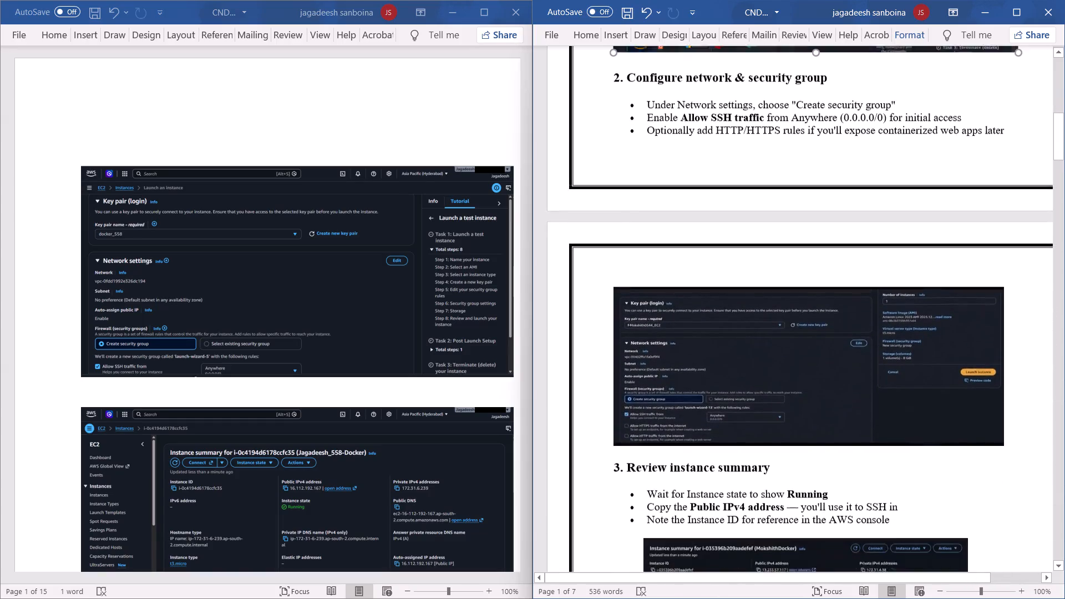
{"action": "scroll", "coordinate": [662, 417], "scroll_direction": "down", "scroll_amount": 2}
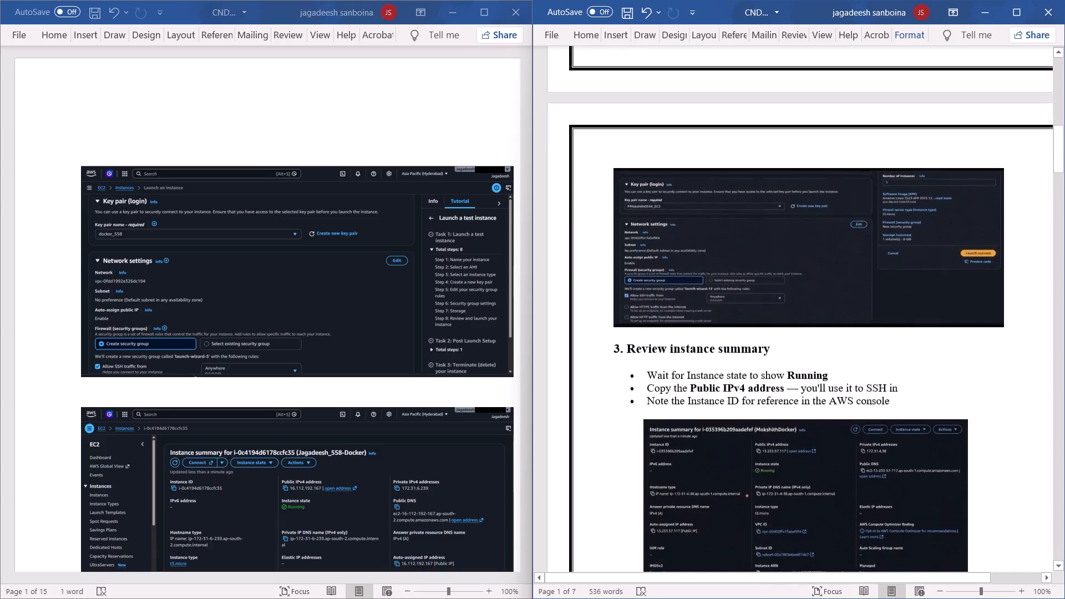
{"action": "left_click", "coordinate": [671, 281]}
{"action": "key", "text": "Delete"}
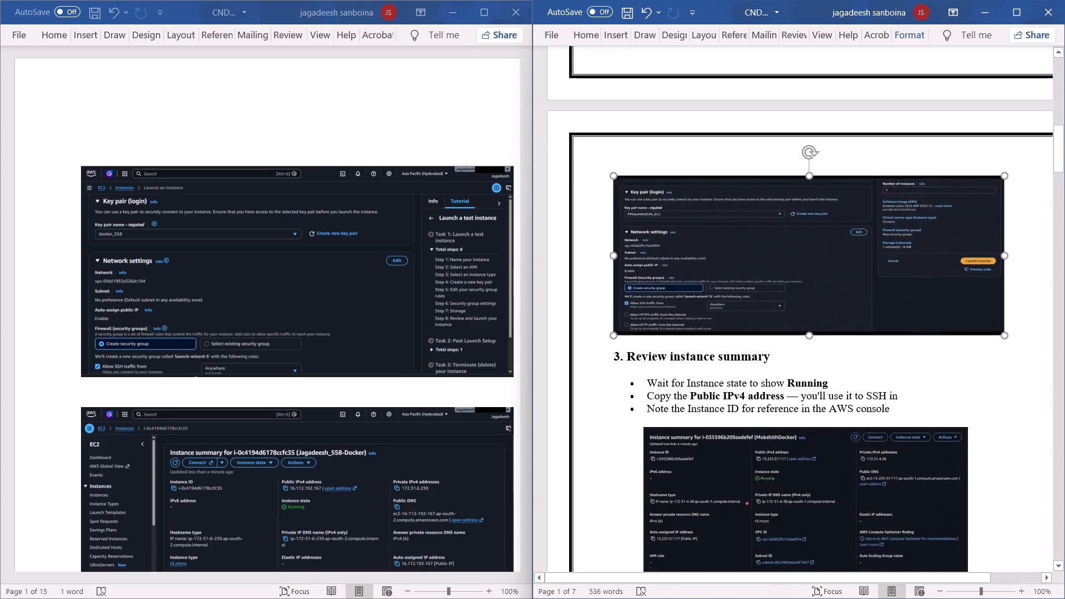
Delete the old instance-summary screenshot under section 3, "Review instance summary", in the Week 8 document.
{"action": "left_click", "coordinate": [712, 323]}
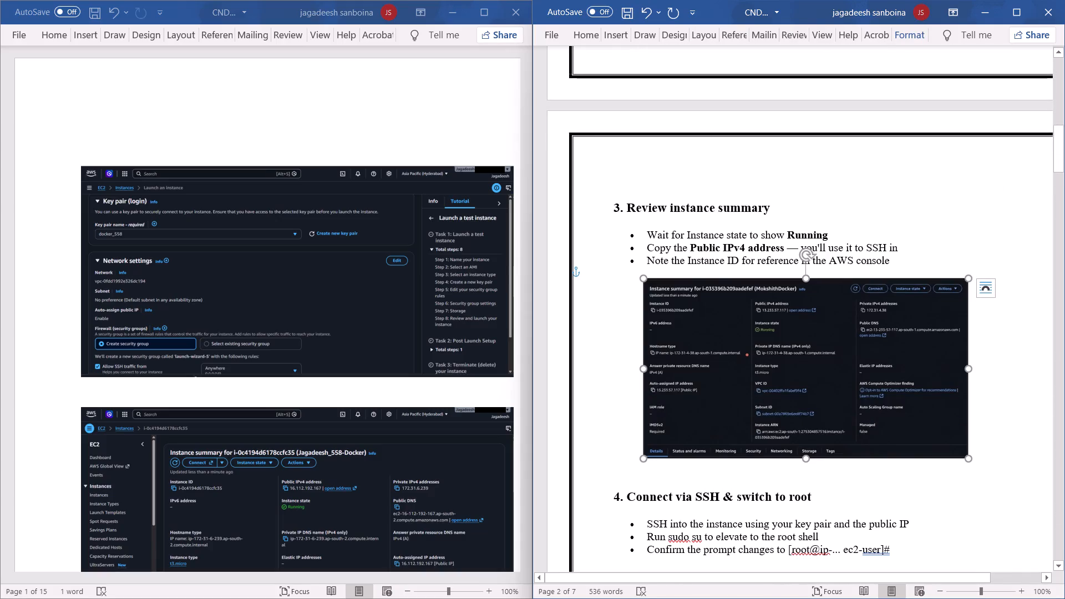
{"action": "key", "text": "Delete"}
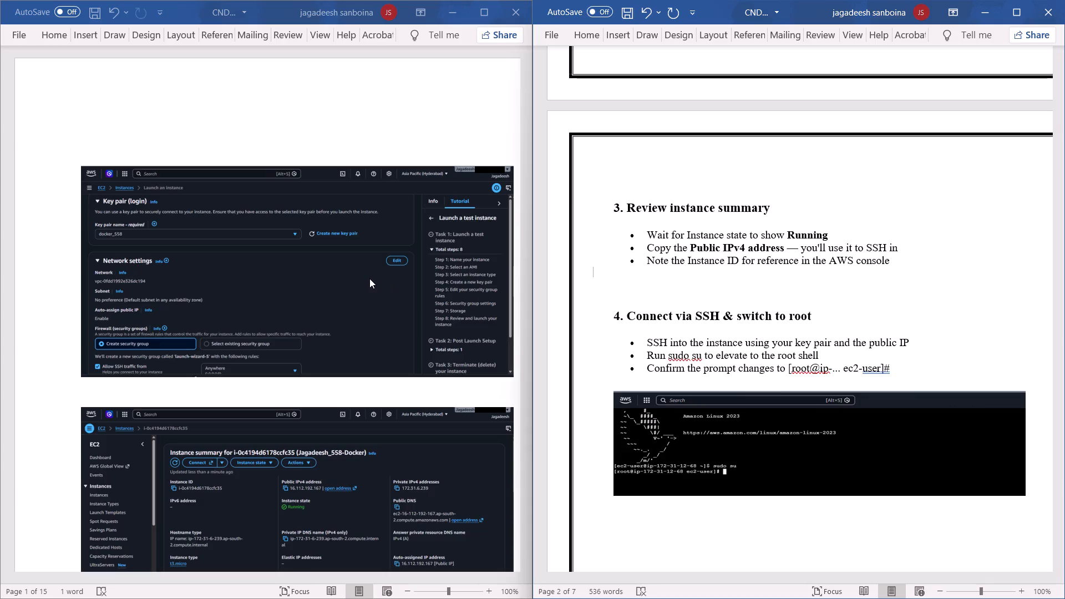
Copy the key-pair and network-settings screenshot from "CND WEEK-08&09 SS" to the blank line above section 3 in the Week 8 document.
{"action": "scroll", "coordinate": [748, 229], "scroll_direction": "up", "scroll_amount": 1}
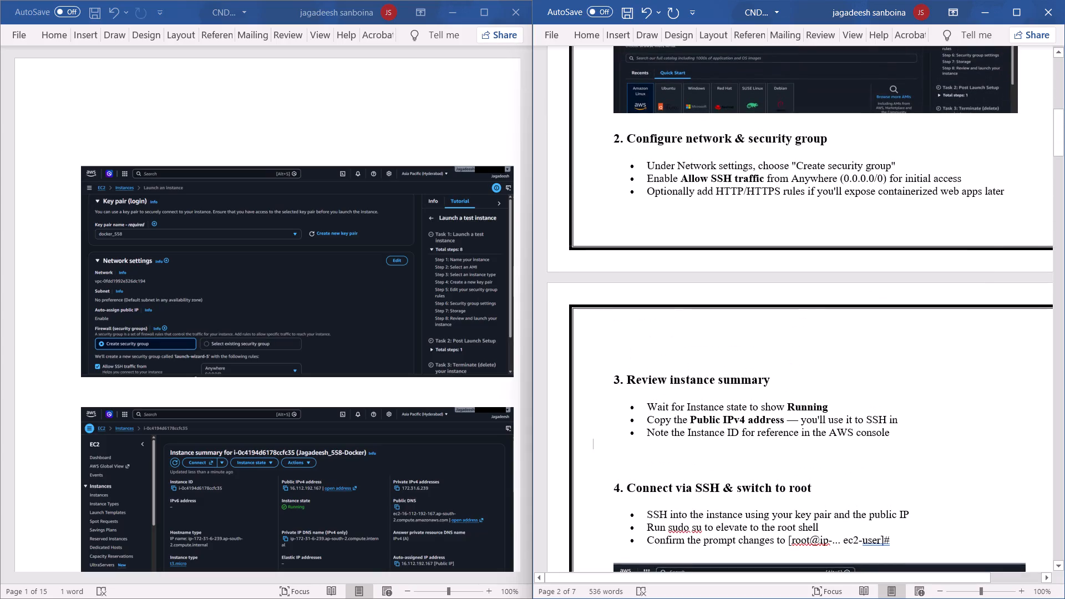
{"action": "left_click", "coordinate": [626, 340]}
{"action": "left_click", "coordinate": [308, 269]}
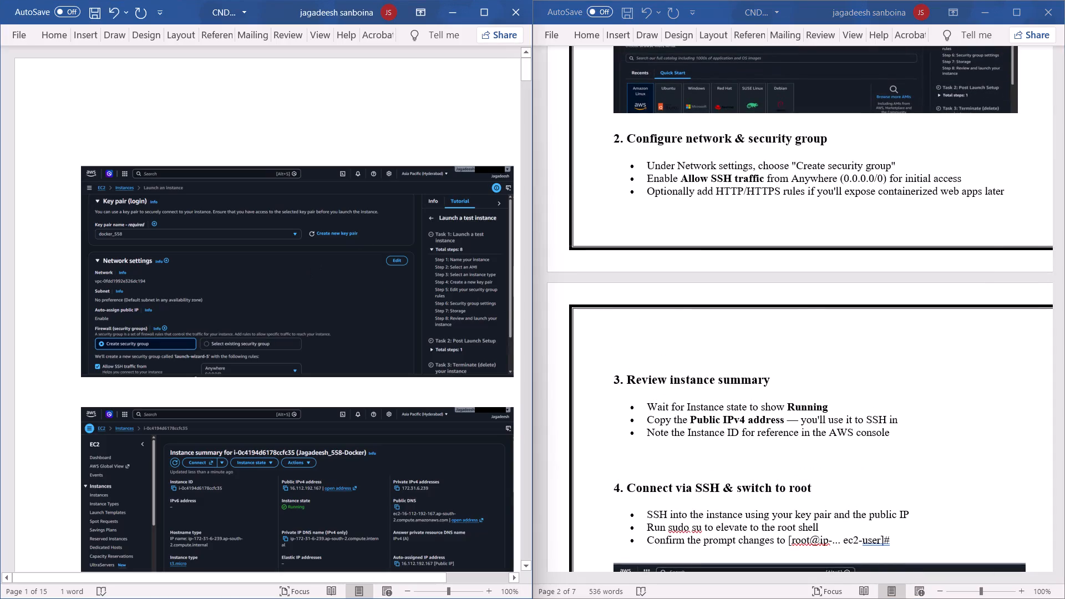
{"action": "key", "text": "ctrl+x"}
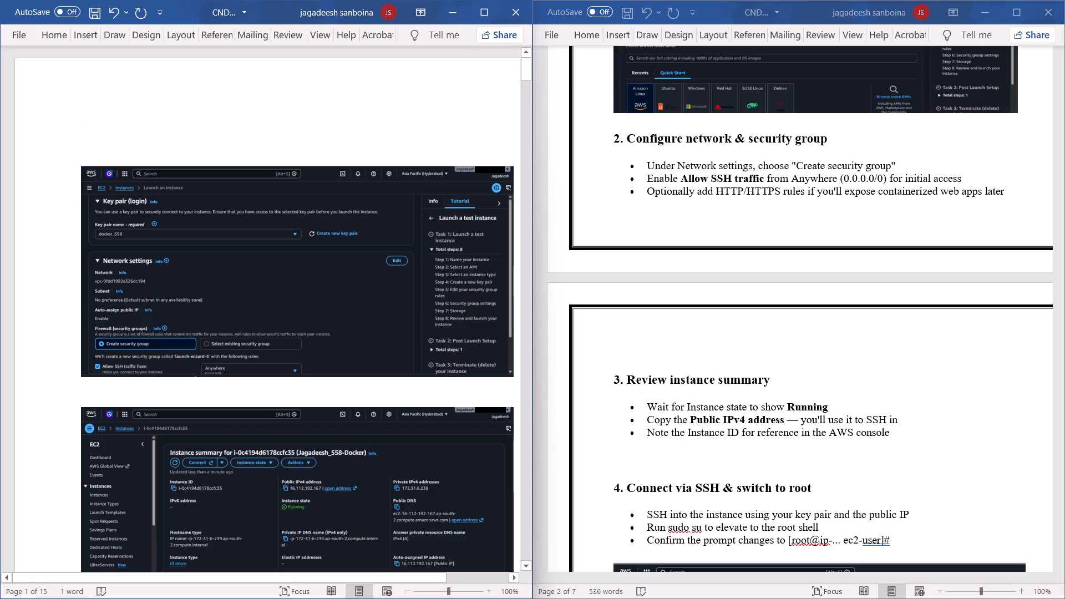
{"action": "left_click", "coordinate": [301, 258]}
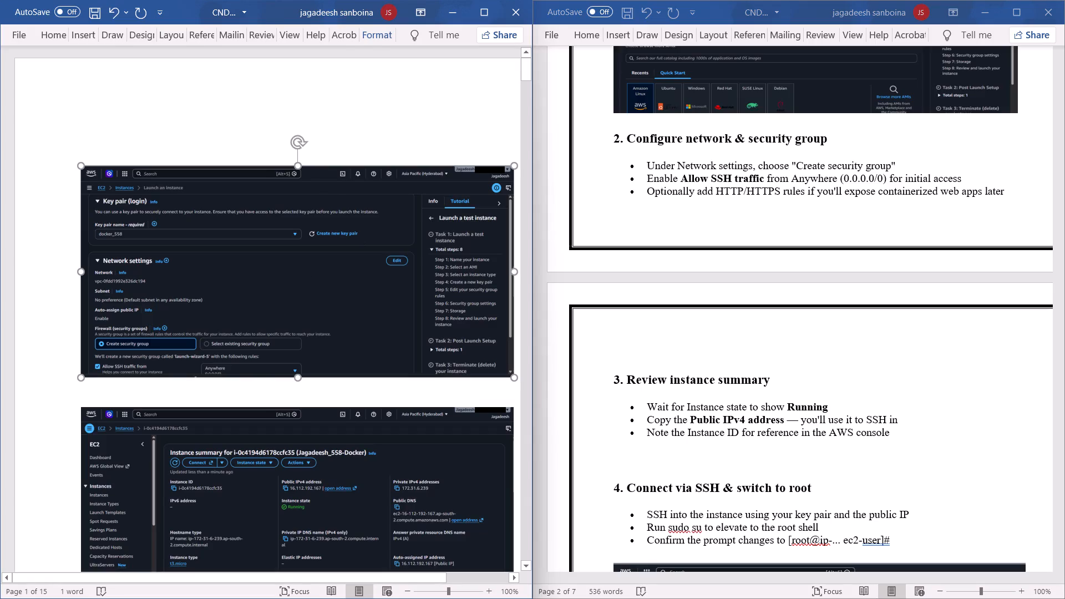
{"action": "key", "text": "ctrl+c"}
{"action": "left_click", "coordinate": [620, 338]}
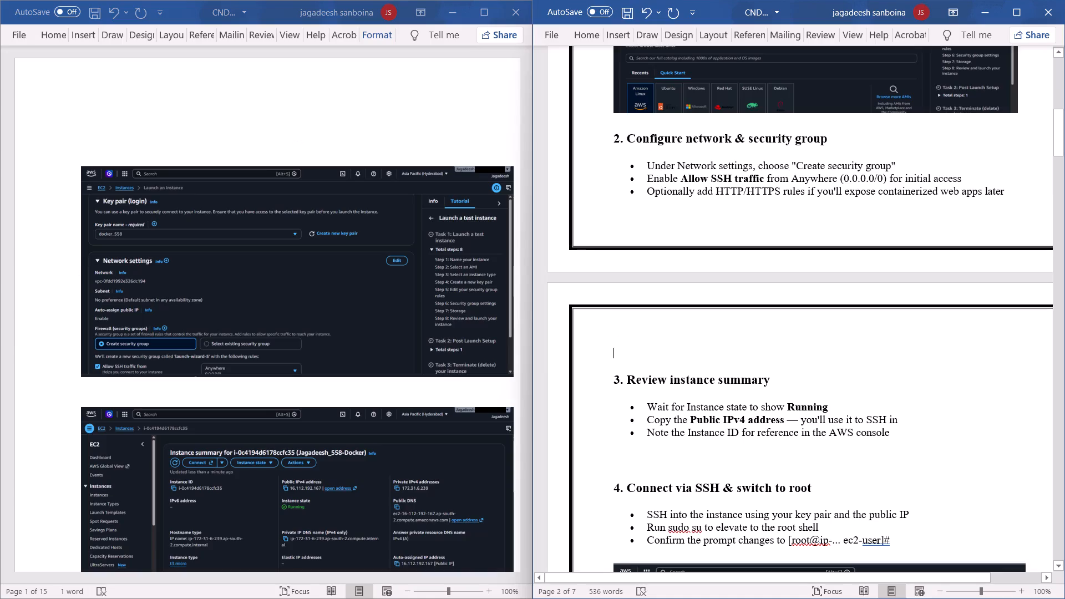
{"action": "key", "text": "ctrl+v"}
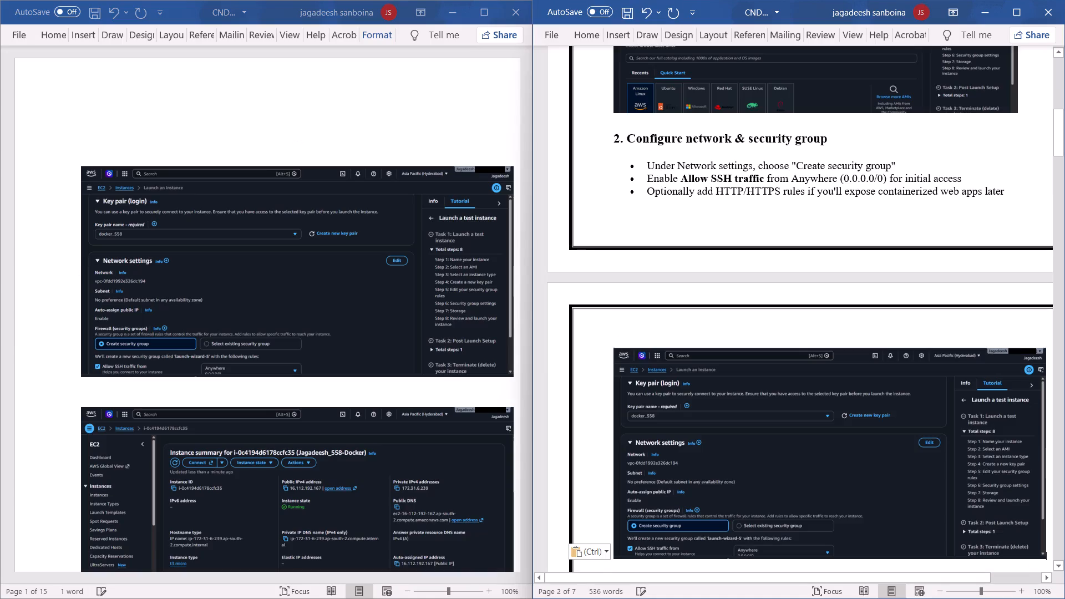
Insert ten spaces on the blank line below section 3's bullets in the Week 8 document.
{"action": "scroll", "coordinate": [647, 380], "scroll_direction": "down", "scroll_amount": 2}
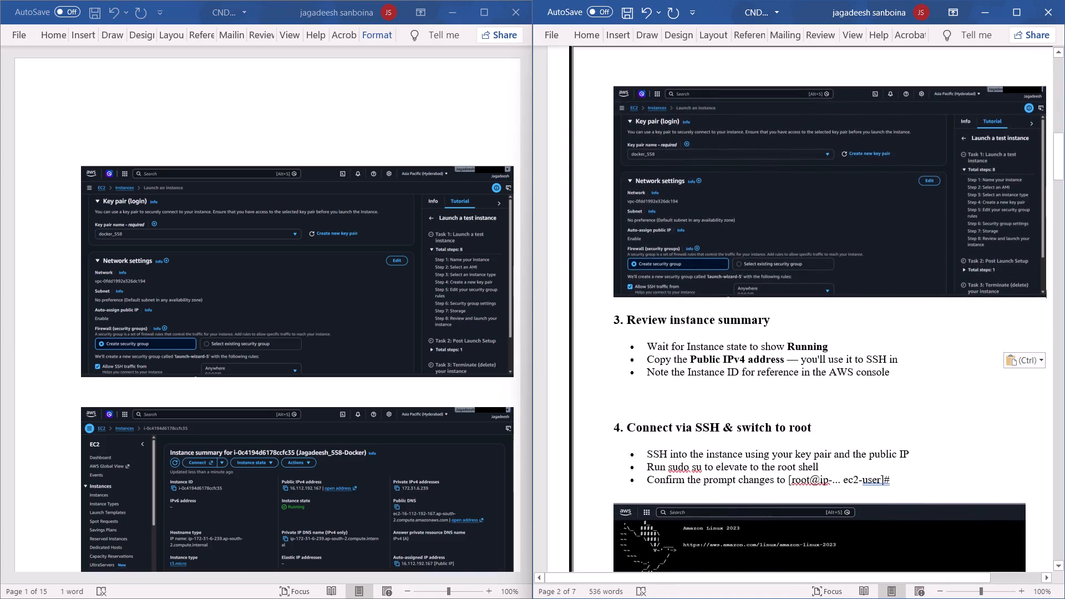
{"action": "left_click", "coordinate": [646, 388]}
{"action": "key", "text": "space"}
{"action": "key", "text": "space"}
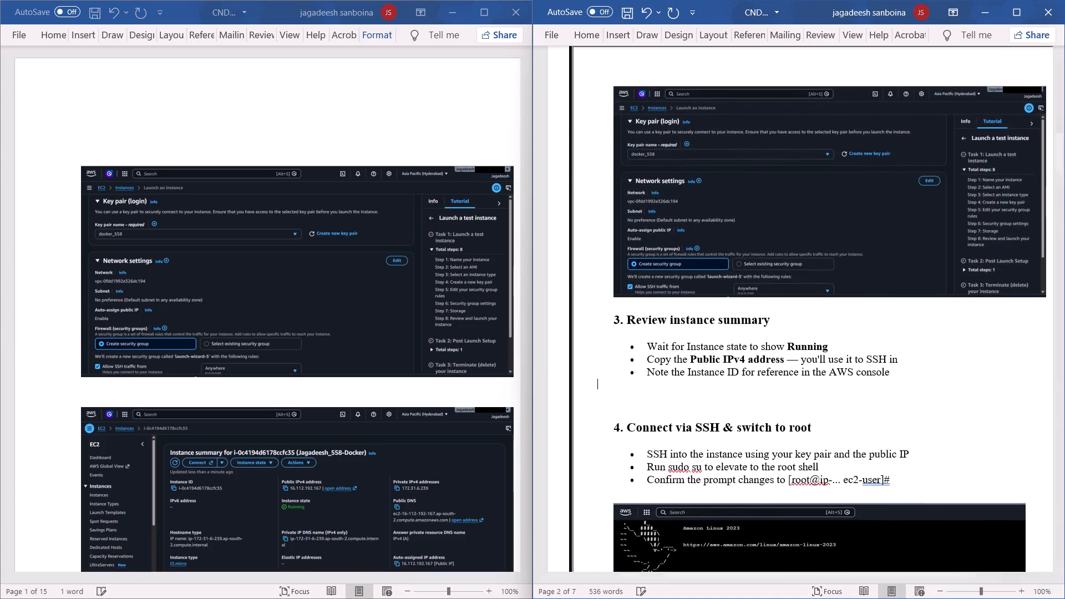
{"action": "key", "text": "space"}
{"action": "key", "text": "space"}
{"action": "key", "text": "space"}
{"action": "key", "text": "space"}
{"action": "key", "text": "space"}
{"action": "key", "text": "space"}
{"action": "key", "text": "space"}
{"action": "key", "text": "space"}
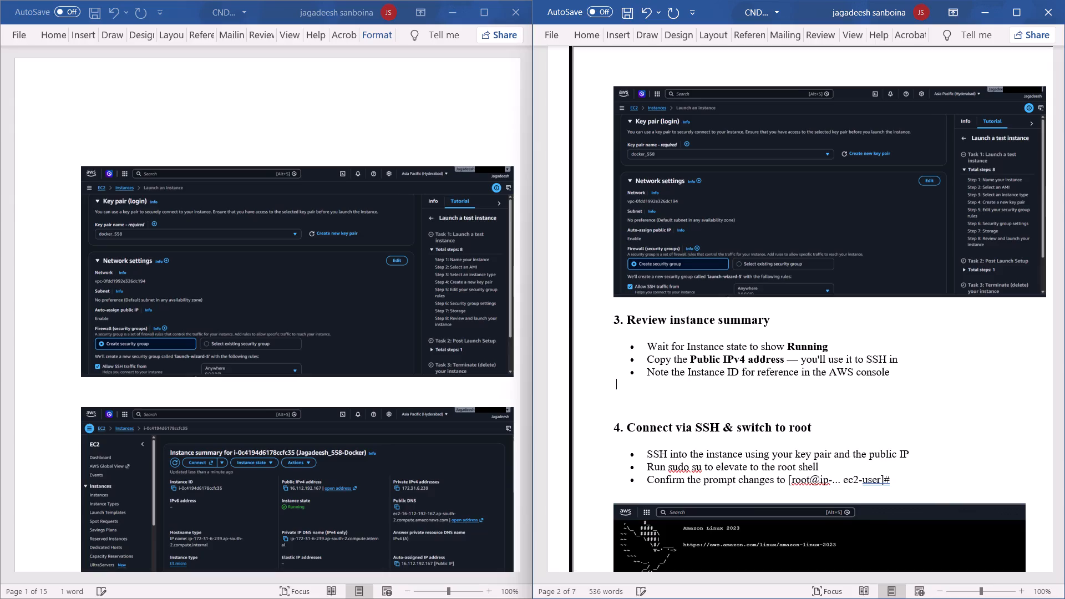
Copy the instance-summary screenshot from "CND WEEK-08&09 SS" to the spaced line below section 3's bullets in the Week 8 document.
{"action": "scroll", "coordinate": [301, 252], "scroll_direction": "down", "scroll_amount": 1}
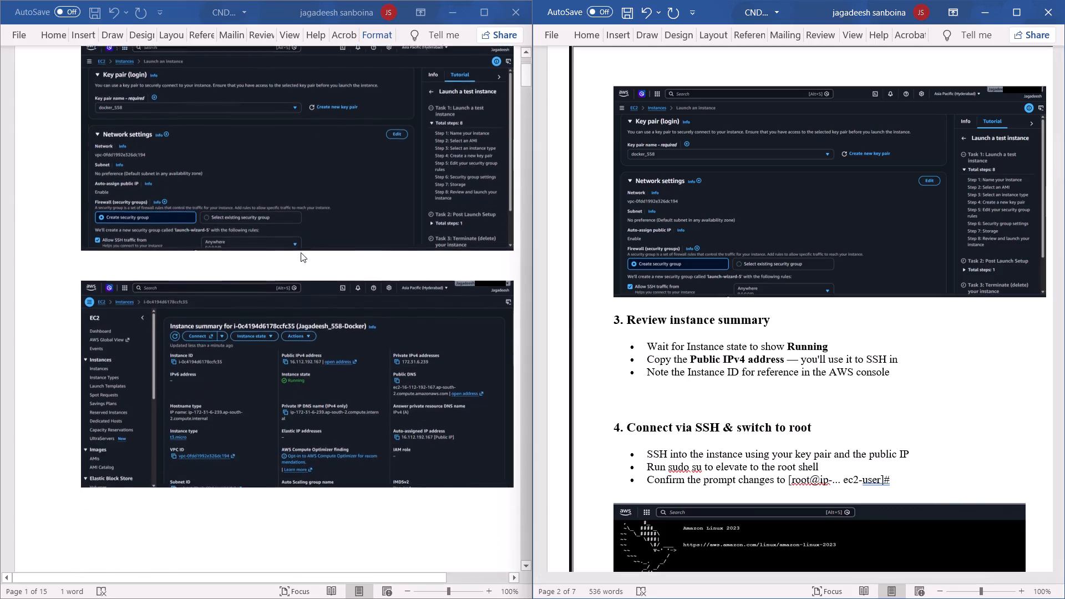
{"action": "scroll", "coordinate": [301, 252], "scroll_direction": "down", "scroll_amount": 2}
{"action": "left_click", "coordinate": [301, 252]}
{"action": "left_click", "coordinate": [316, 190]}
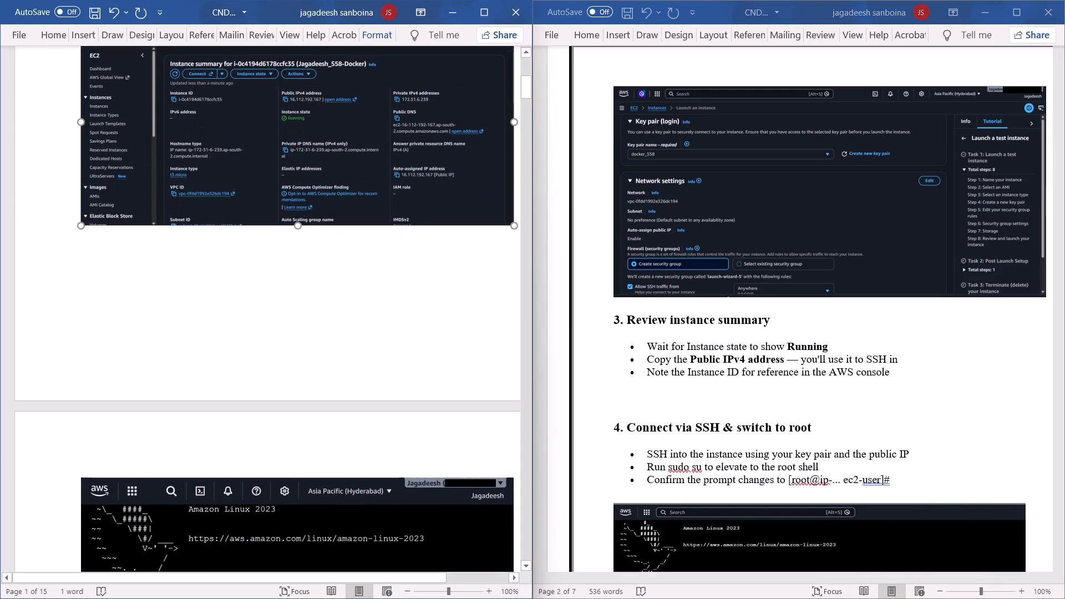
{"action": "key", "text": "ctrl+c"}
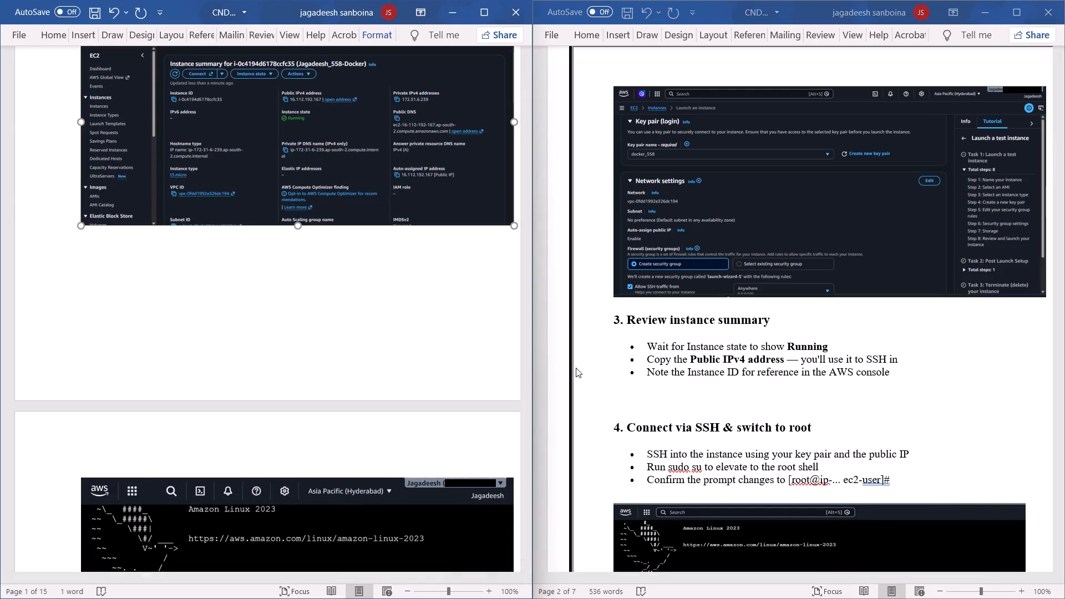
{"action": "left_click", "coordinate": [635, 395]}
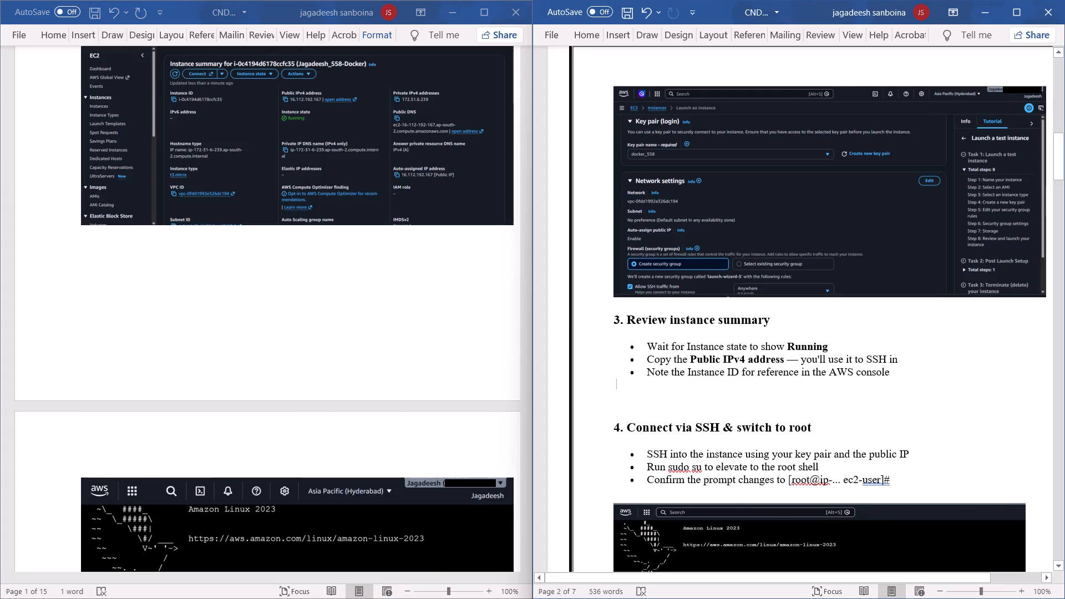
{"action": "key", "text": "ctrl+v"}
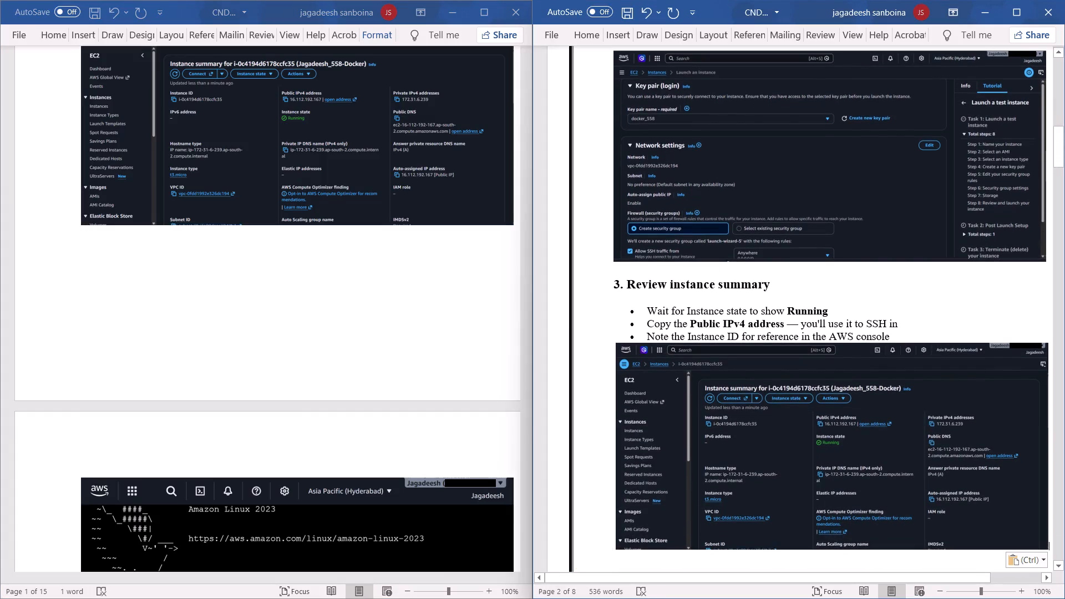
Slightly reduce the height of the pasted instance-summary screenshot in section 3, keeping its width.
{"action": "left_click", "coordinate": [793, 437]}
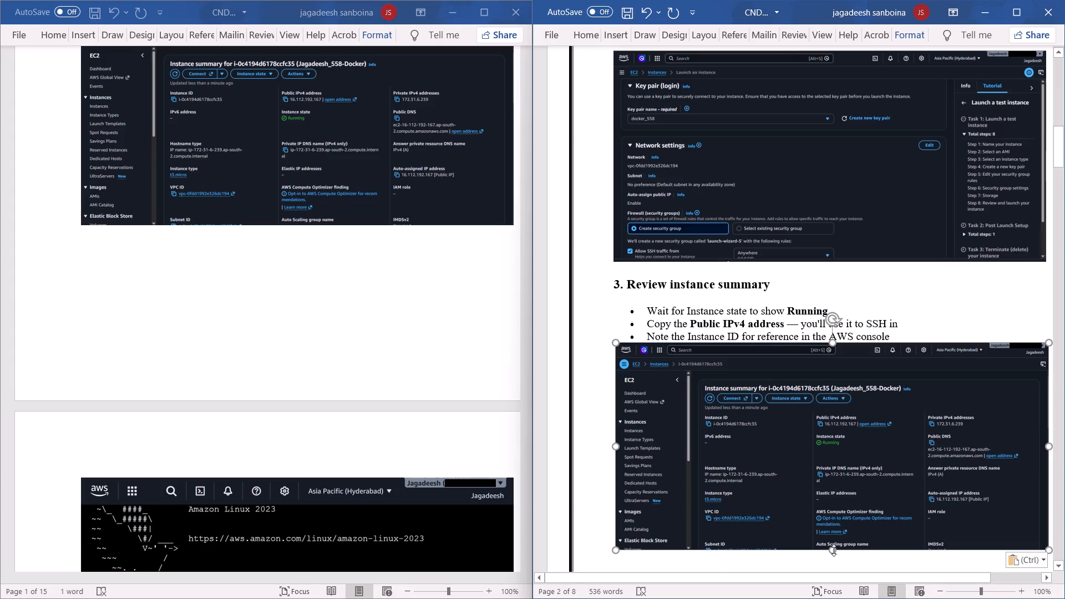
{"action": "left_click_drag", "start_coordinate": [834, 550], "coordinate": [829, 525]}
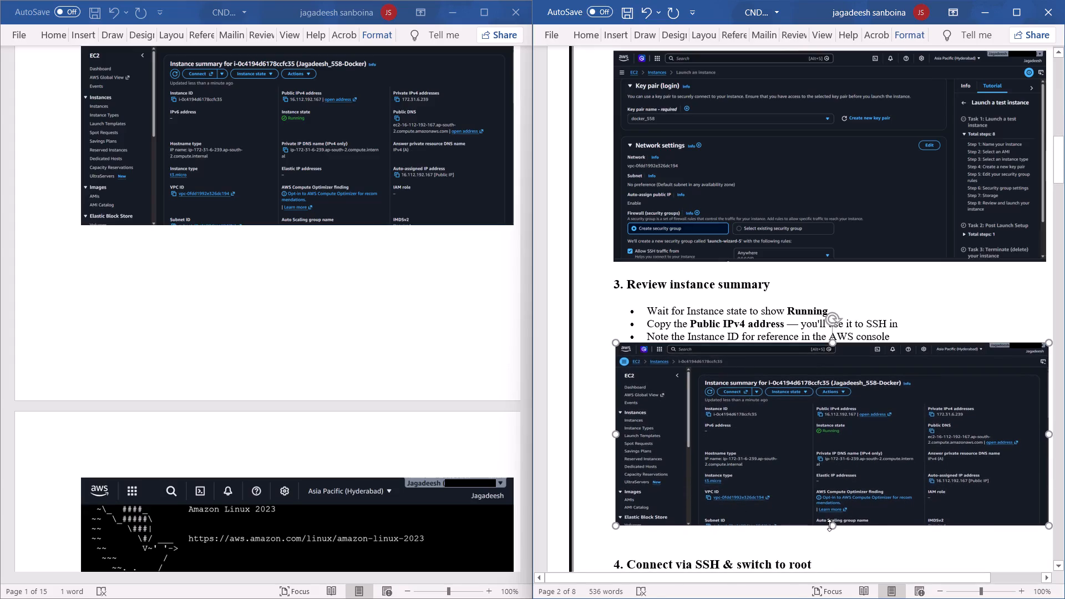
{"action": "left_click", "coordinate": [829, 525]}
Slightly reduce the height of the pasted key-pair and network-settings screenshot above section 3, keeping its width.
{"action": "left_click", "coordinate": [826, 228]}
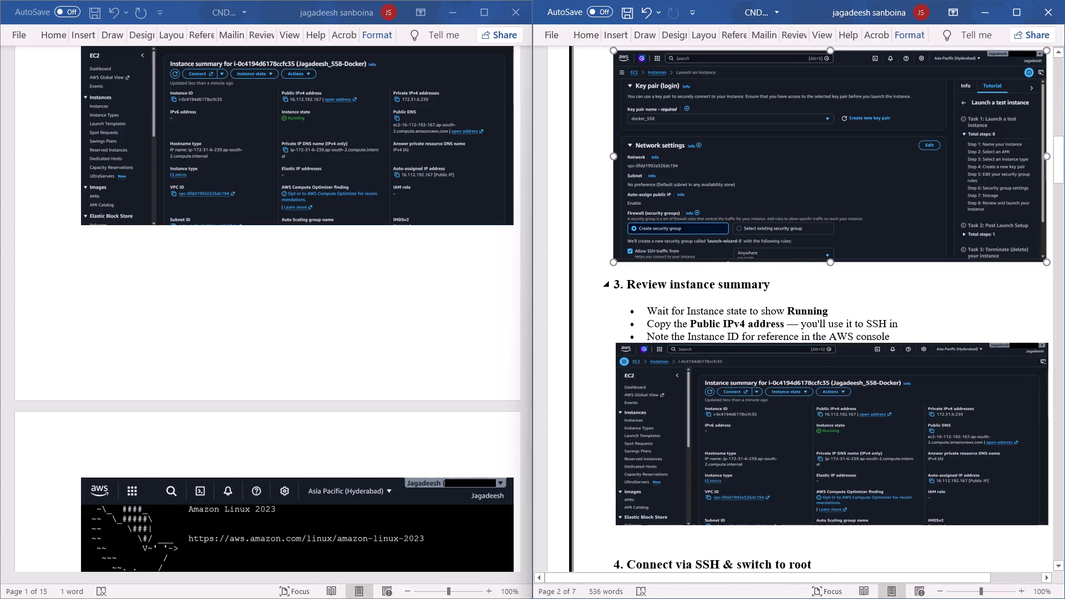
{"action": "left_click_drag", "start_coordinate": [829, 261], "coordinate": [823, 230]}
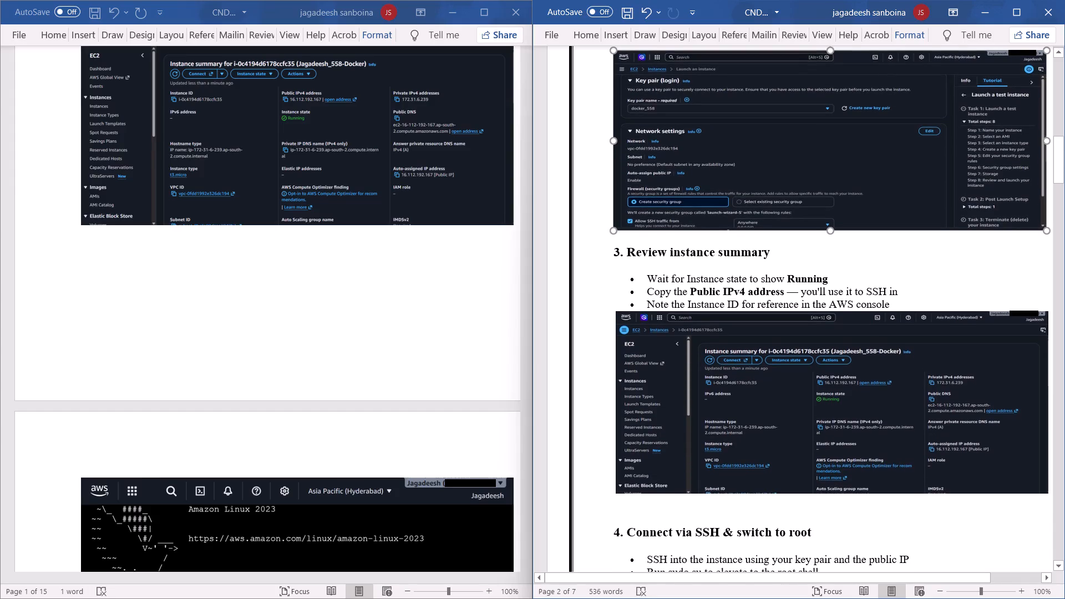
Replace the old terminal screenshot in section 4, "Connect via SSH & switch to root", with the "sudo su" terminal screenshot from "CND WEEK-08&09 SS".
{"action": "scroll", "coordinate": [817, 296], "scroll_direction": "down", "scroll_amount": 2}
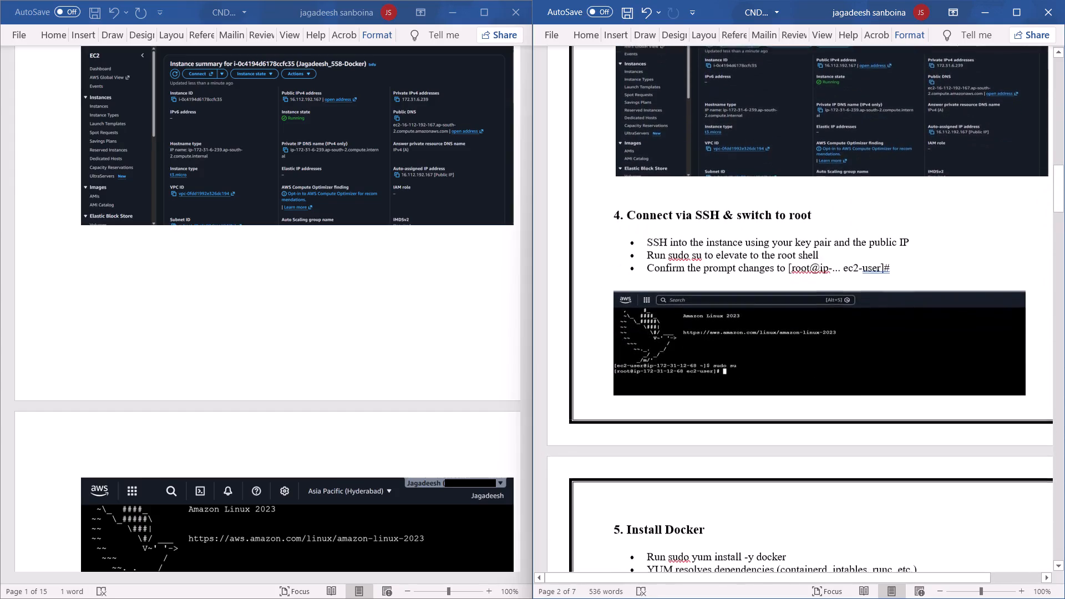
{"action": "scroll", "coordinate": [432, 401], "scroll_direction": "down", "scroll_amount": 1}
{"action": "left_click", "coordinate": [432, 401]}
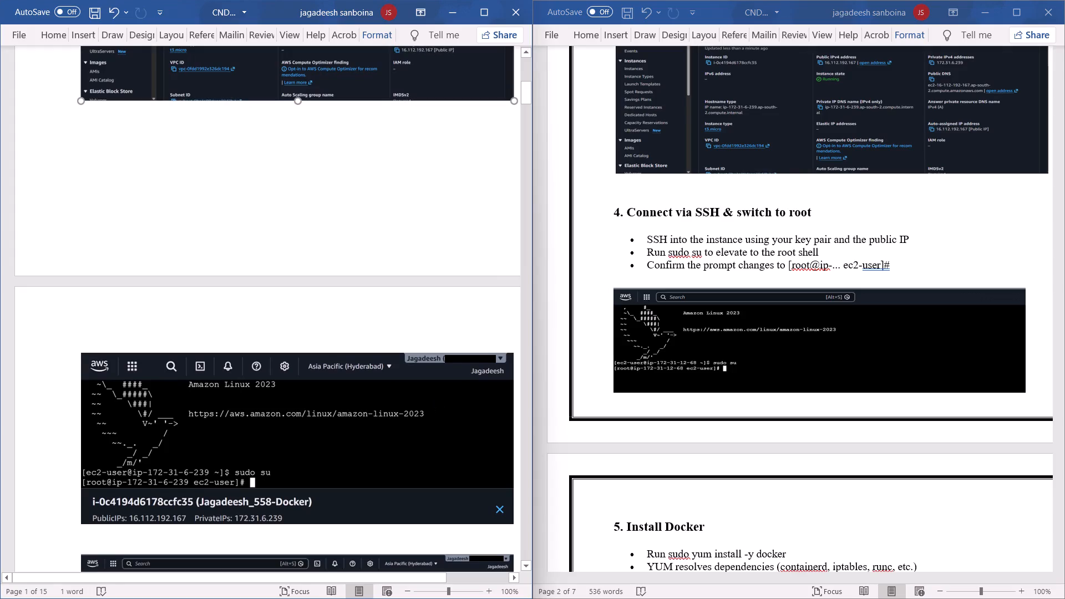
{"action": "left_click", "coordinate": [432, 401]}
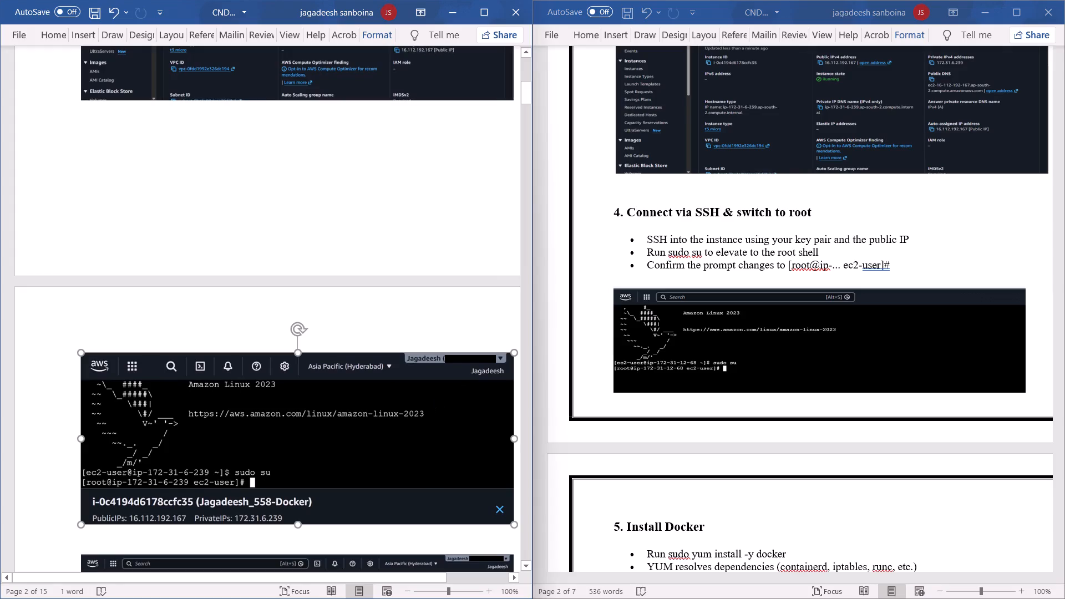
{"action": "key", "text": "ctrl+c"}
{"action": "left_click", "coordinate": [710, 377]}
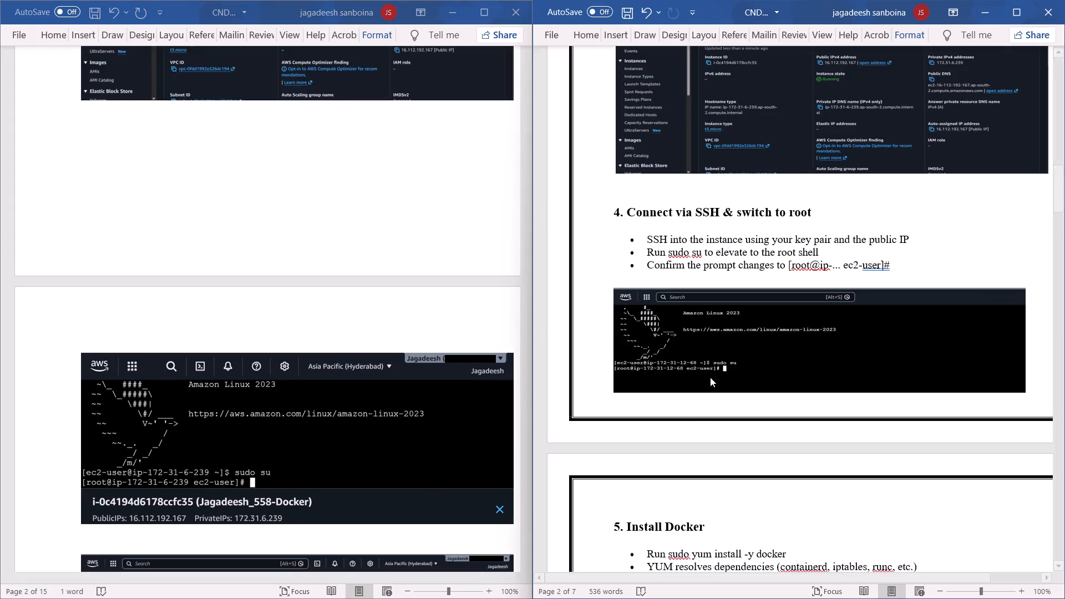
{"action": "left_click", "coordinate": [710, 377]}
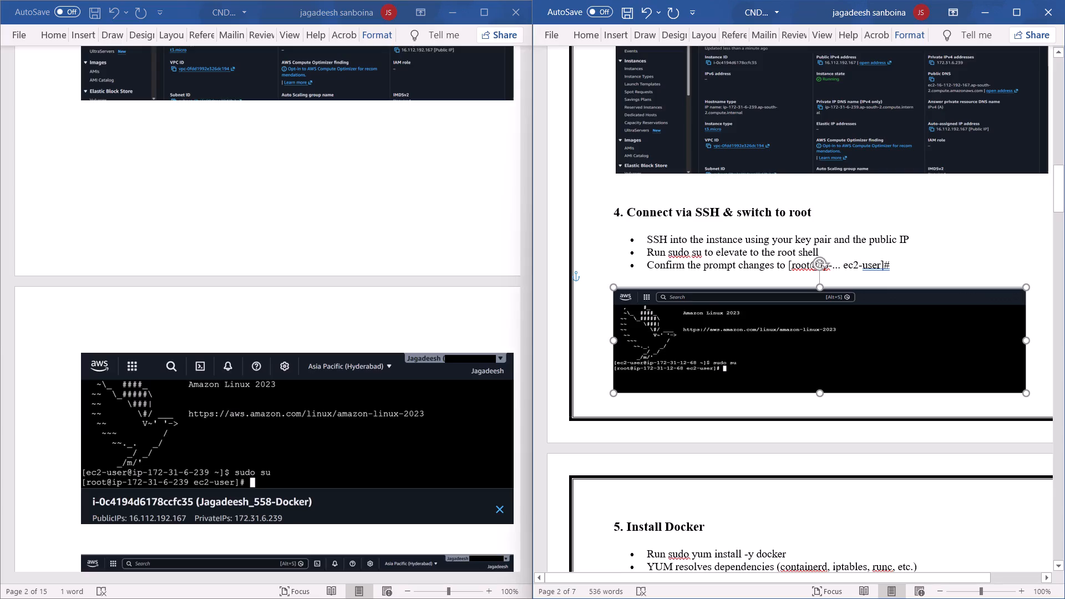
{"action": "key", "text": "Delete"}
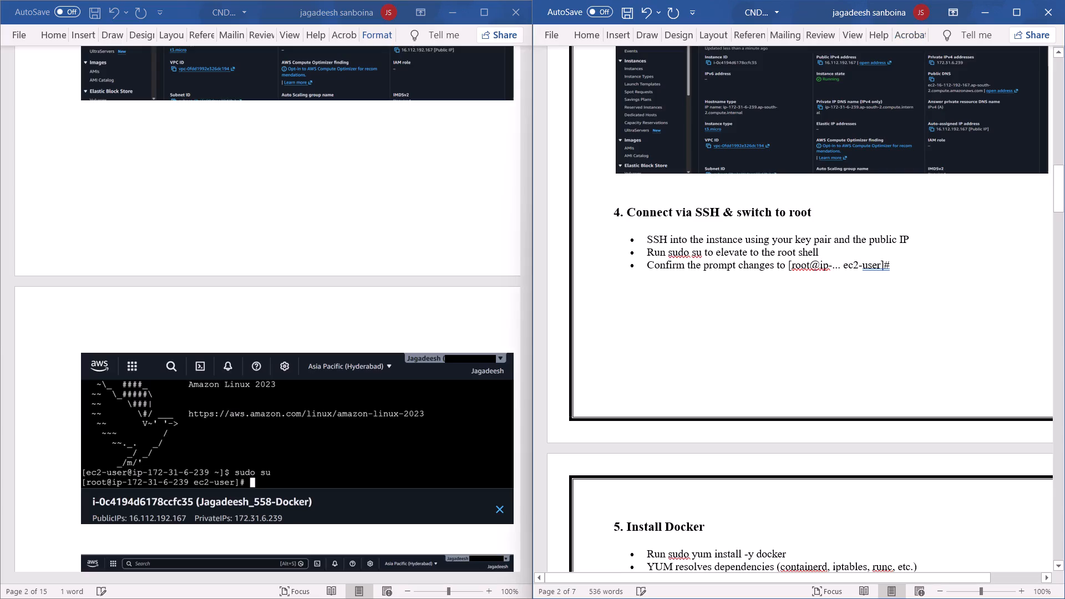
{"action": "key", "text": "ctrl+v"}
Reduce the height of the pasted "sudo su" terminal screenshot so it fits beneath section 4's bullets on the same page.
{"action": "left_click", "coordinate": [725, 436]}
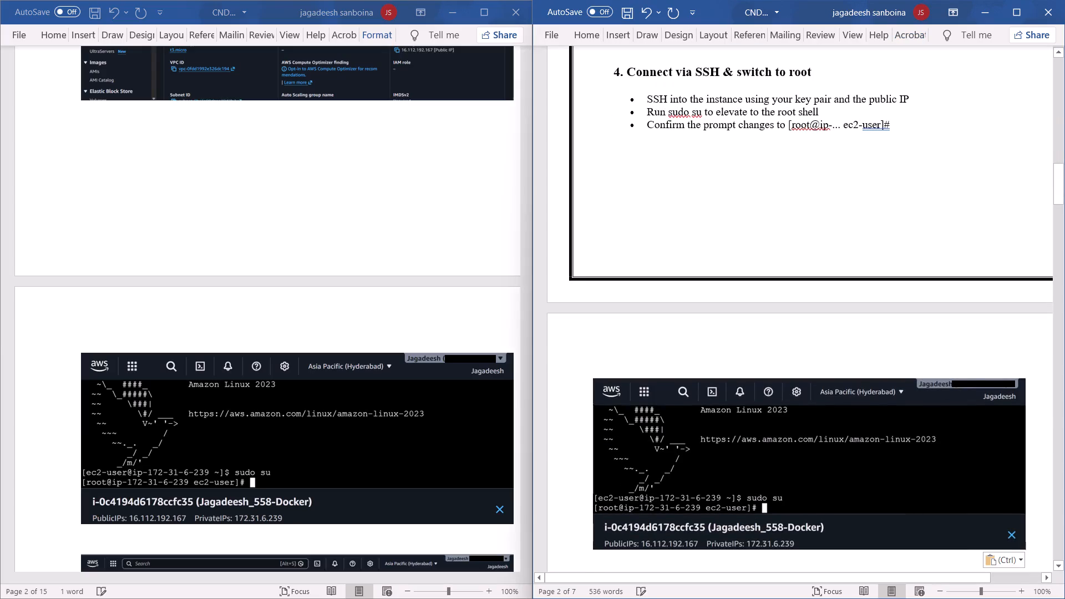
{"action": "left_click_drag", "start_coordinate": [808, 550], "coordinate": [808, 548]}
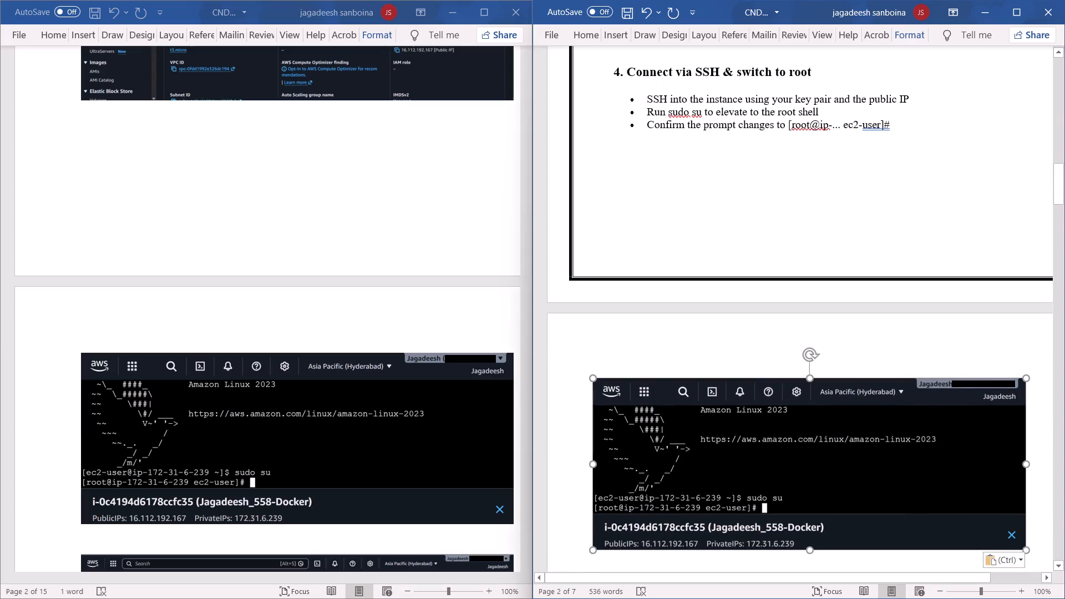
{"action": "left_click_drag", "start_coordinate": [808, 548], "coordinate": [805, 506]}
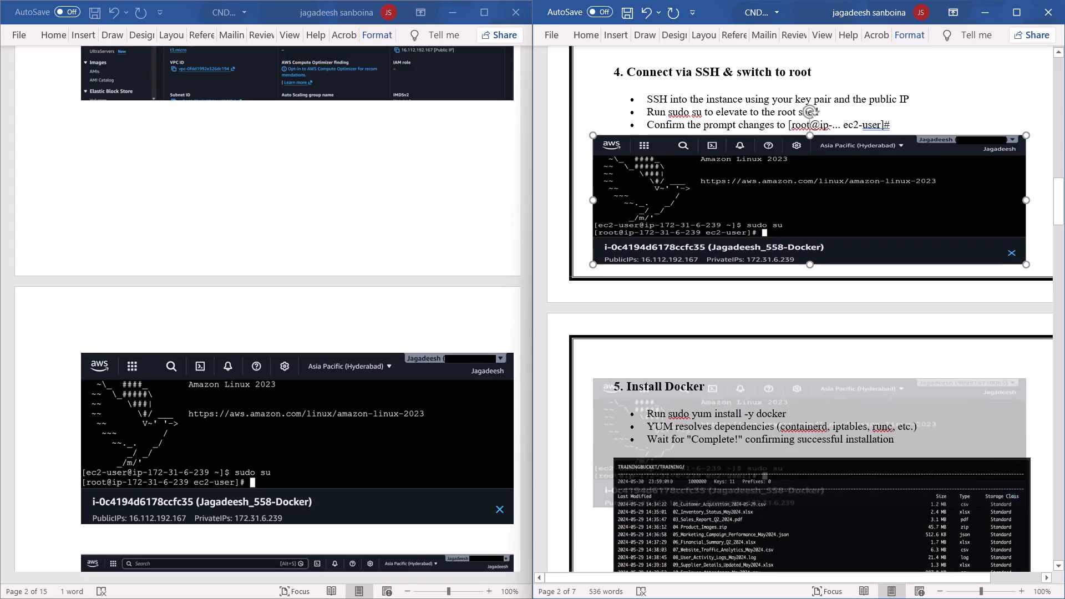
{"action": "left_click_drag", "start_coordinate": [805, 506], "coordinate": [804, 506]}
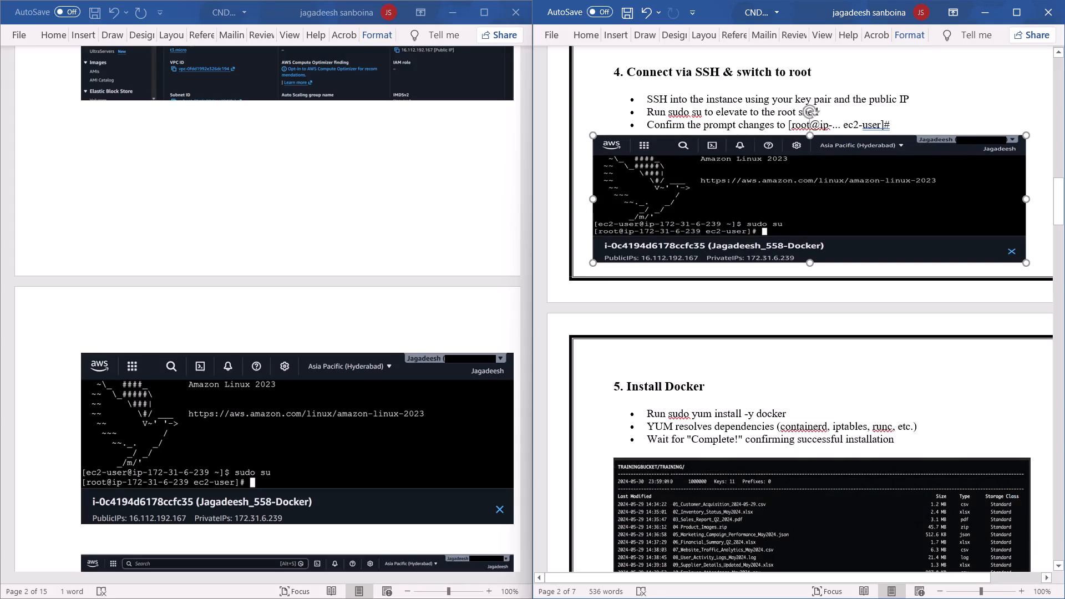
{"action": "scroll", "coordinate": [949, 353], "scroll_direction": "down", "scroll_amount": 1}
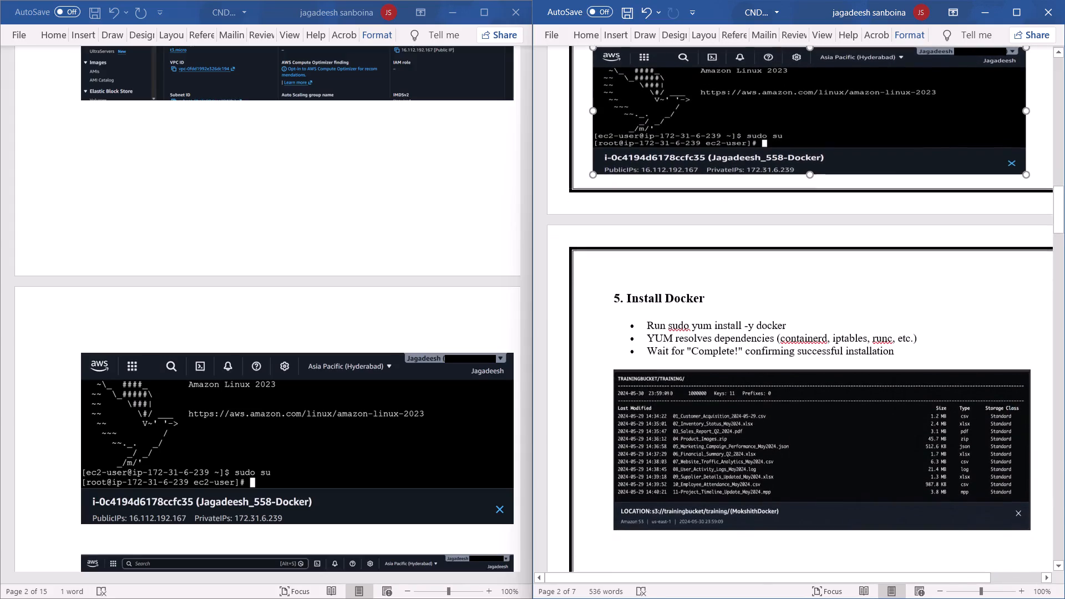
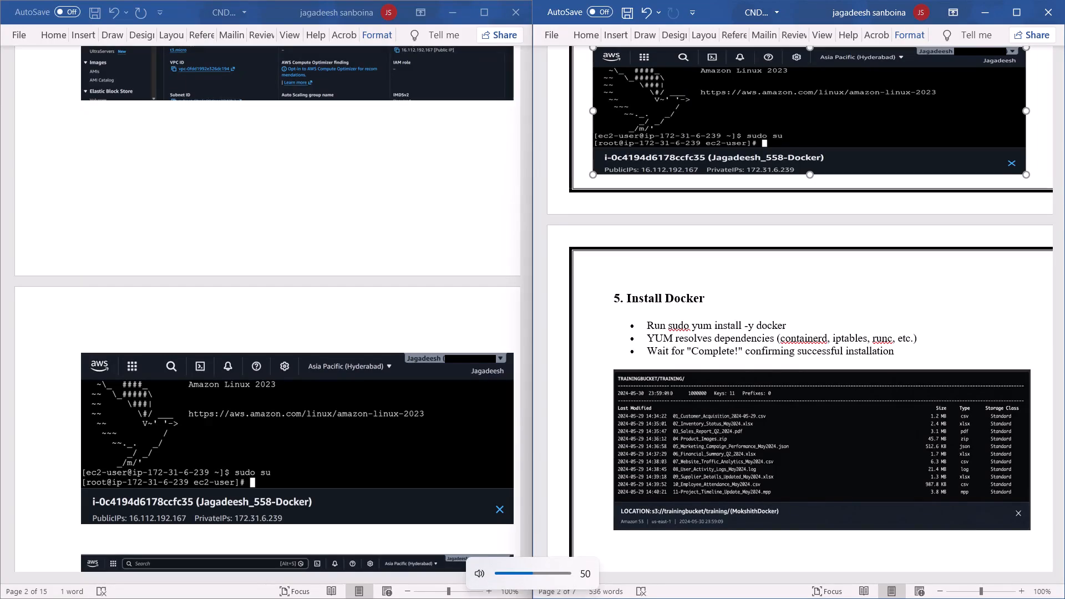
Delete the "sudo su" terminal screenshot beneath section 4's bullets after copying its original from "CND WEEK-08&09 SS".
{"action": "scroll", "coordinate": [620, 420], "scroll_direction": "down", "scroll_amount": 2}
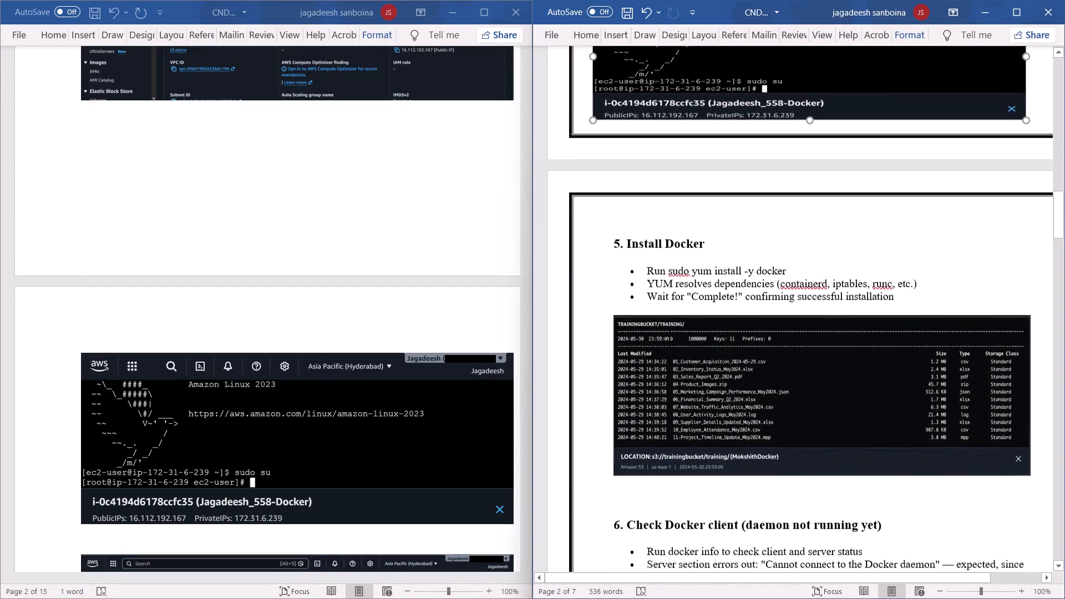
{"action": "scroll", "coordinate": [620, 420], "scroll_direction": "down", "scroll_amount": 1}
{"action": "scroll", "coordinate": [454, 387], "scroll_direction": "down", "scroll_amount": 1}
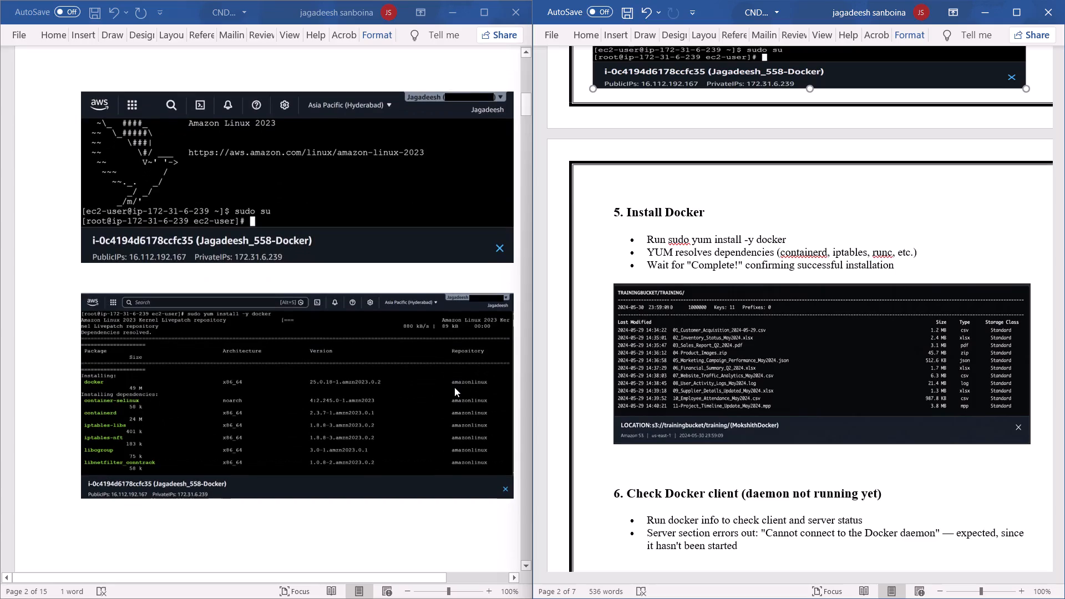
{"action": "scroll", "coordinate": [696, 417], "scroll_direction": "down", "scroll_amount": 1}
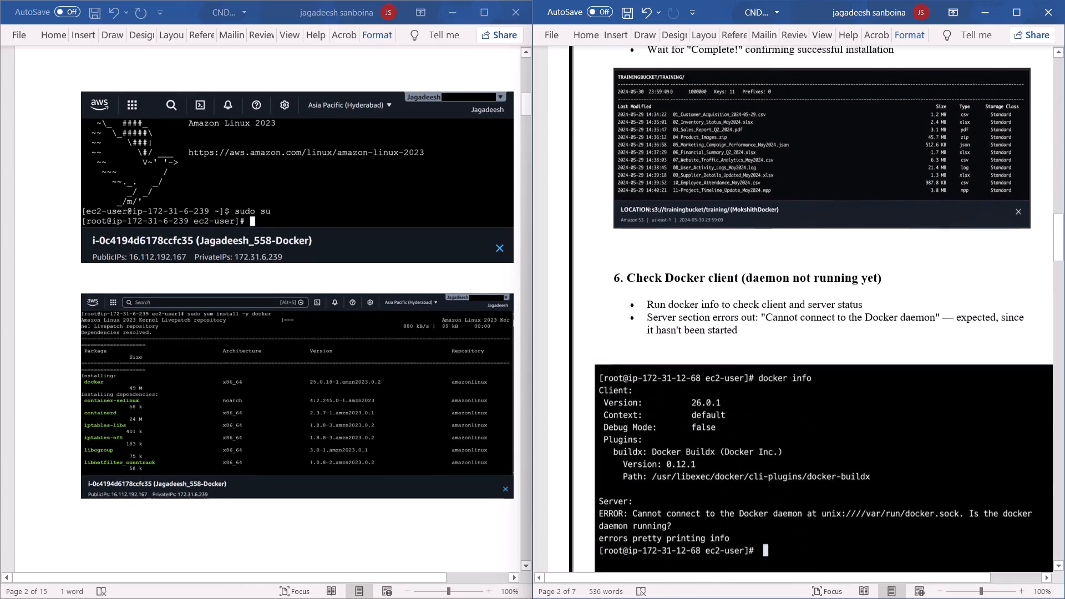
{"action": "scroll", "coordinate": [696, 417], "scroll_direction": "down", "scroll_amount": 2}
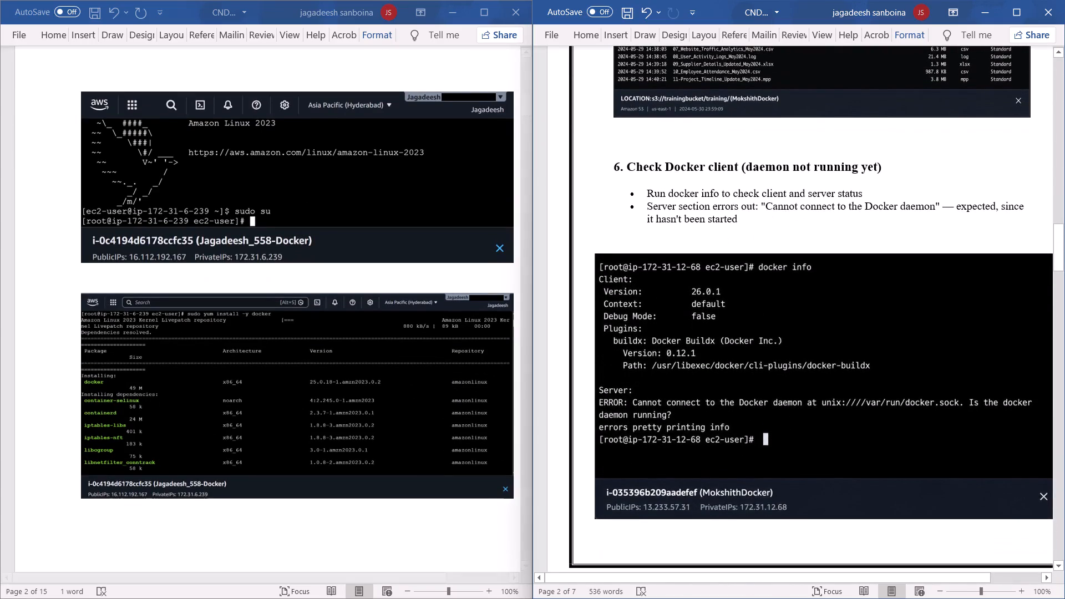
{"action": "left_click", "coordinate": [384, 420]}
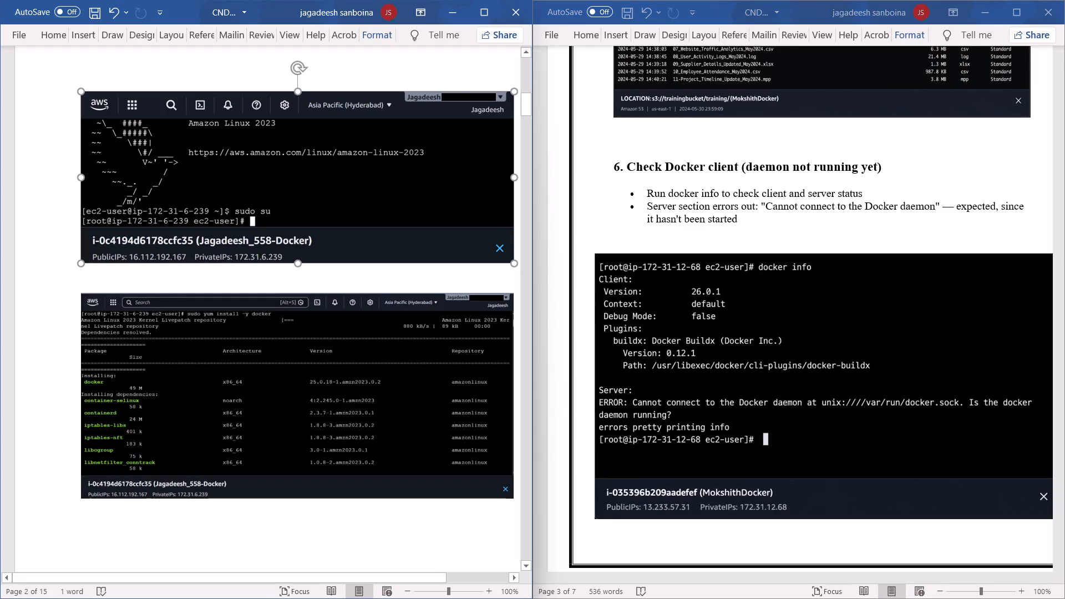
{"action": "key", "text": "ctrl+c"}
{"action": "scroll", "coordinate": [807, 315], "scroll_direction": "up", "scroll_amount": 1}
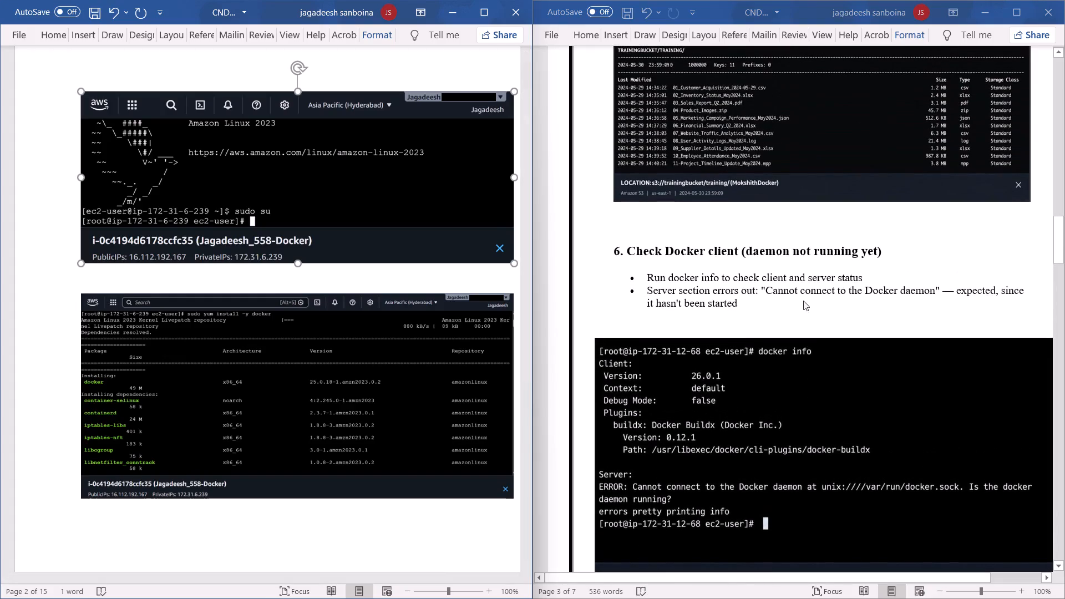
{"action": "left_click", "coordinate": [795, 184]}
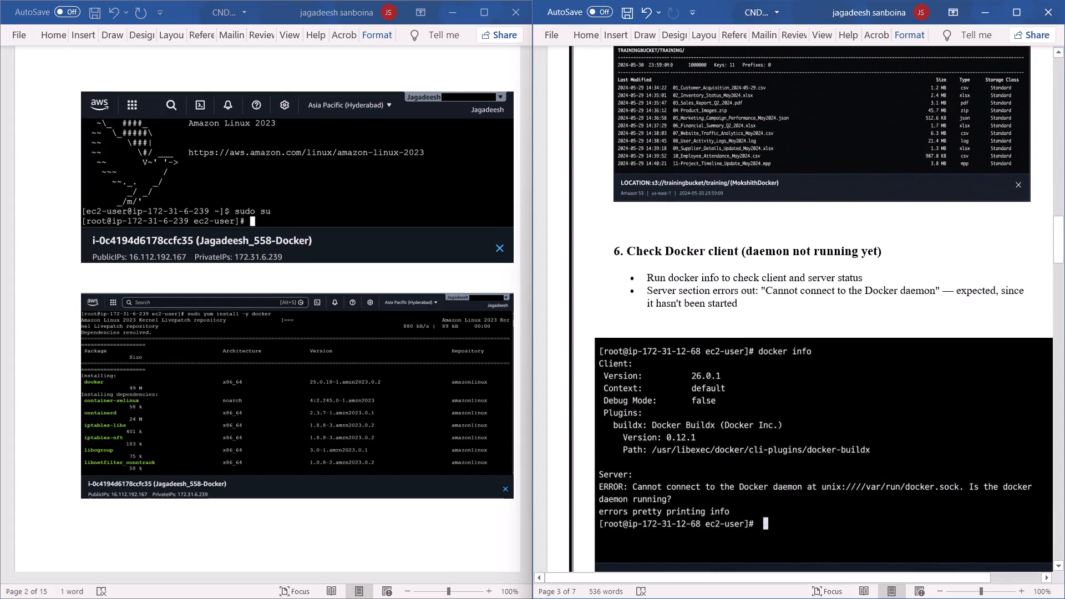
{"action": "key", "text": "Delete"}
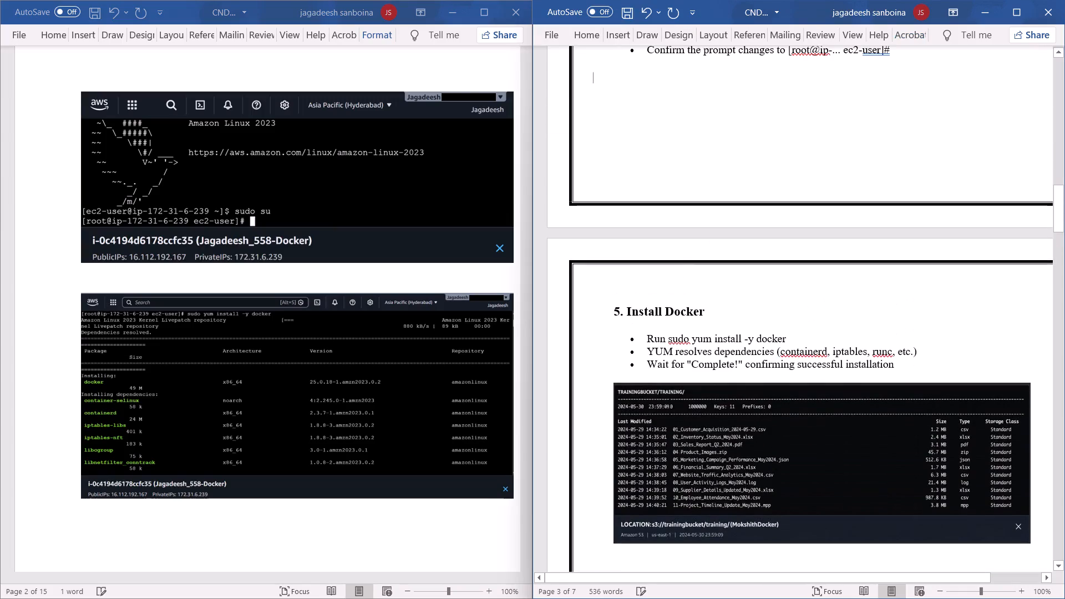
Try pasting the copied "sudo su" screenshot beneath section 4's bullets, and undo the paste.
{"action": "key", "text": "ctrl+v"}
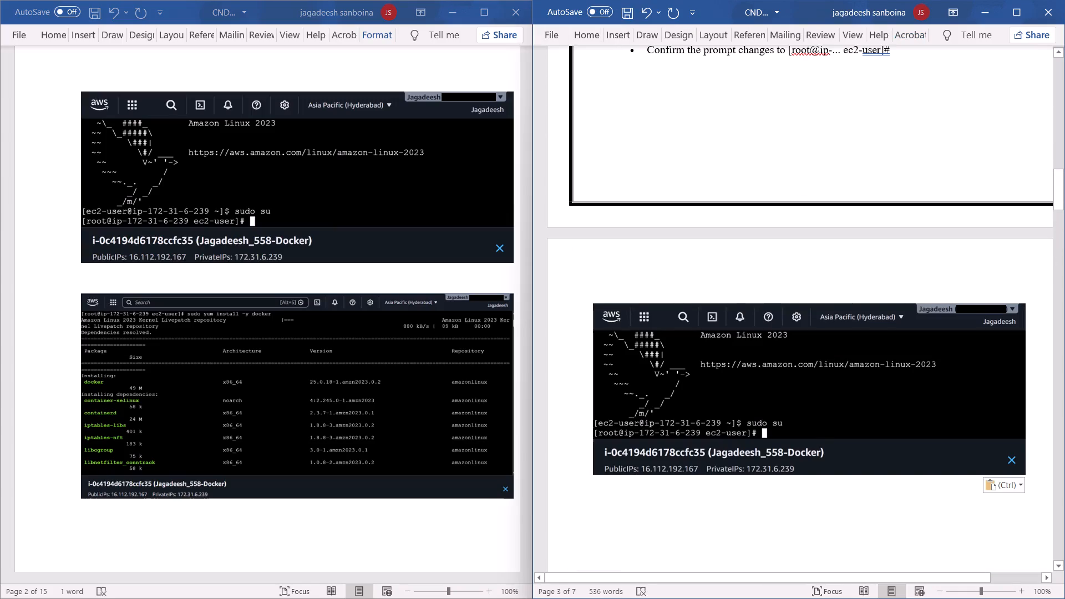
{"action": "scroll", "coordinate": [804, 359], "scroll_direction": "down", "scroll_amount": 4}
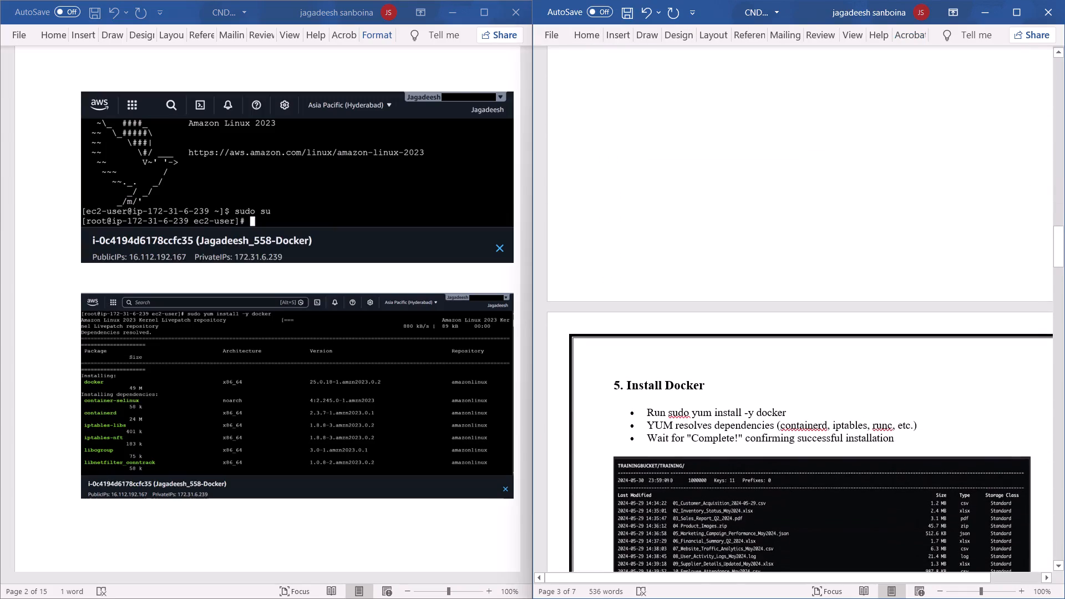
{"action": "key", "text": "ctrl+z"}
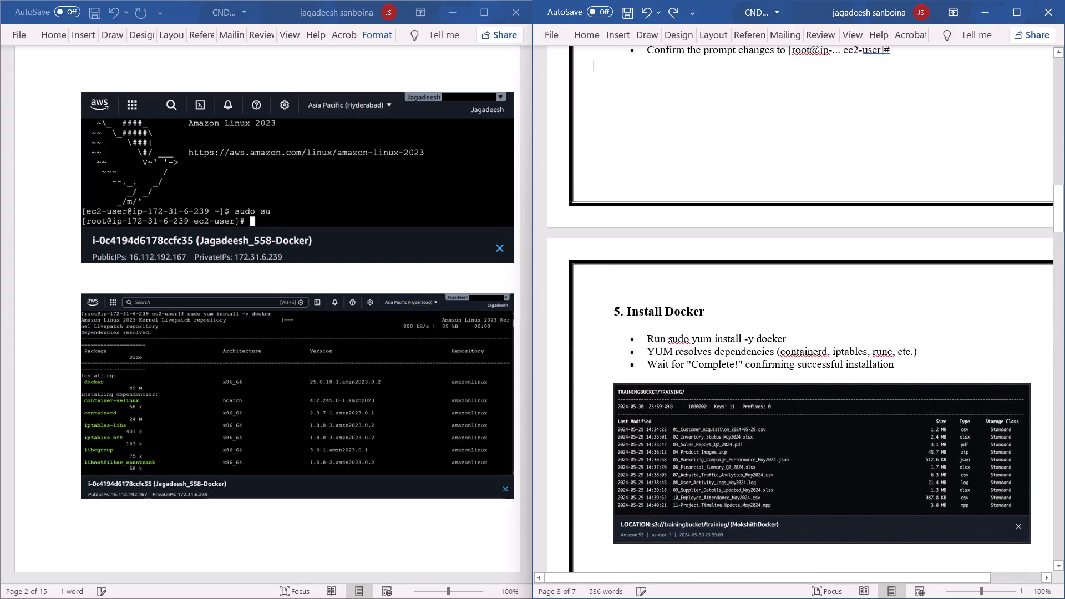
Review the placement of the screenshots already inserted in sections 1 to 4 of the lab document.
{"action": "scroll", "coordinate": [804, 359], "scroll_direction": "up", "scroll_amount": 2}
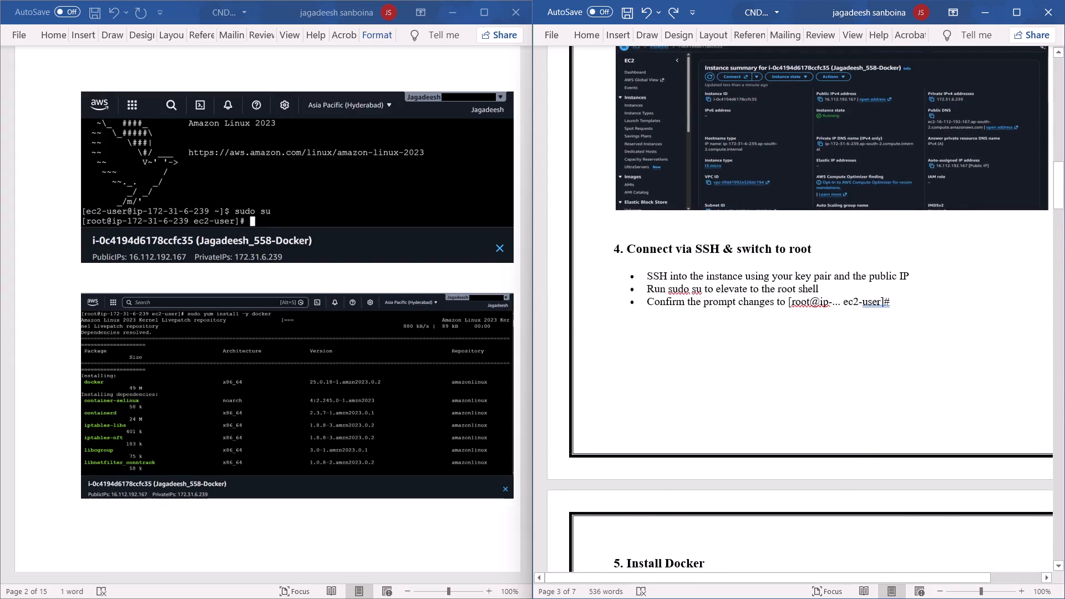
{"action": "scroll", "coordinate": [804, 359], "scroll_direction": "up", "scroll_amount": 2}
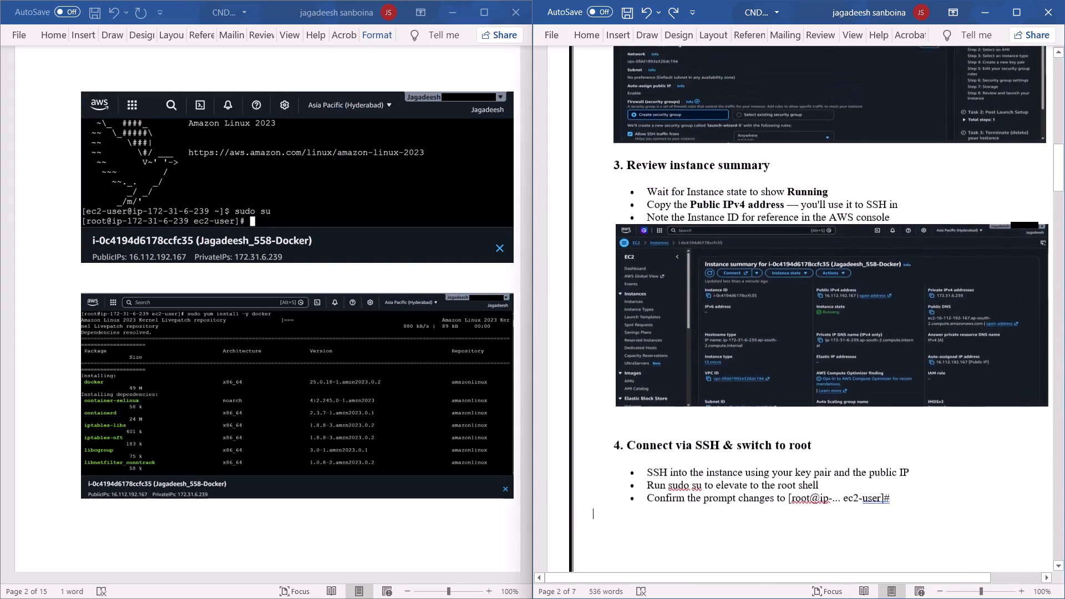
{"action": "scroll", "coordinate": [804, 359], "scroll_direction": "up", "scroll_amount": 1}
{"action": "scroll", "coordinate": [804, 359], "scroll_direction": "down", "scroll_amount": 5}
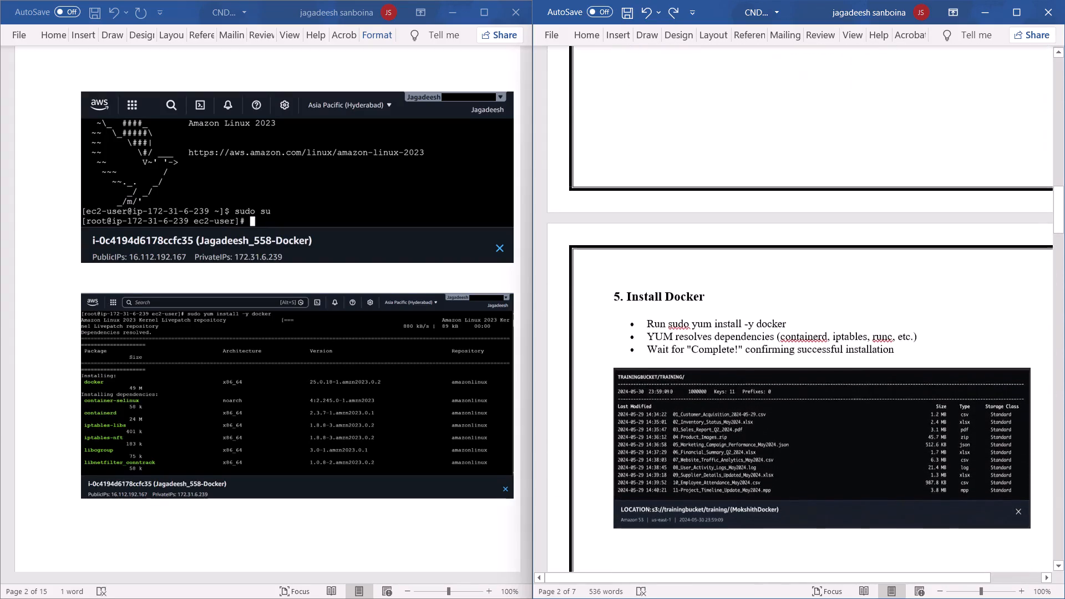
{"action": "scroll", "coordinate": [804, 359], "scroll_direction": "up", "scroll_amount": 1}
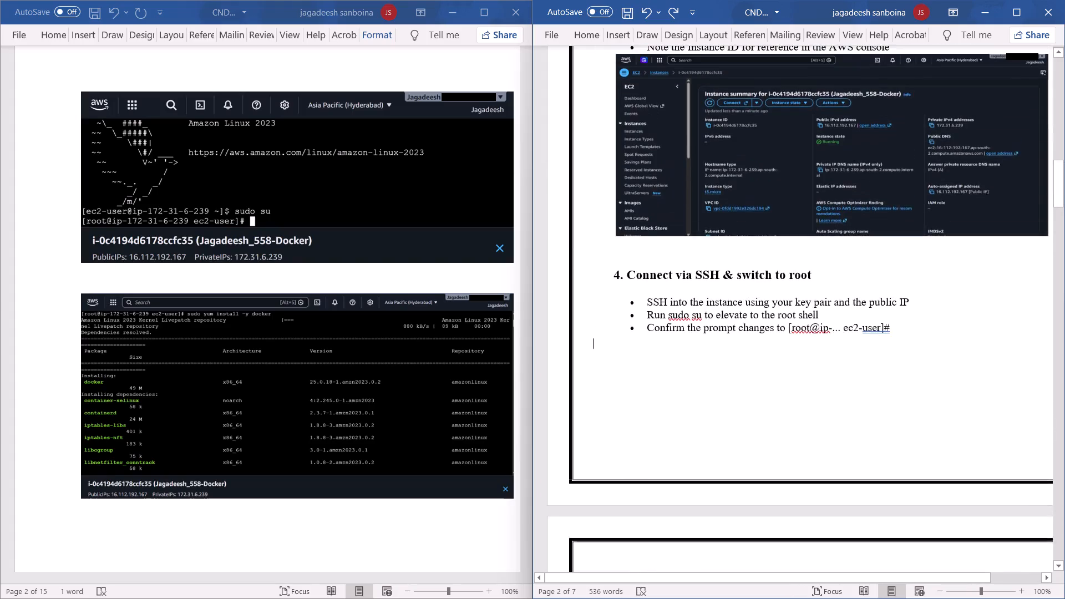
{"action": "scroll", "coordinate": [804, 359], "scroll_direction": "up", "scroll_amount": 1}
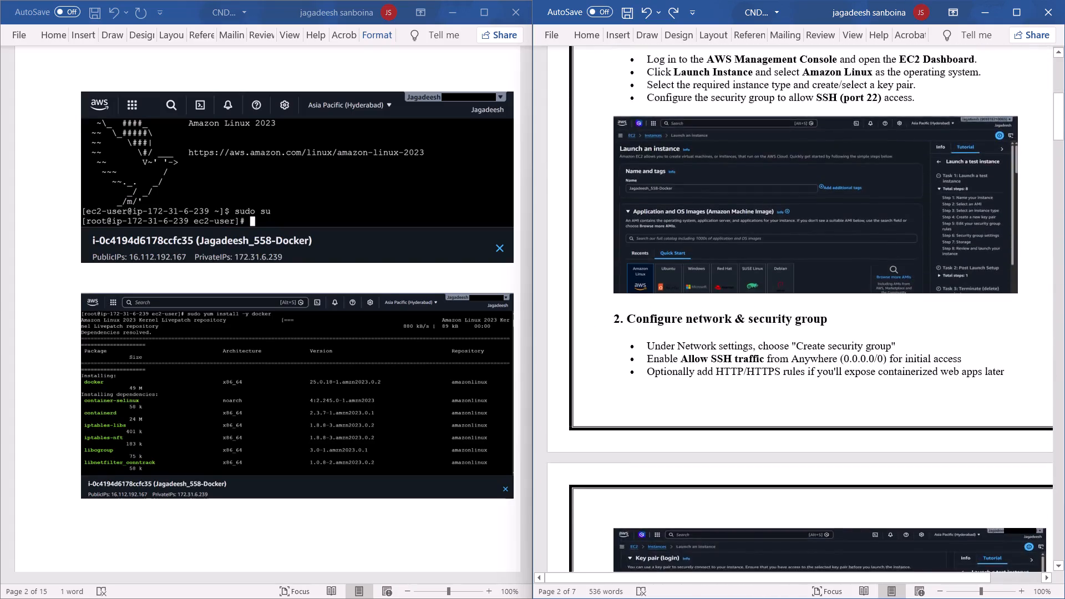
{"action": "scroll", "coordinate": [804, 359], "scroll_direction": "down", "scroll_amount": 4}
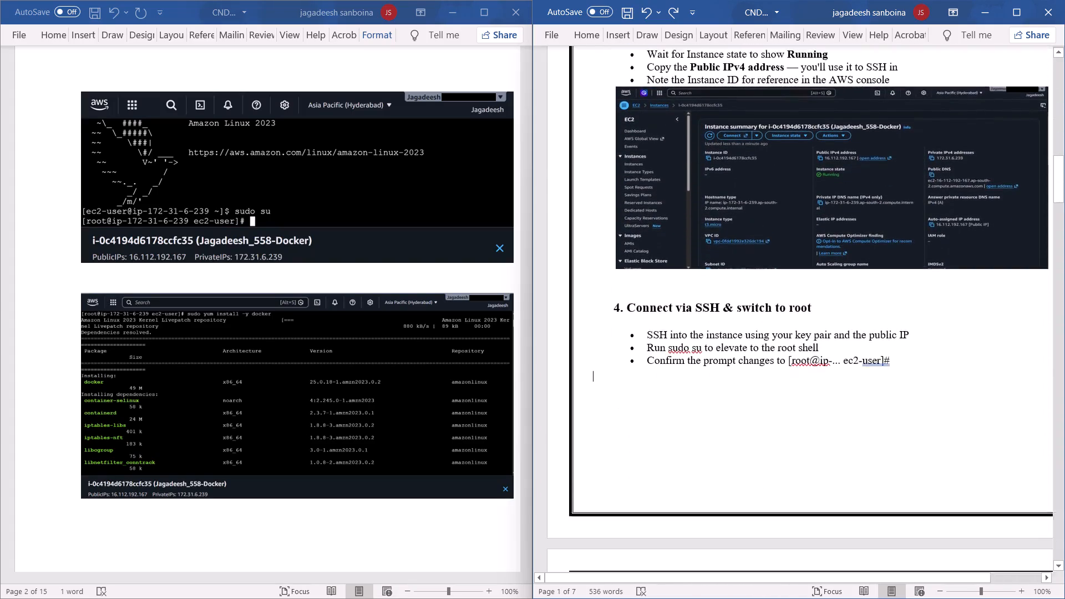
{"action": "scroll", "coordinate": [804, 359], "scroll_direction": "down", "scroll_amount": 1}
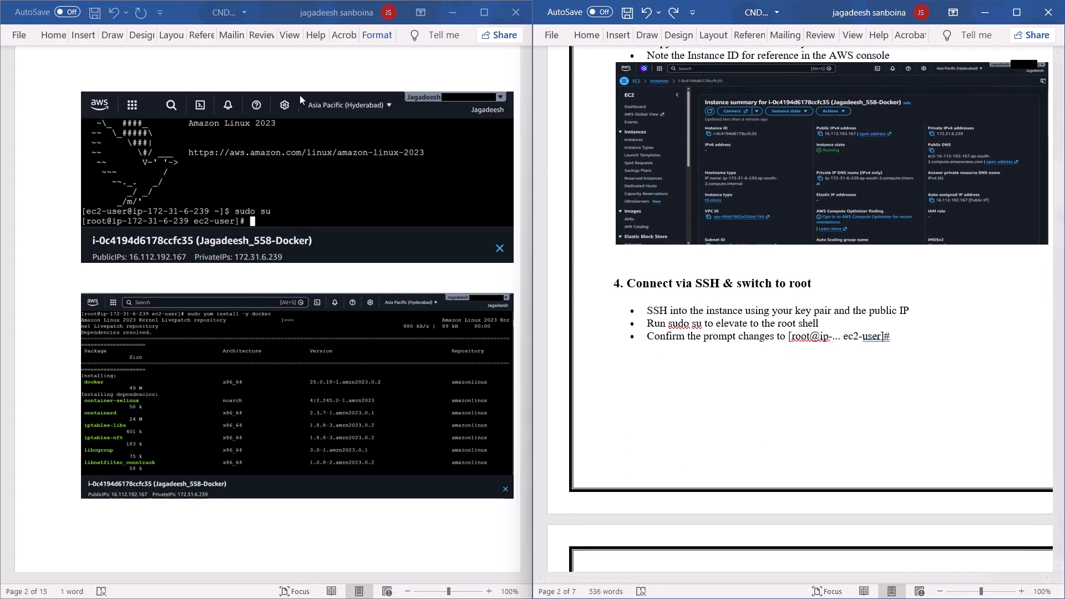
Insert the "sudo su" screenshot from "CND WEEK-08&09 SS" beneath section 4's bullets, indented with ten spaces.
{"action": "left_click", "coordinate": [314, 109]}
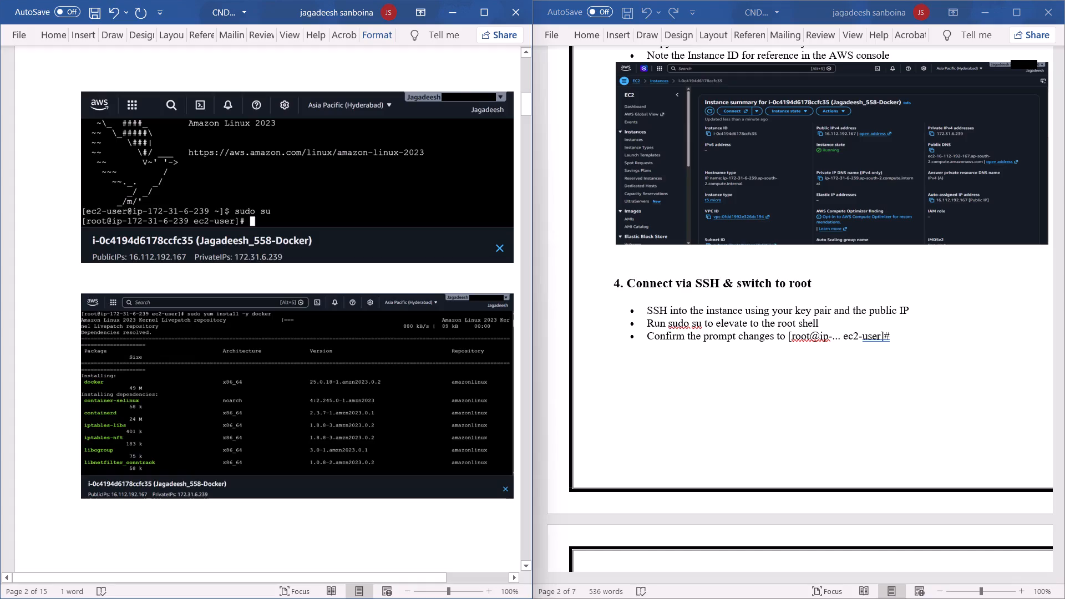
{"action": "key", "text": "ctrl+c"}
{"action": "left_click", "coordinate": [650, 383]}
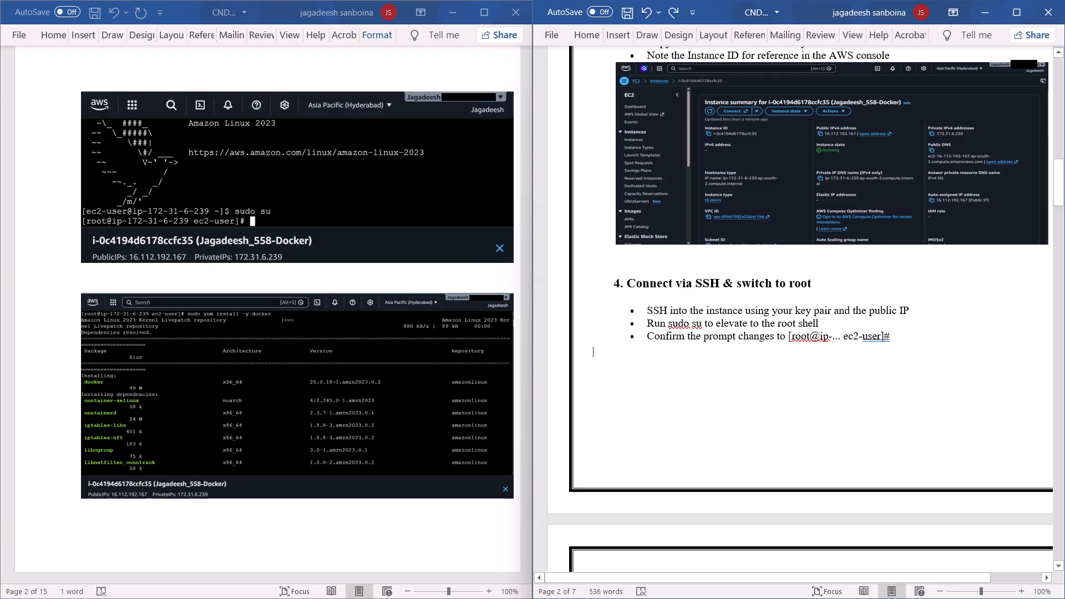
{"action": "key", "text": "space"}
{"action": "key", "text": "space"}
{"action": "key", "text": "space"}
{"action": "key", "text": "space"}
{"action": "key", "text": "space"}
{"action": "key", "text": "space"}
{"action": "key", "text": "space"}
{"action": "key", "text": "space"}
{"action": "key", "text": "space"}
{"action": "key", "text": "space"}
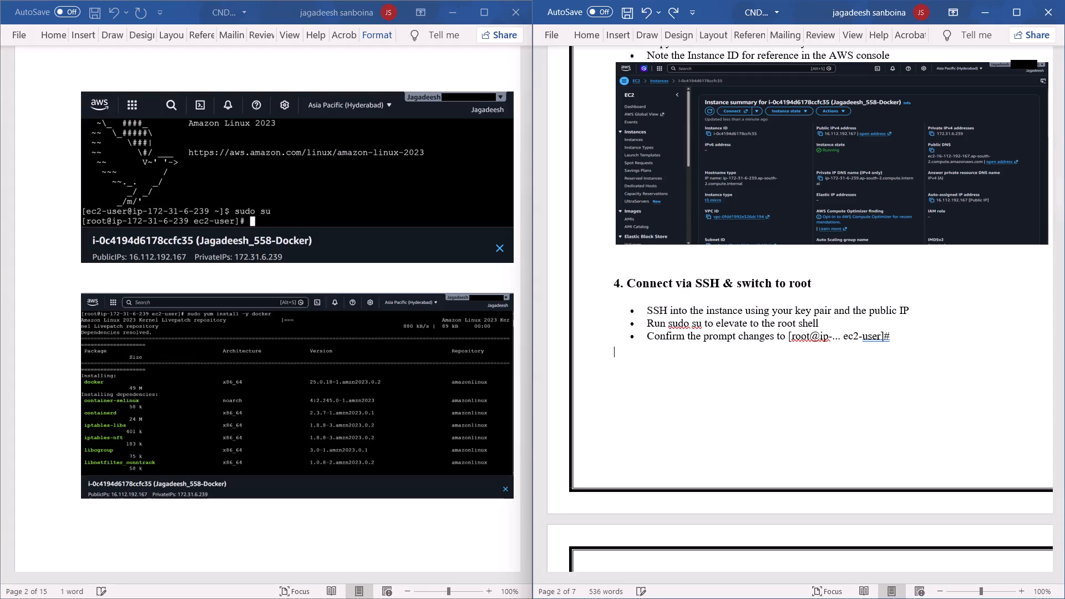
{"action": "key", "text": "ctrl+v"}
Reduce the height of section 4's "sudo su" screenshot so it fits beneath the bullets, and slightly narrow its width.
{"action": "left_click", "coordinate": [783, 448]}
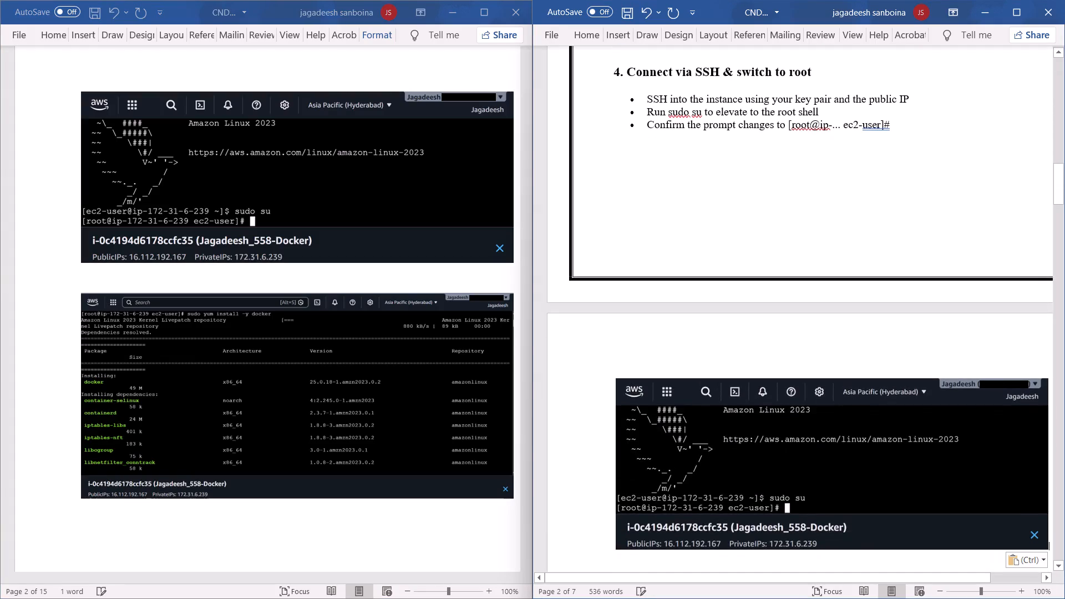
{"action": "left_click_drag", "start_coordinate": [833, 548], "coordinate": [829, 547]}
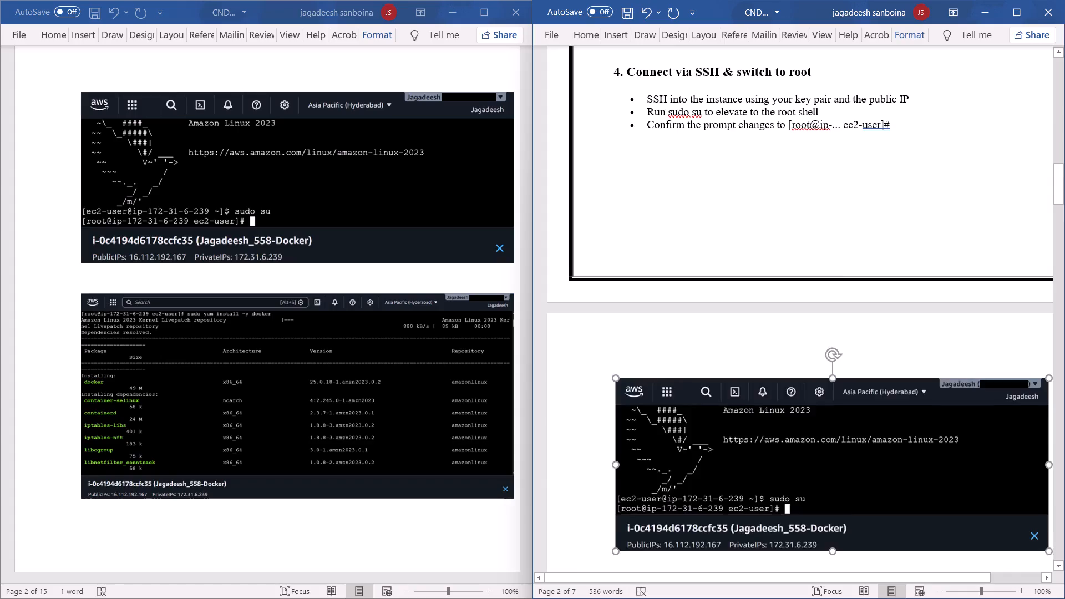
{"action": "left_click_drag", "start_coordinate": [829, 547], "coordinate": [817, 486]}
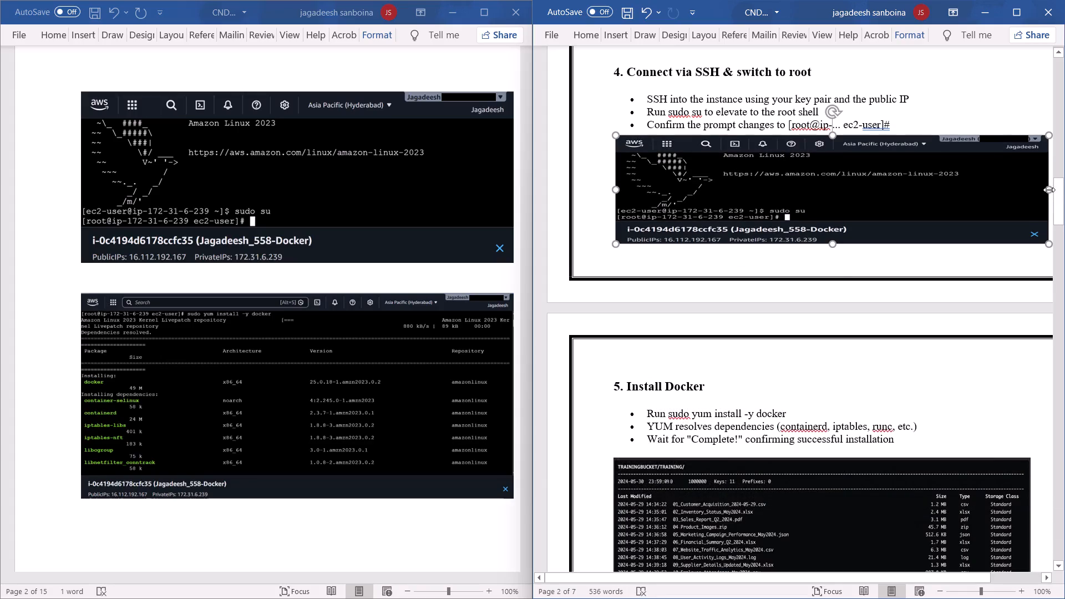
{"action": "left_click_drag", "start_coordinate": [1047, 187], "coordinate": [1009, 189]}
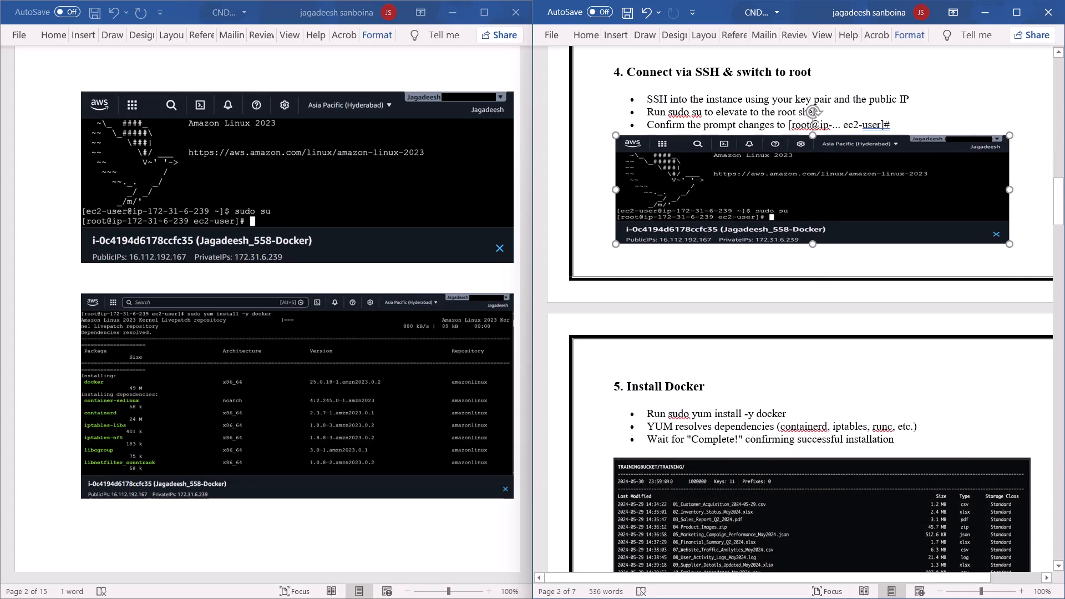
Replace the old bucket-listing screenshot in section 5, "Install Docker", with the "sudo yum install -y docker" screenshot from "CND WEEK-08&09 SS".
{"action": "scroll", "coordinate": [914, 318], "scroll_direction": "down", "scroll_amount": 1}
{"action": "left_click", "coordinate": [914, 318]}
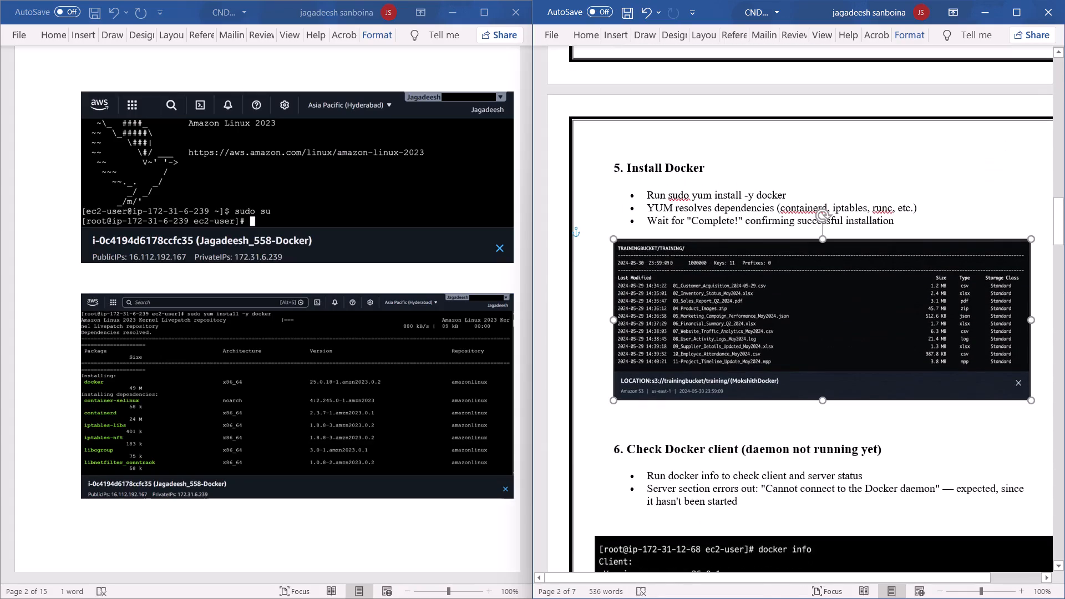
{"action": "left_click", "coordinate": [424, 431]}
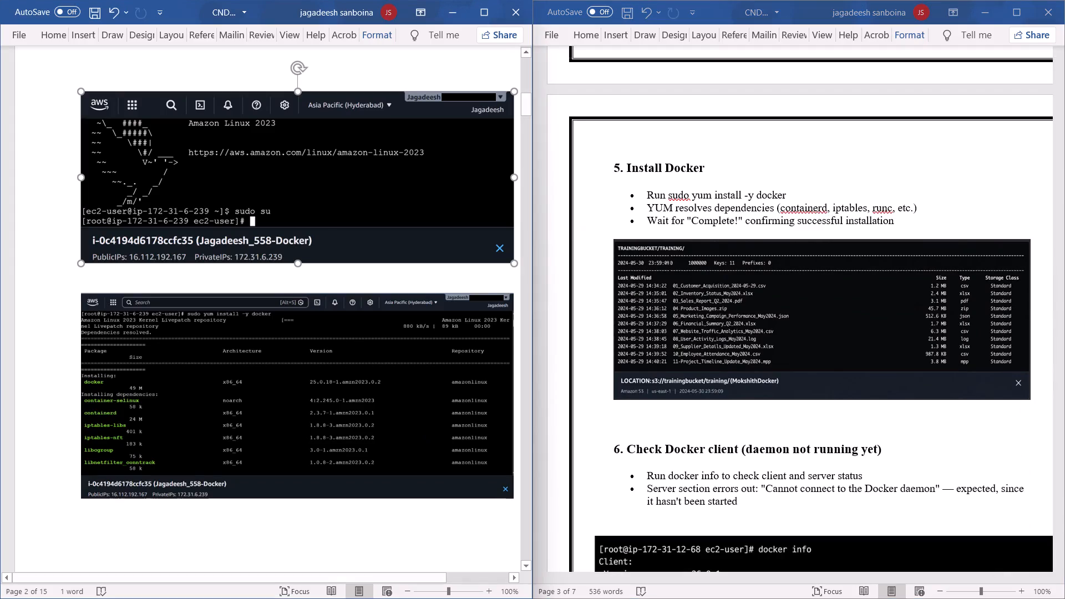
{"action": "key", "text": "ctrl+c"}
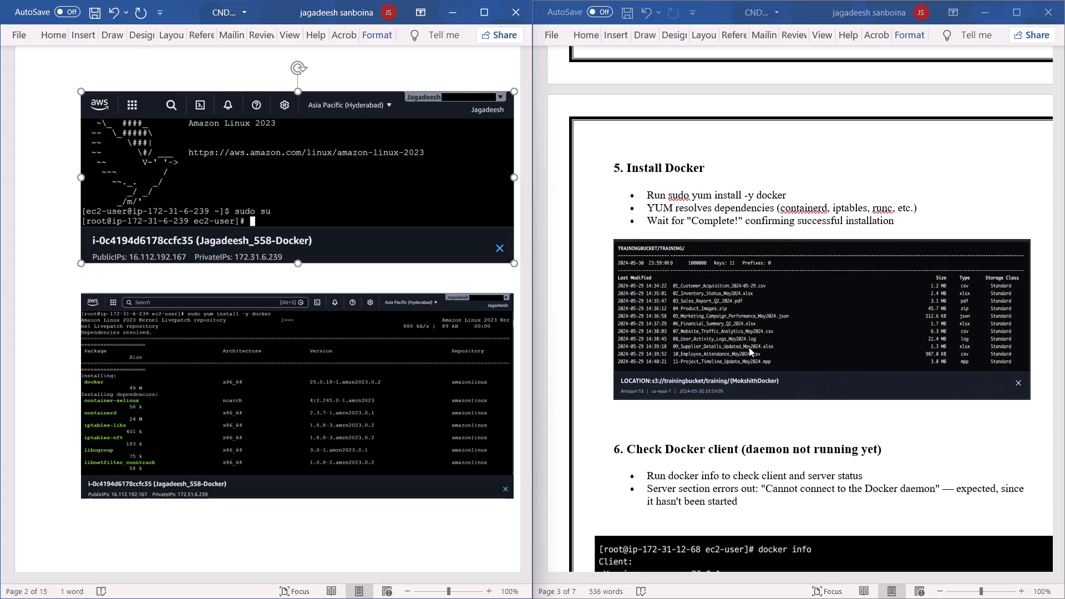
{"action": "left_click", "coordinate": [443, 439]}
{"action": "double_click", "coordinate": [443, 439]}
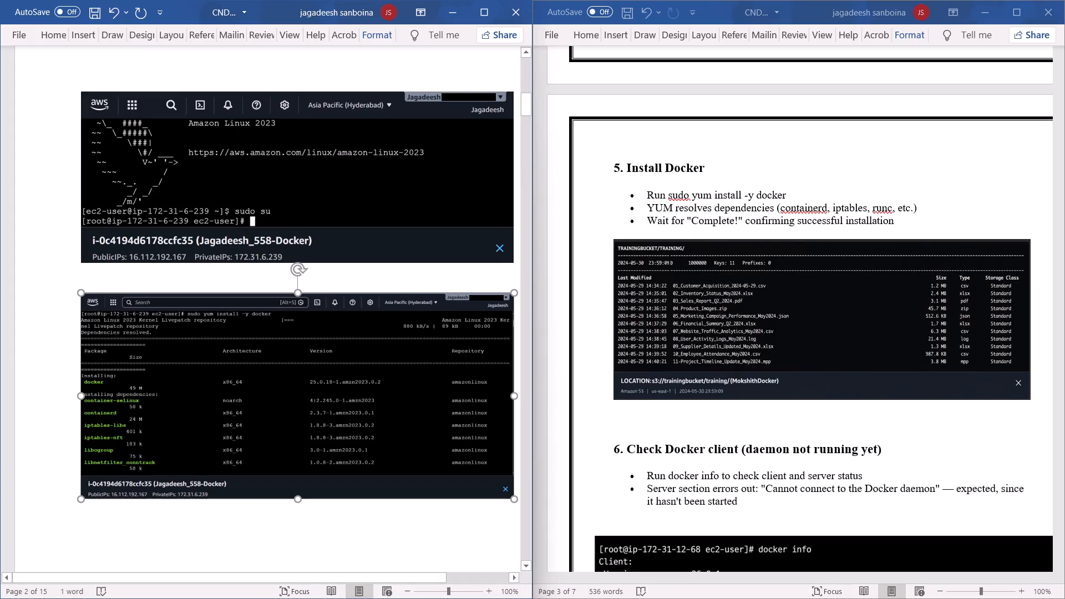
{"action": "key", "text": "ctrl+c"}
{"action": "left_click", "coordinate": [864, 293]}
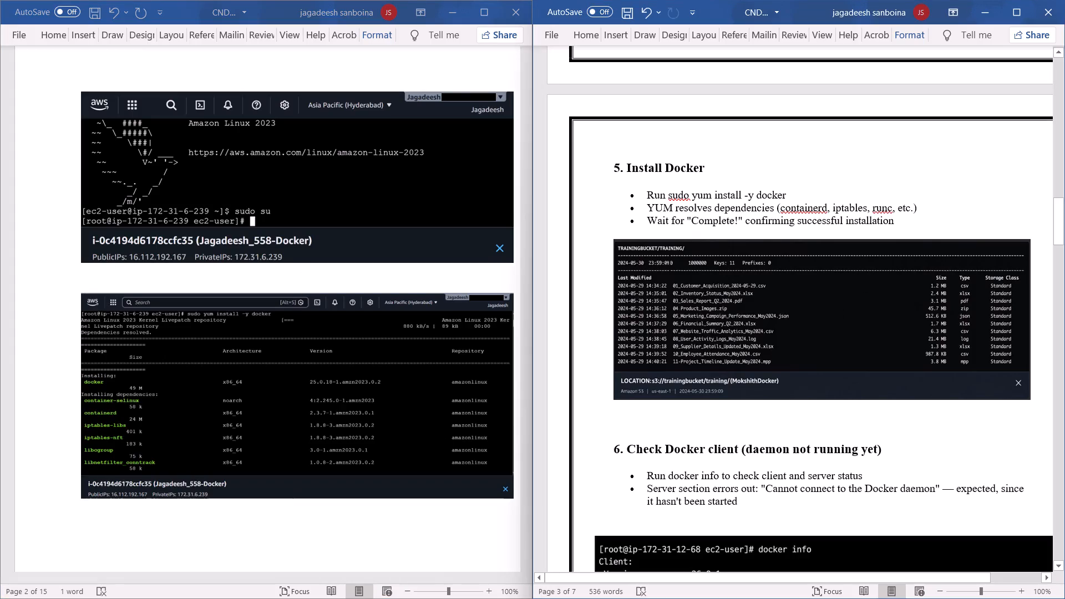
{"action": "key", "text": "Delete"}
{"action": "key", "text": "ctrl+v"}
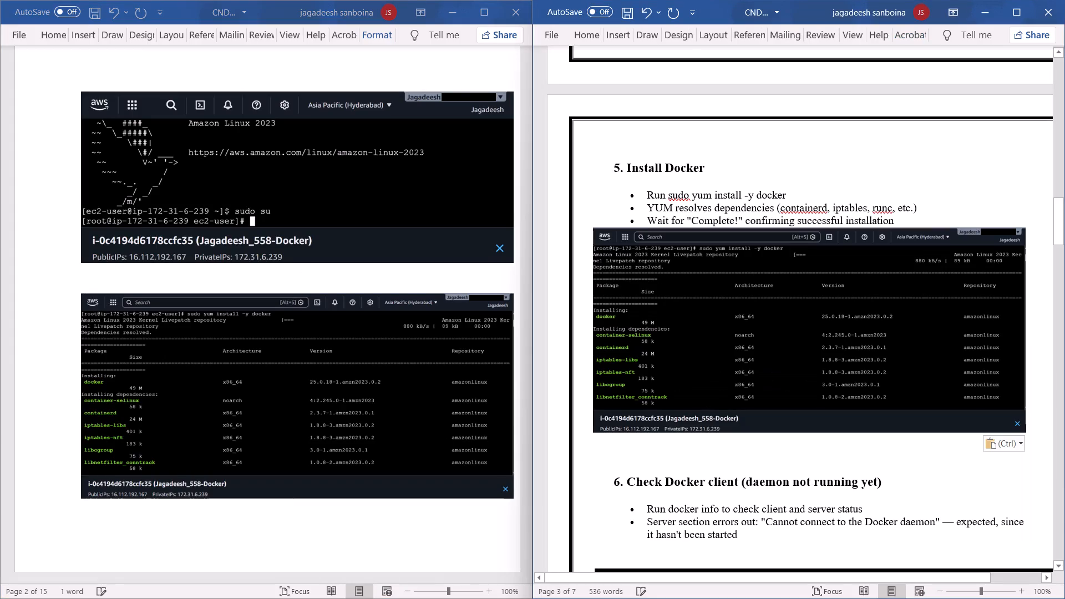
Slightly narrow the width of the pasted "sudo yum install -y docker" screenshot in section 5, keeping its height.
{"action": "left_click", "coordinate": [859, 324]}
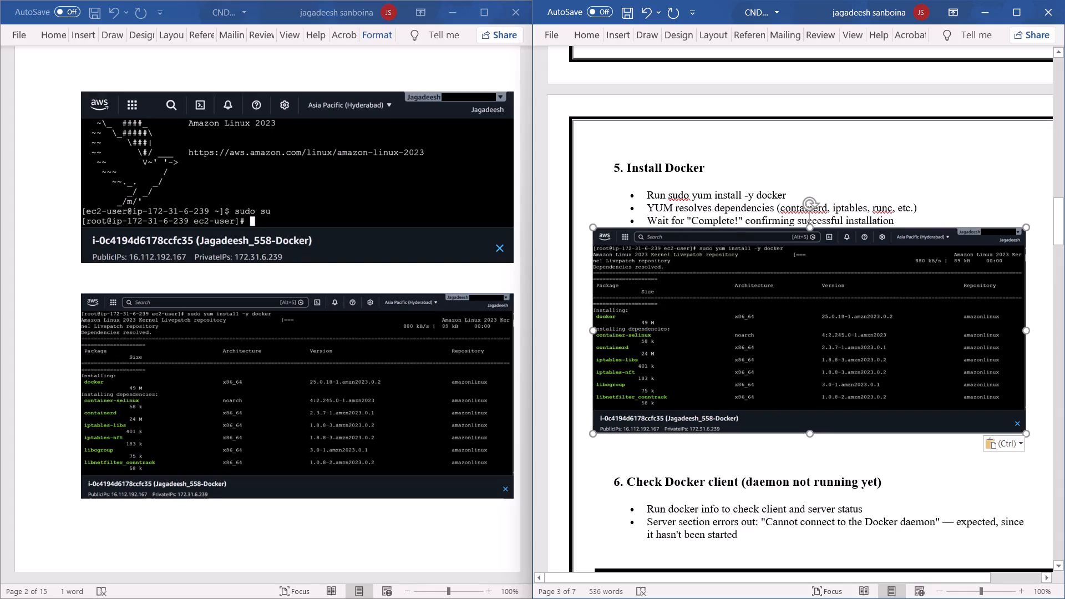
{"action": "left_click", "coordinate": [859, 324]}
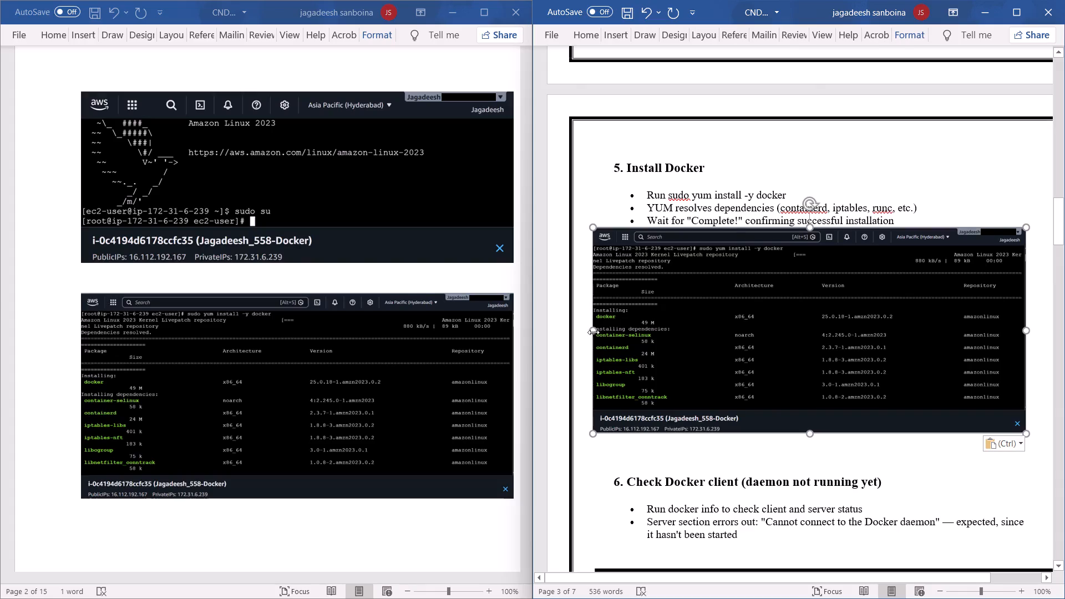
{"action": "left_click_drag", "start_coordinate": [594, 331], "coordinate": [630, 334]}
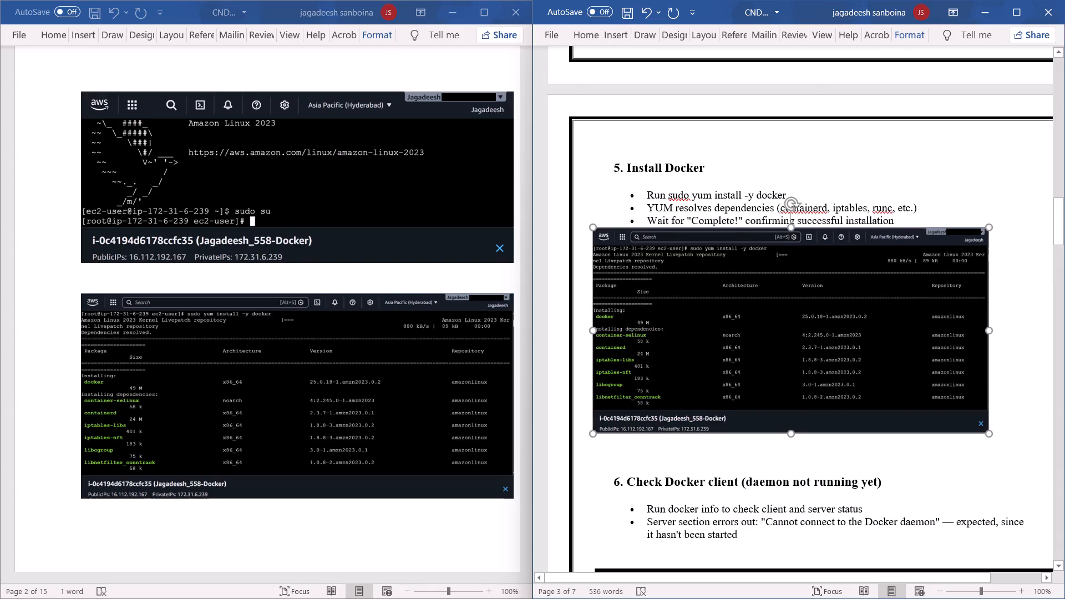
{"action": "left_click_drag", "start_coordinate": [630, 334], "coordinate": [631, 333]}
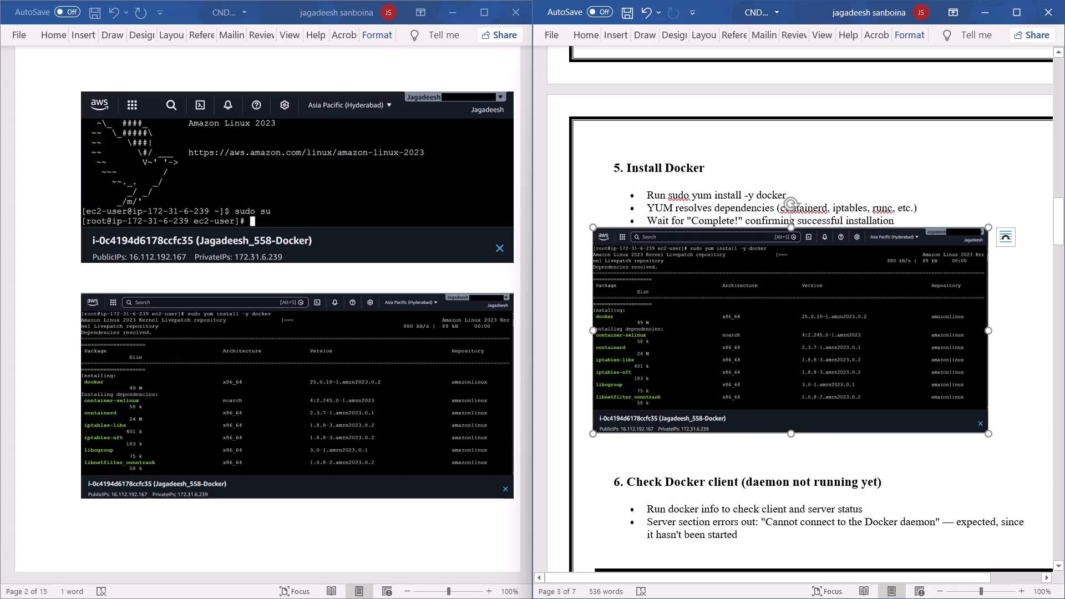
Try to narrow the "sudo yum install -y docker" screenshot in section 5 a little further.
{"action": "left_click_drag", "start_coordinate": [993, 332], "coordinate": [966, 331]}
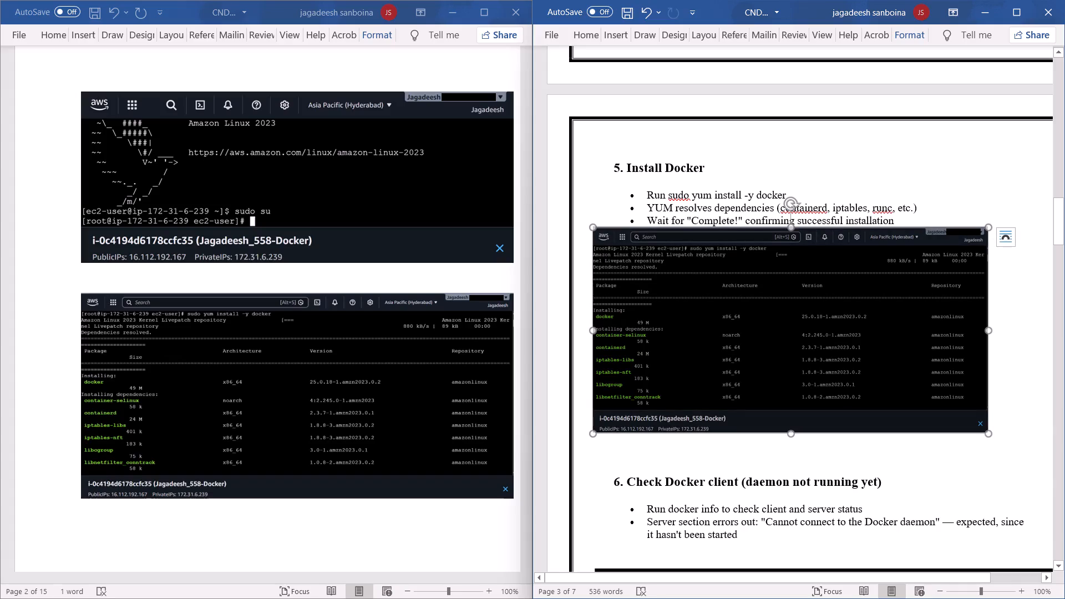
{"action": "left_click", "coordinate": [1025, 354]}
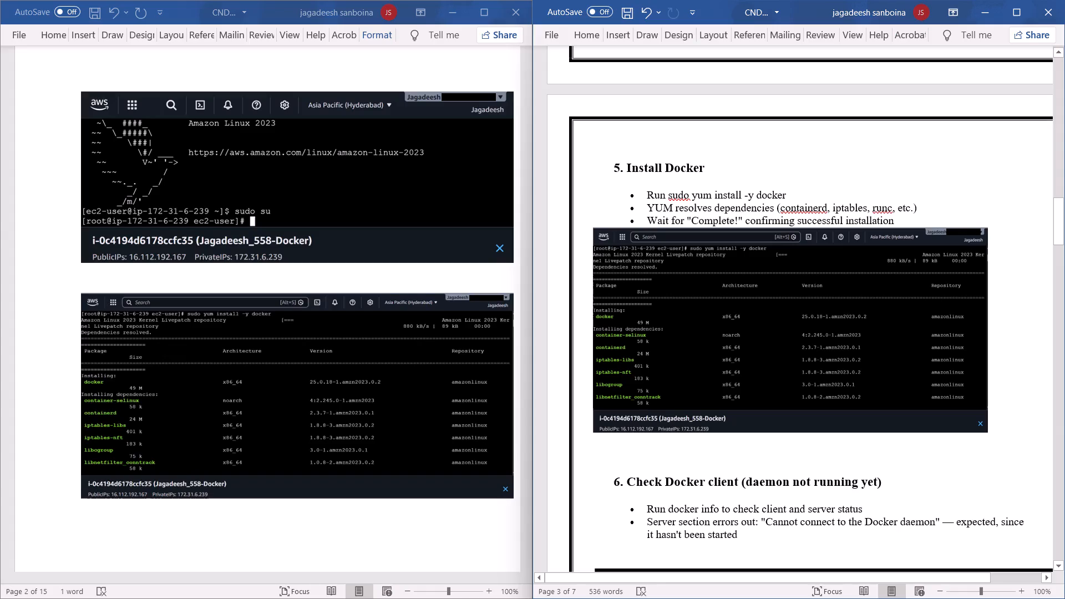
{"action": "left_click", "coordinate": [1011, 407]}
Replace the old "docker info" screenshot in section 6, "Check Docker client", with the "docker info" screenshot from "CND WEEK-08&09 SS".
{"action": "scroll", "coordinate": [1022, 375], "scroll_direction": "down", "scroll_amount": 2}
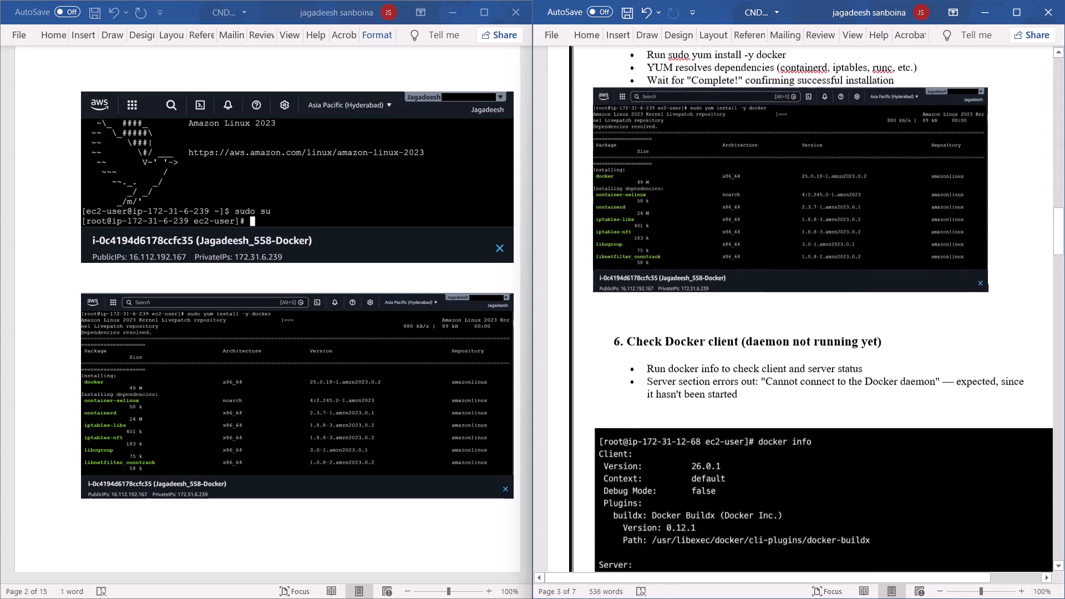
{"action": "scroll", "coordinate": [1022, 375], "scroll_direction": "down", "scroll_amount": 2}
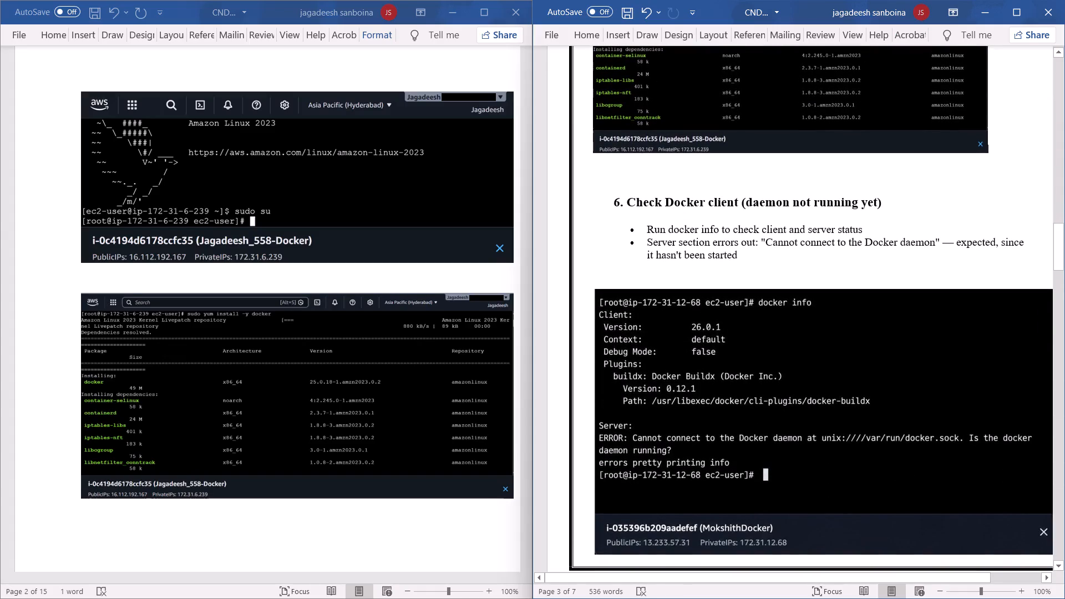
{"action": "scroll", "coordinate": [1022, 375], "scroll_direction": "down", "scroll_amount": 1}
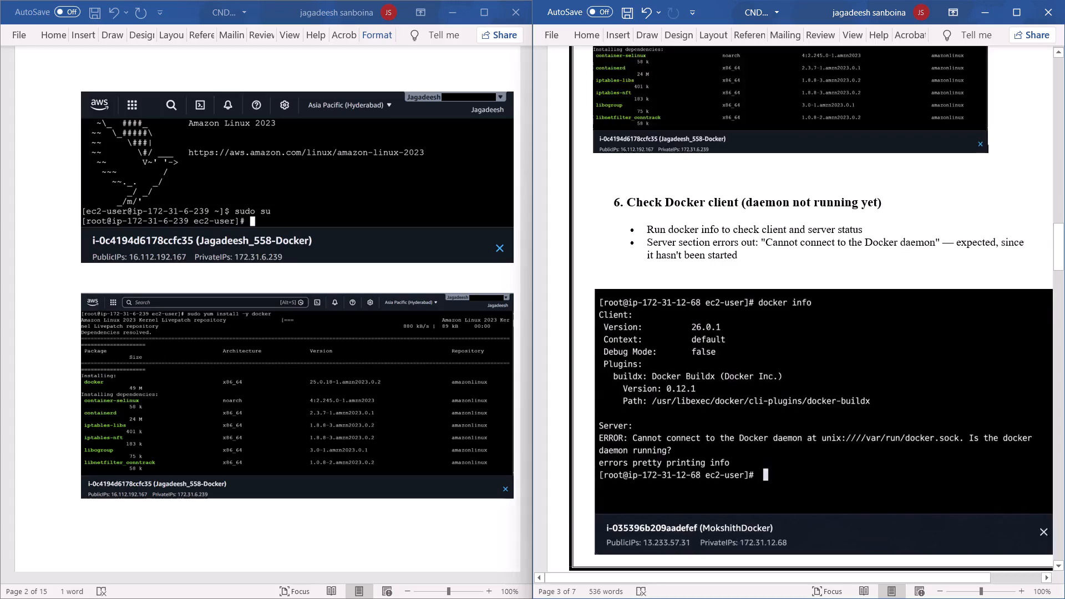
{"action": "scroll", "coordinate": [1022, 375], "scroll_direction": "down", "scroll_amount": 1}
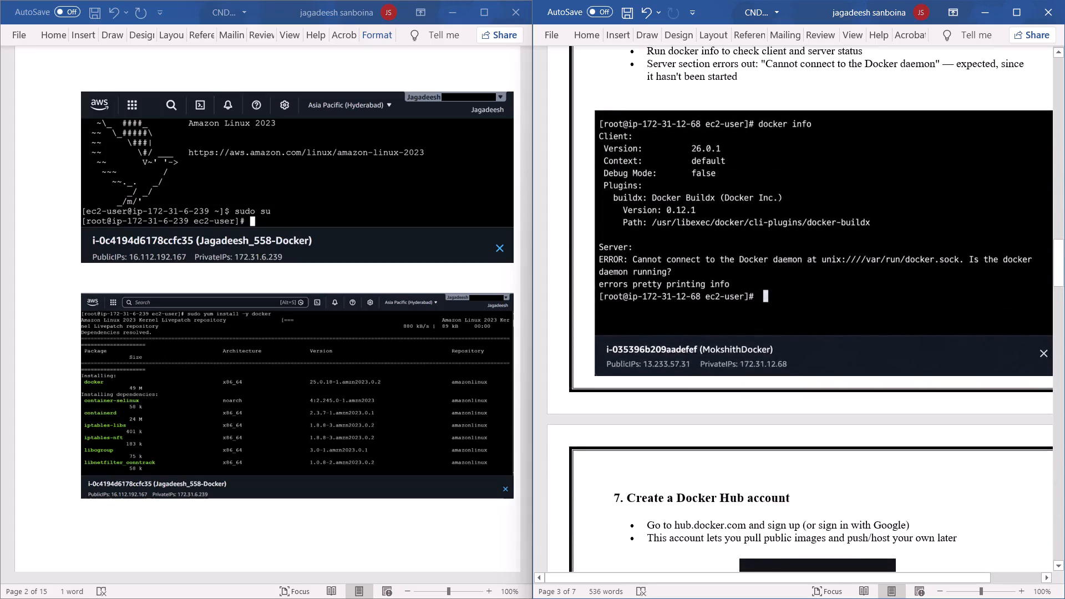
{"action": "scroll", "coordinate": [350, 438], "scroll_direction": "down", "scroll_amount": 2}
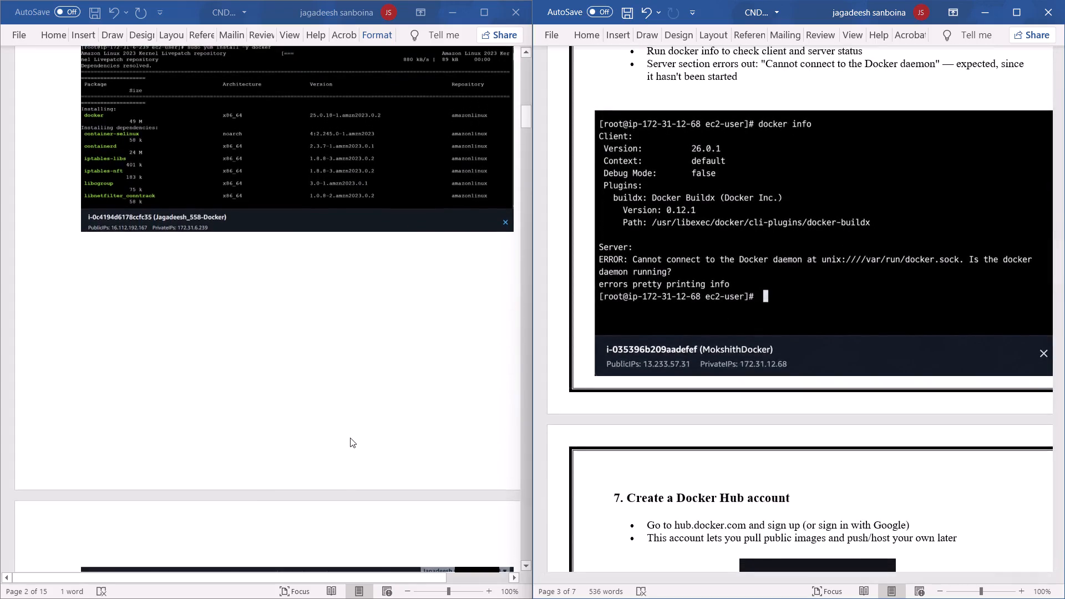
{"action": "scroll", "coordinate": [350, 438], "scroll_direction": "down", "scroll_amount": 2}
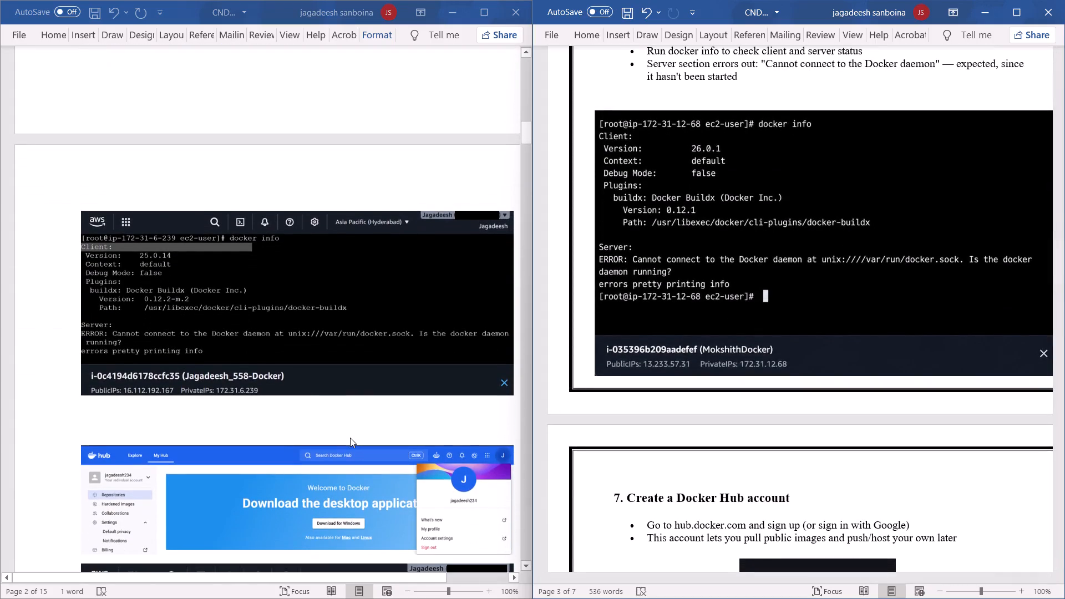
{"action": "left_click", "coordinate": [310, 356]}
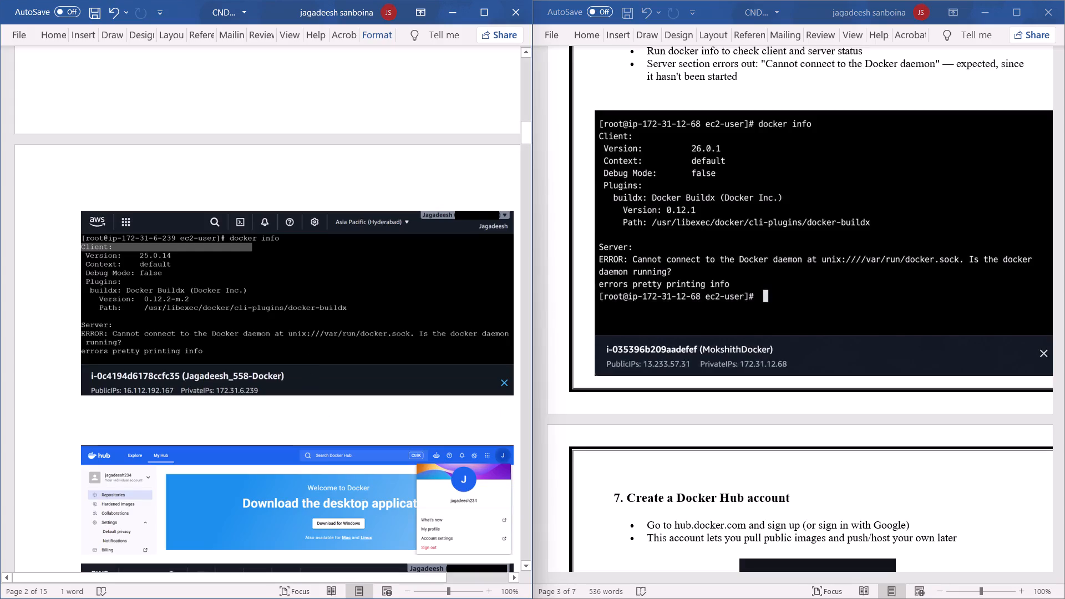
{"action": "left_click", "coordinate": [313, 337]}
{"action": "key", "text": "ctrl+c"}
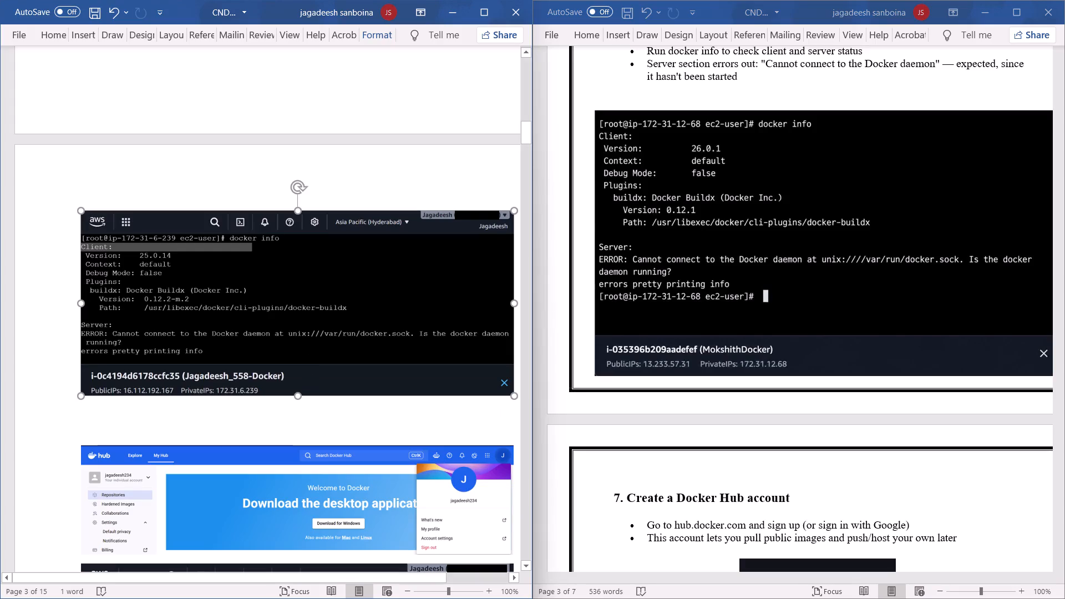
{"action": "left_click", "coordinate": [803, 257]}
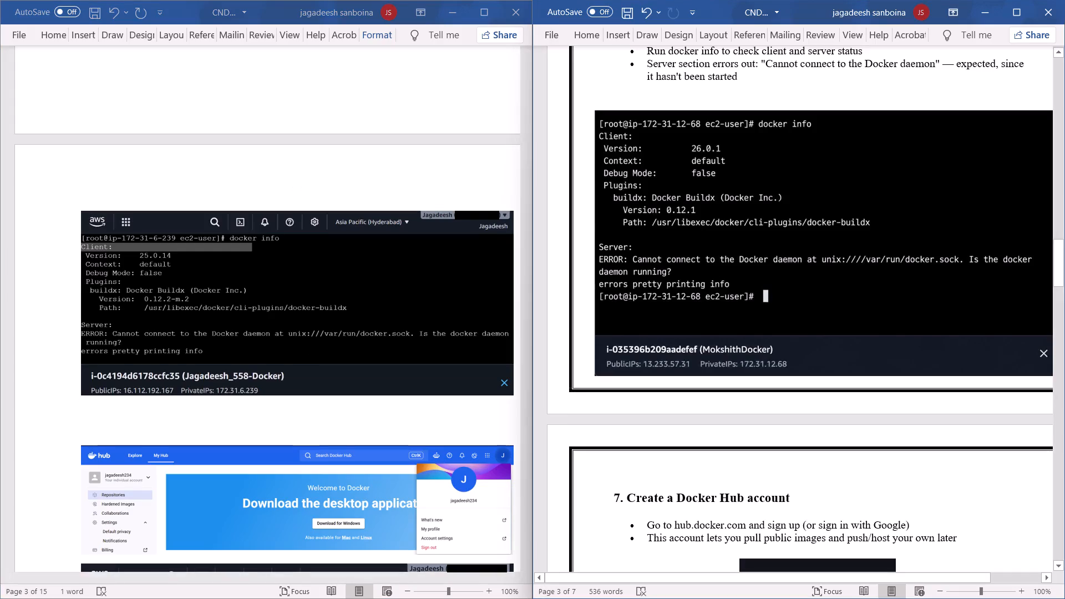
{"action": "left_click", "coordinate": [803, 257]}
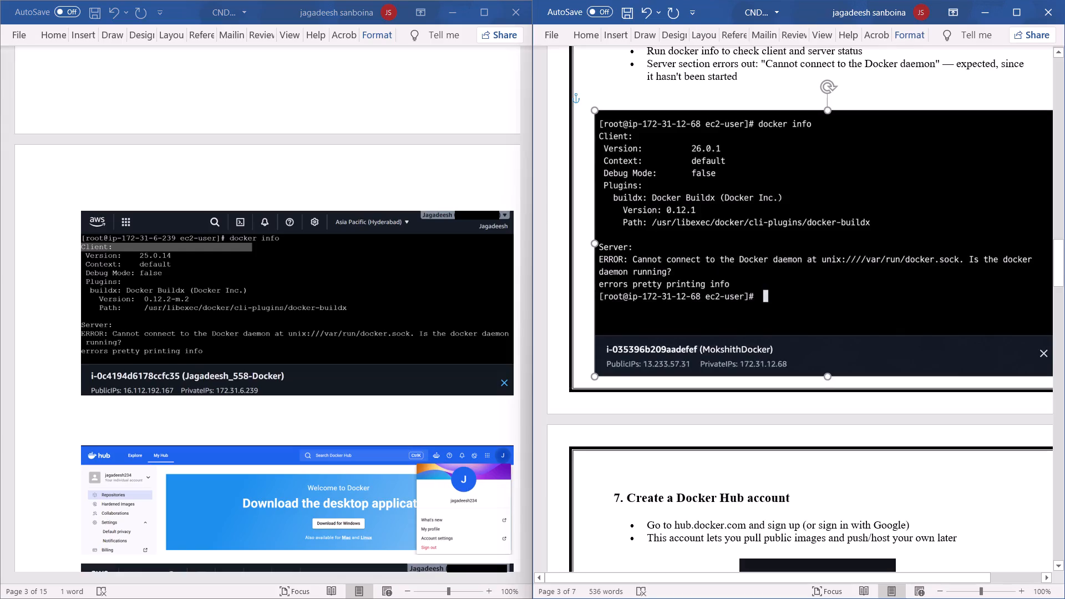
{"action": "key", "text": "Delete"}
{"action": "key", "text": "ctrl+v"}
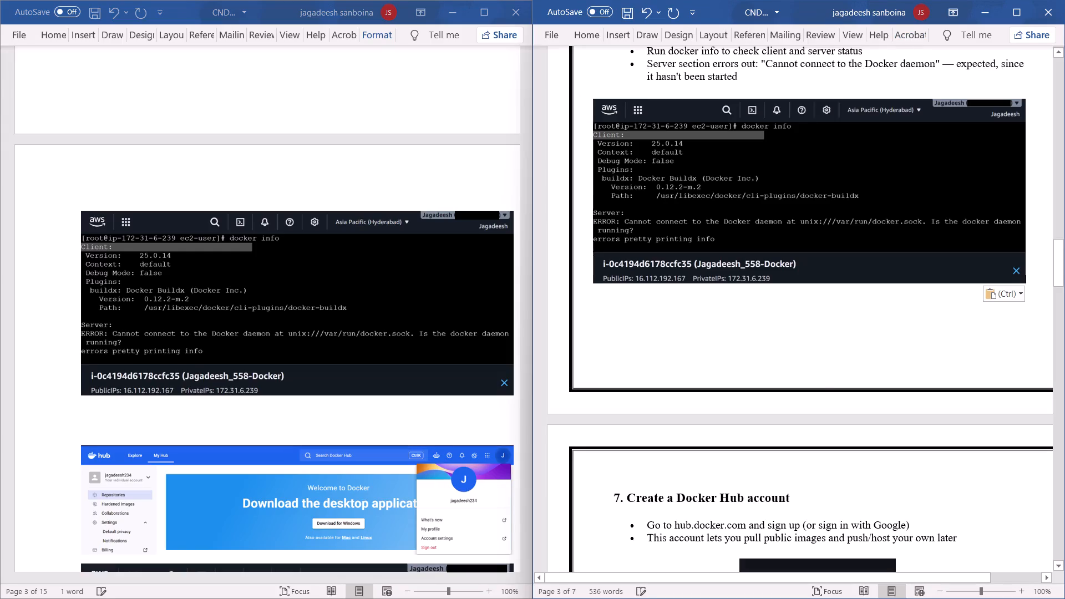
Delete the old Docker "Create your username" screenshot from section 7, "Create a Docker Hub account".
{"action": "scroll", "coordinate": [814, 328], "scroll_direction": "down", "scroll_amount": 3}
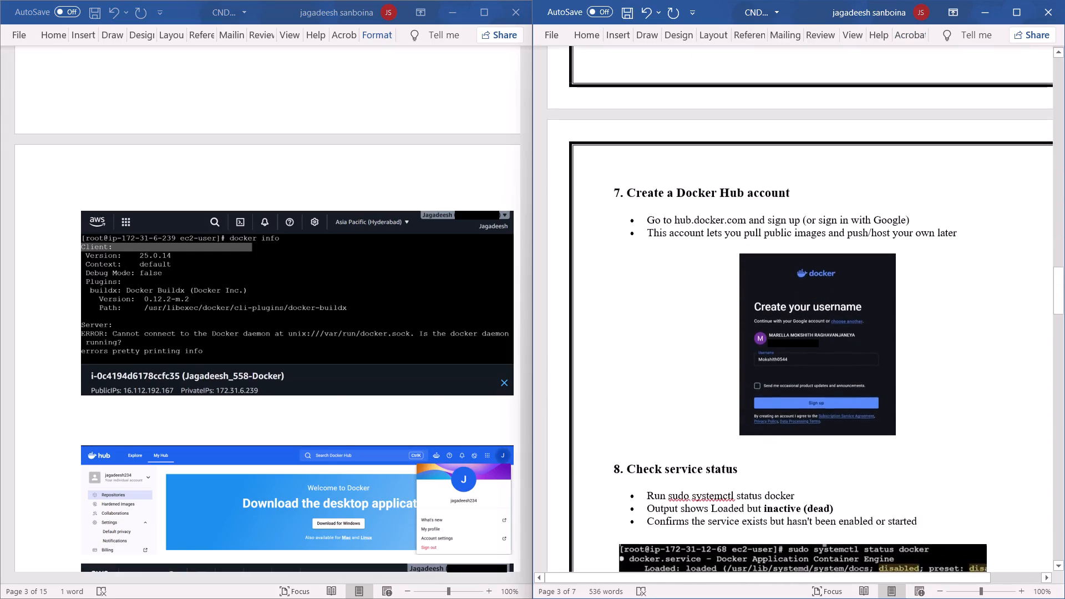
{"action": "scroll", "coordinate": [332, 395], "scroll_direction": "down", "scroll_amount": 1}
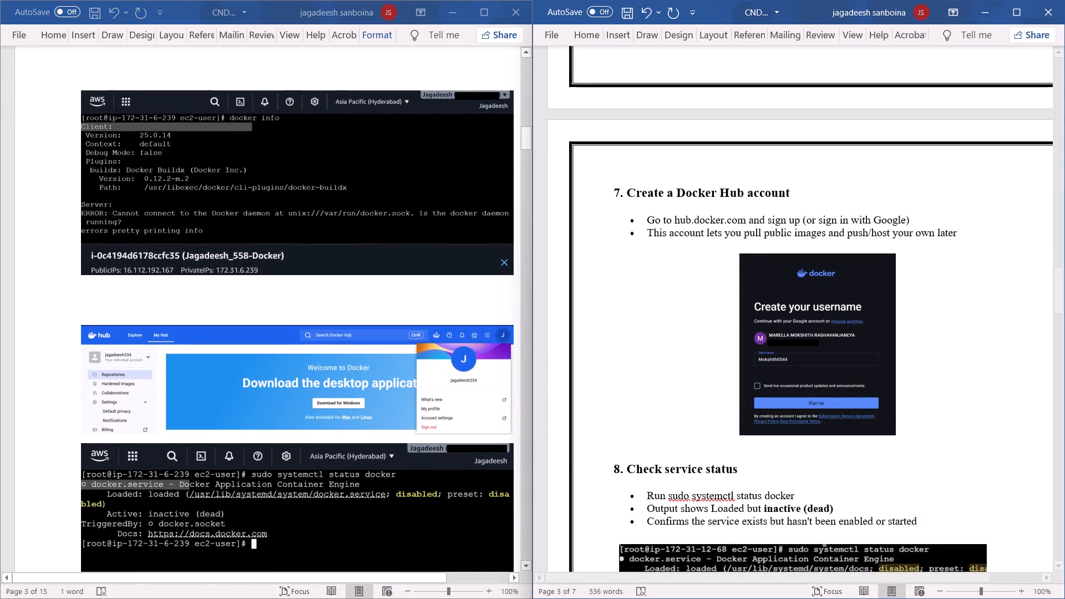
{"action": "left_click", "coordinate": [811, 350]}
{"action": "key", "text": "Delete"}
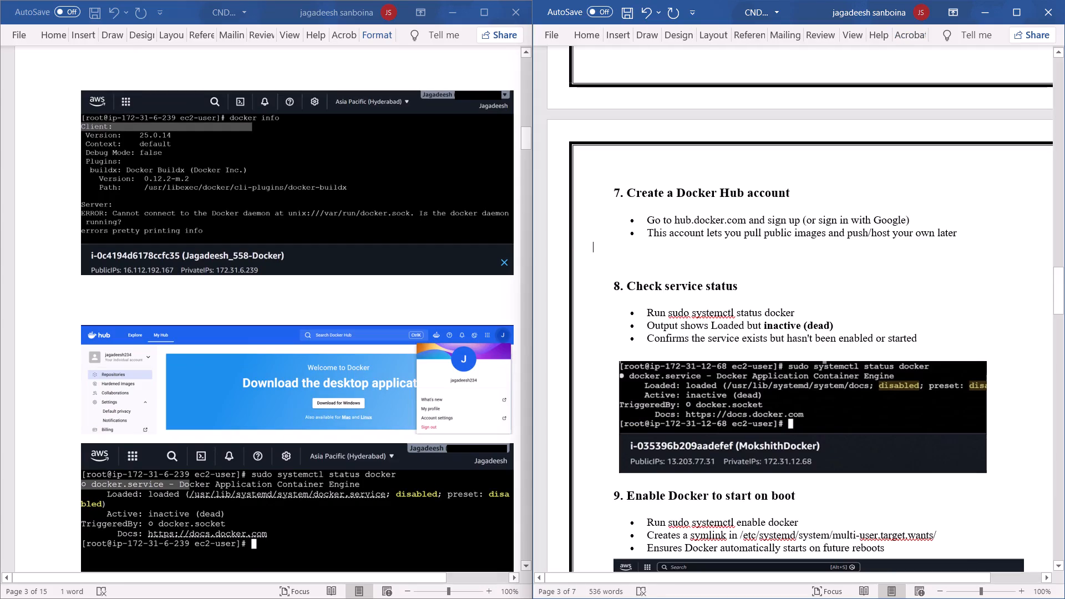
Insert the Docker Hub "Welcome to Docker" screenshot from "CND WEEK-08&09 SS" beneath section 7's bullets, indented with ten spaces.
{"action": "left_click", "coordinate": [386, 362]}
{"action": "left_click", "coordinate": [386, 362]}
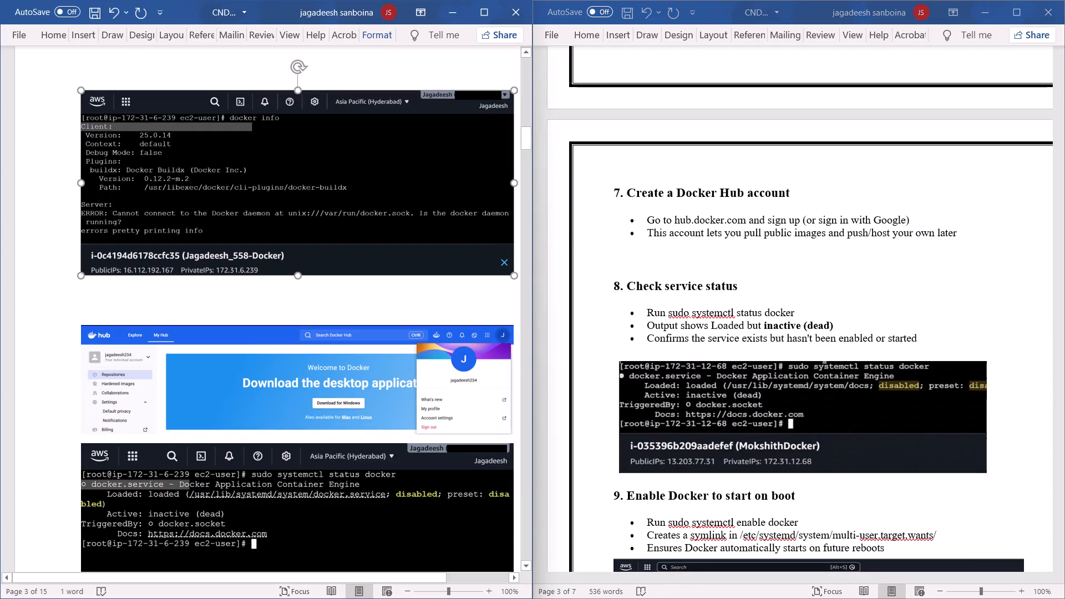
{"action": "key", "text": "ctrl+c"}
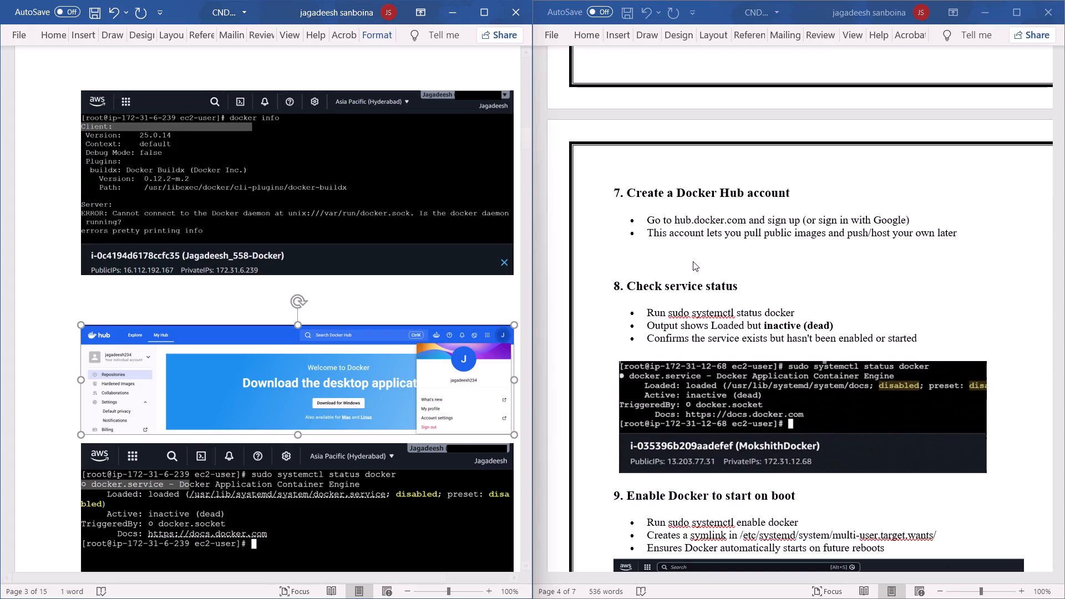
{"action": "left_click", "coordinate": [677, 258]}
{"action": "key", "text": "space"}
{"action": "key", "text": "space"}
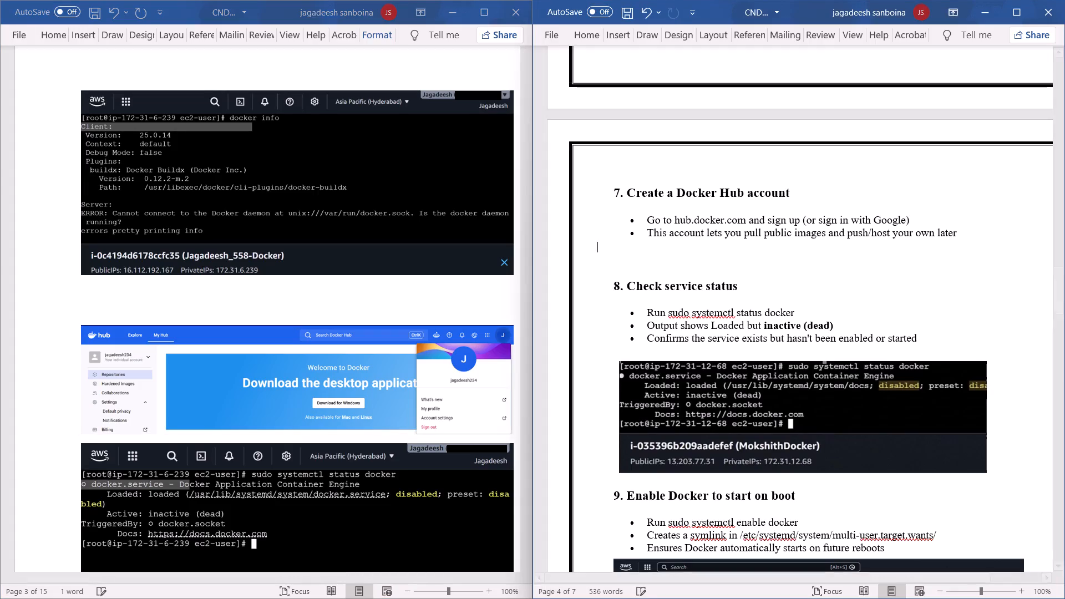
{"action": "key", "text": "space"}
{"action": "key", "text": "space"}
{"action": "key", "text": "space"}
{"action": "key", "text": "space"}
{"action": "key", "text": "space"}
{"action": "key", "text": "space"}
{"action": "key", "text": "space"}
{"action": "key", "text": "space"}
{"action": "key", "text": "ctrl+v"}
Slightly reduce the height of the pasted Docker Hub screenshot in section 7, keeping its width.
{"action": "left_click", "coordinate": [784, 296]}
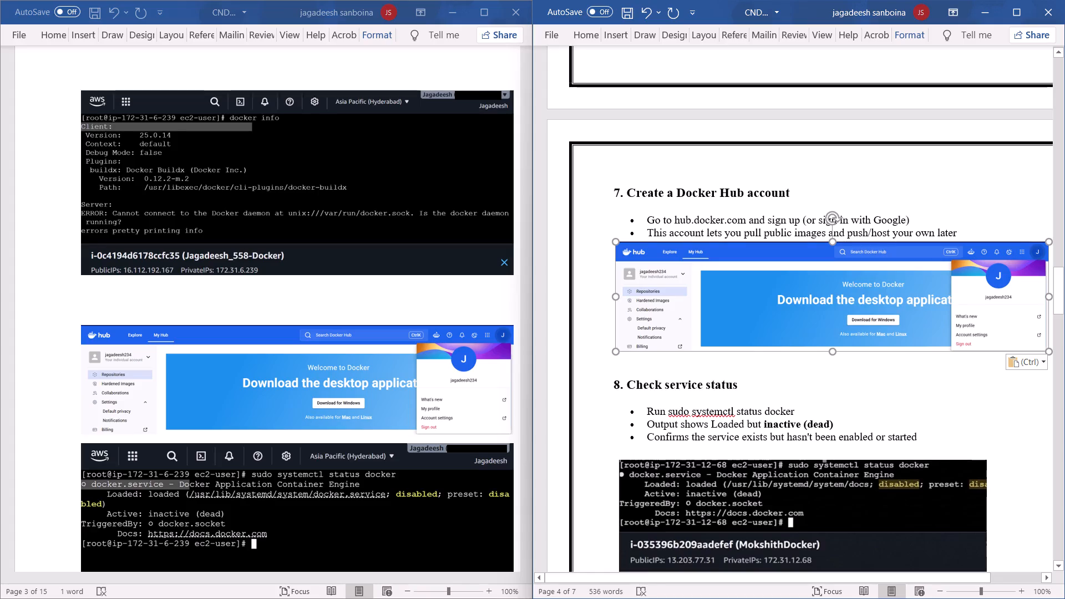
{"action": "left_click_drag", "start_coordinate": [835, 353], "coordinate": [830, 344]}
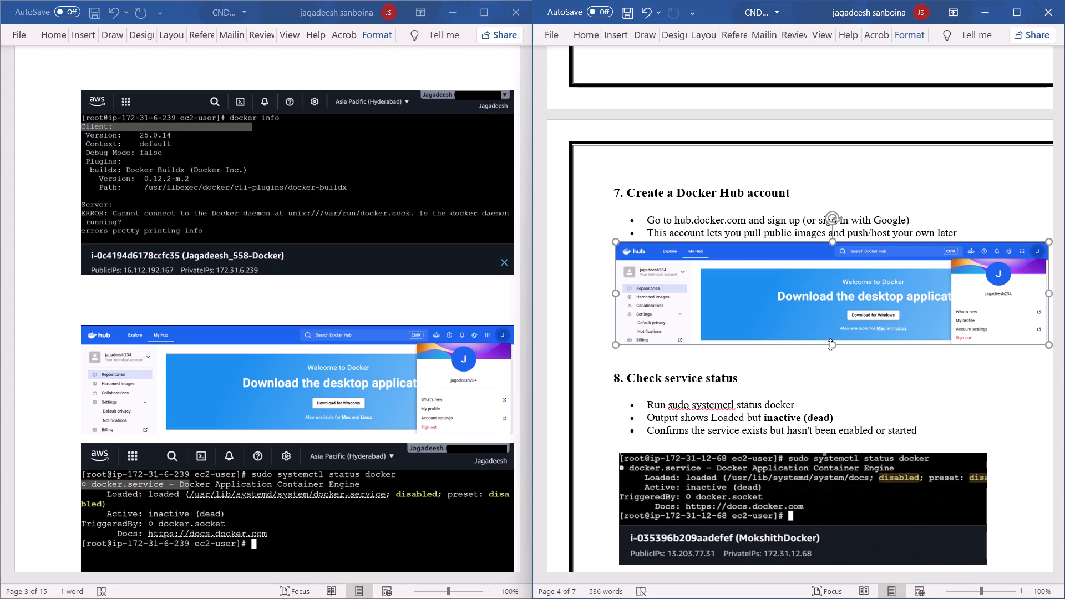
Replace the old screenshot in section 8, "Check service status", with the "sudo systemctl status docker" screenshot from "CND WEEK-08&09 SS" that shows Docker disabled.
{"action": "scroll", "coordinate": [830, 344], "scroll_direction": "down", "scroll_amount": 1}
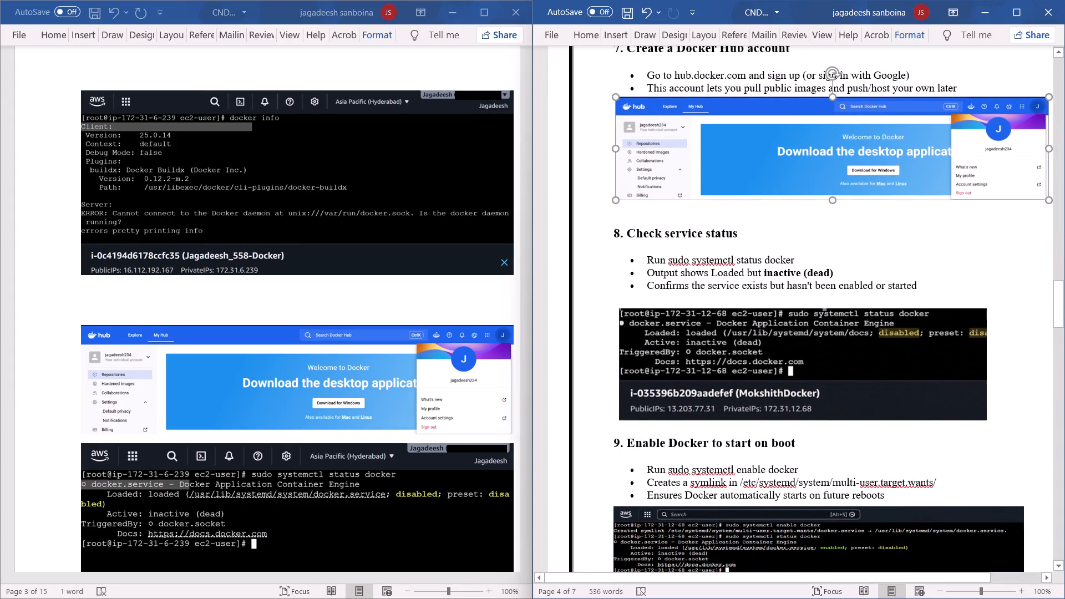
{"action": "scroll", "coordinate": [478, 413], "scroll_direction": "down", "scroll_amount": 1}
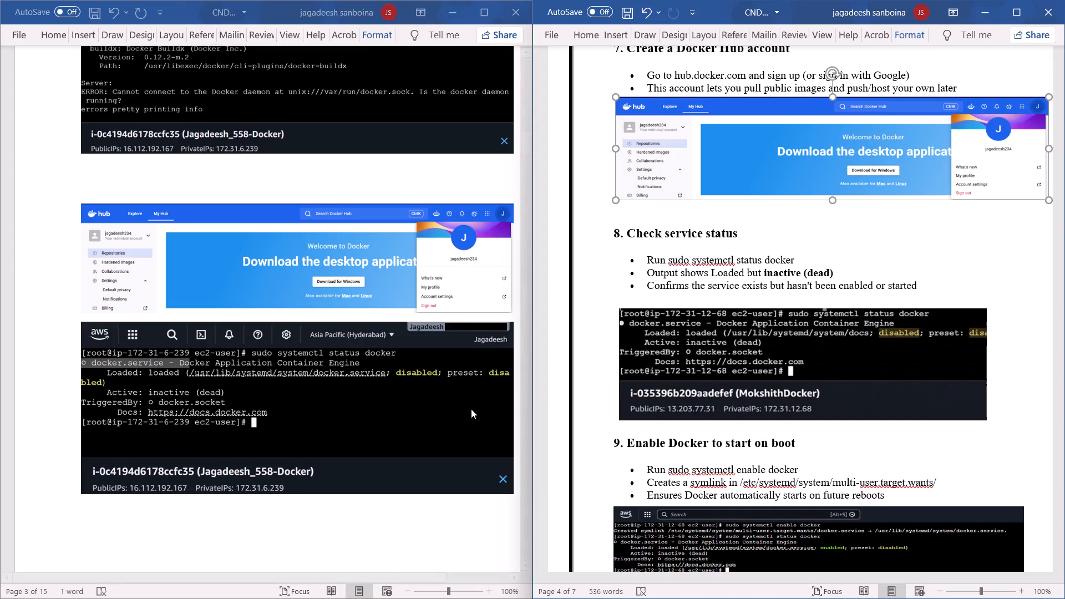
{"action": "left_click", "coordinate": [471, 409]}
{"action": "left_click", "coordinate": [471, 409]}
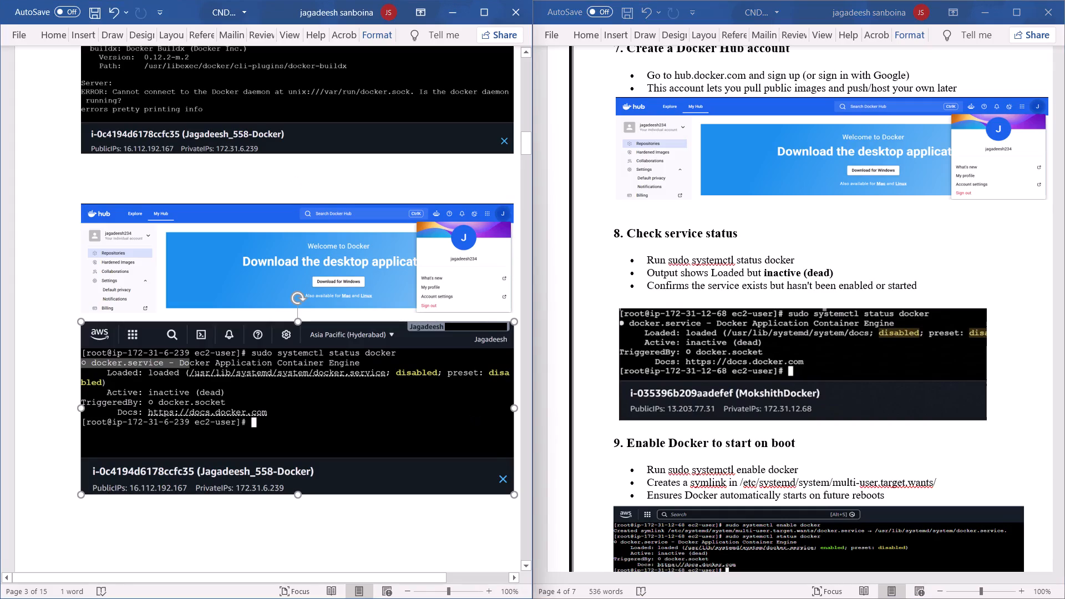
{"action": "left_click", "coordinate": [471, 409]}
{"action": "key", "text": "ctrl+c"}
{"action": "left_click", "coordinate": [773, 318]}
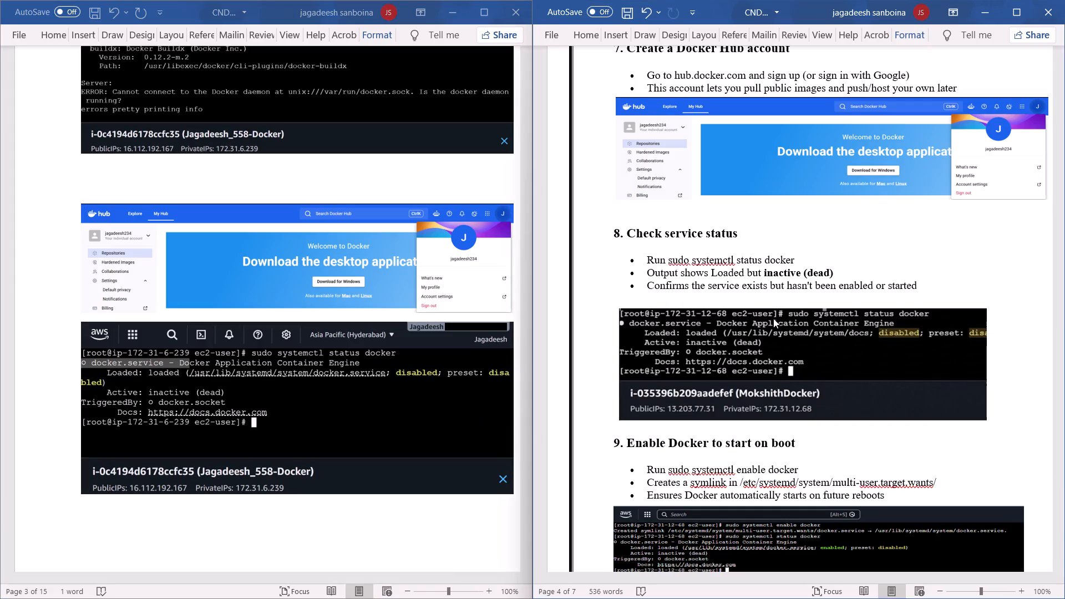
{"action": "left_click", "coordinate": [773, 318]}
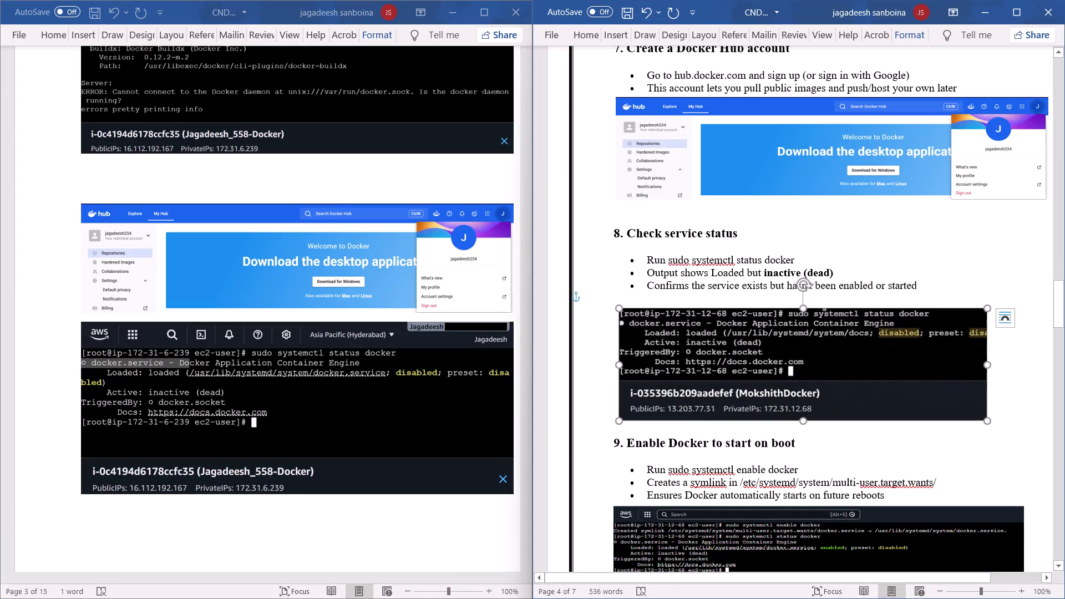
{"action": "key", "text": "Delete"}
{"action": "key", "text": "ctrl+v"}
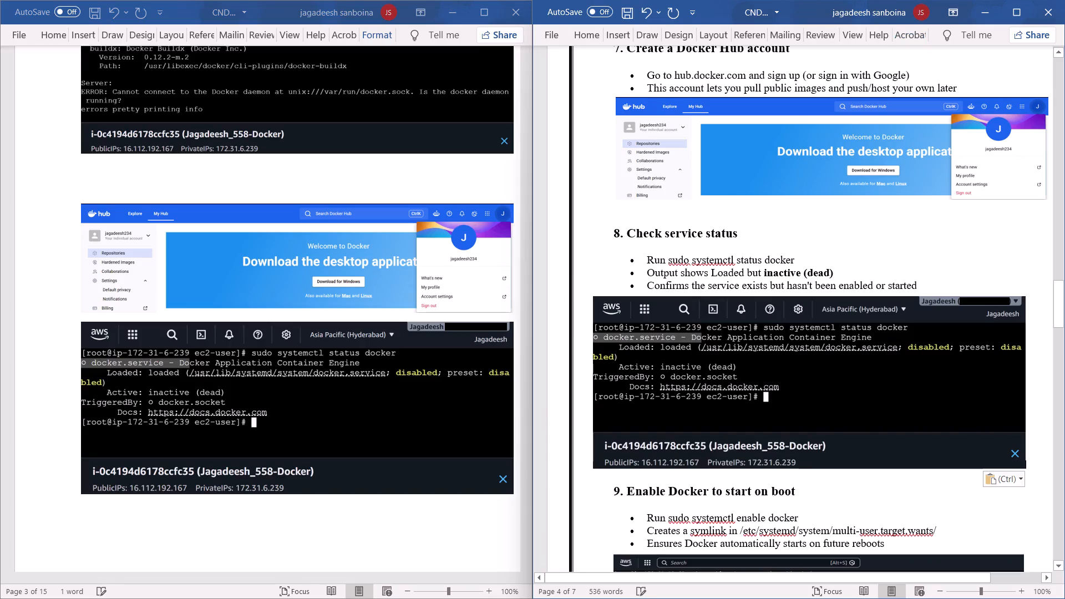
Reduce the height of section 8's "sudo systemctl status docker" screenshot and slightly narrow its width.
{"action": "left_click", "coordinate": [769, 388]}
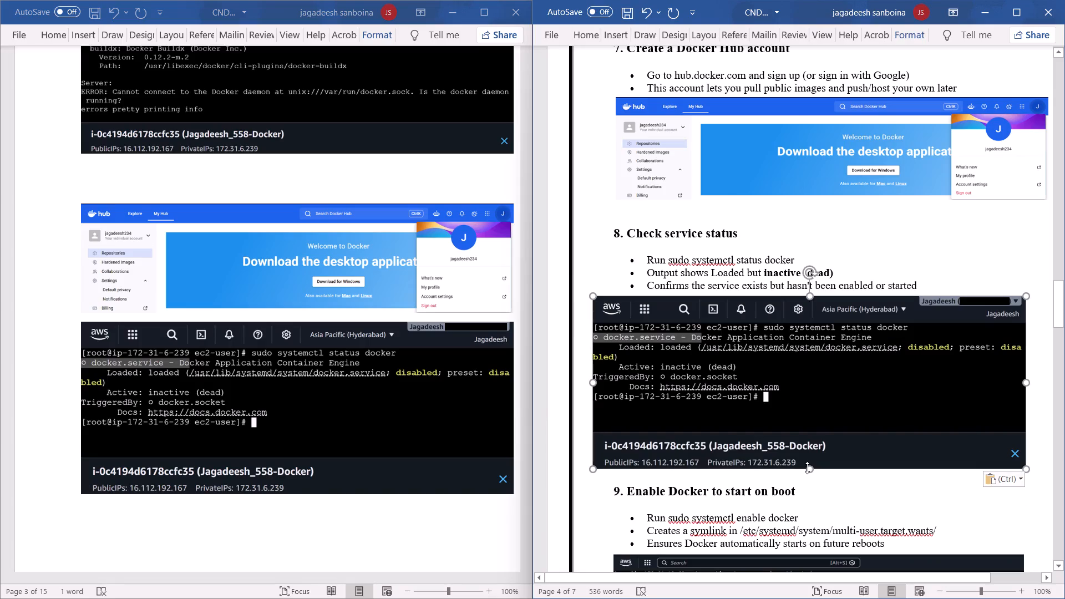
{"action": "left_click_drag", "start_coordinate": [808, 466], "coordinate": [800, 438]}
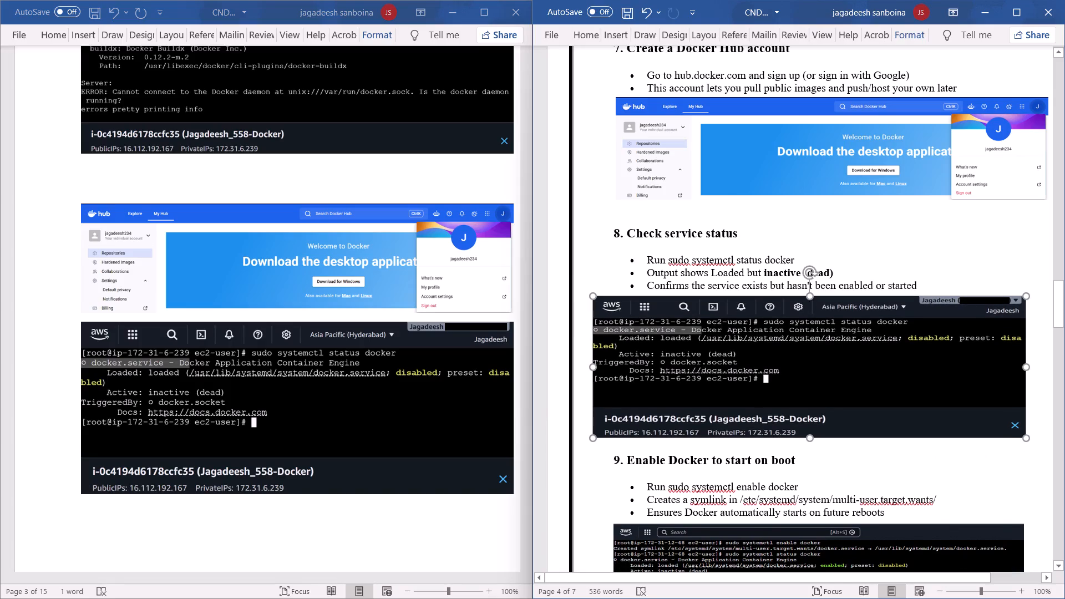
{"action": "left_click_drag", "start_coordinate": [1029, 367], "coordinate": [1009, 365]}
Copy the "sudo systemctl enable docker" screenshot from "CND WEEK-08&09 SS" and delete the old screenshot in section 9, "Enable Docker to start on boot".
{"action": "scroll", "coordinate": [928, 417], "scroll_direction": "down", "scroll_amount": 1}
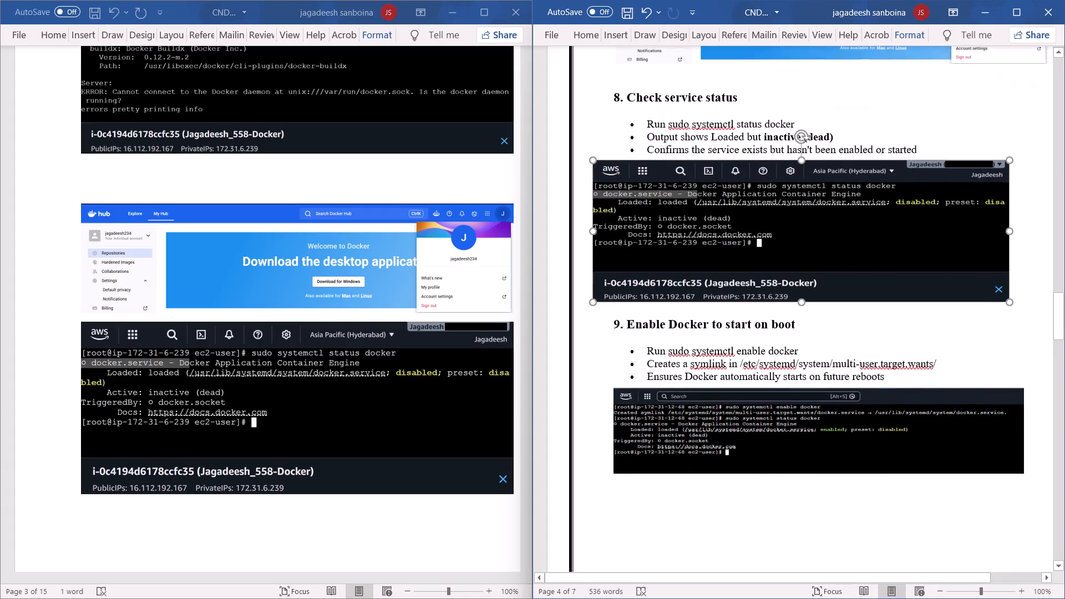
{"action": "scroll", "coordinate": [928, 417], "scroll_direction": "down", "scroll_amount": 1}
{"action": "scroll", "coordinate": [353, 508], "scroll_direction": "down", "scroll_amount": 1}
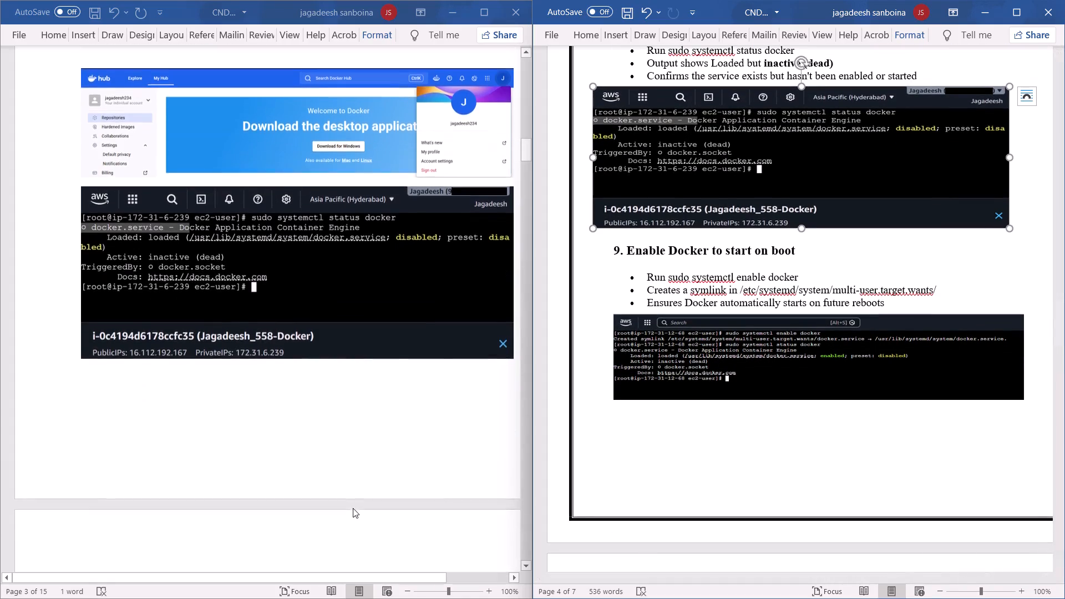
{"action": "scroll", "coordinate": [353, 508], "scroll_direction": "down", "scroll_amount": 2}
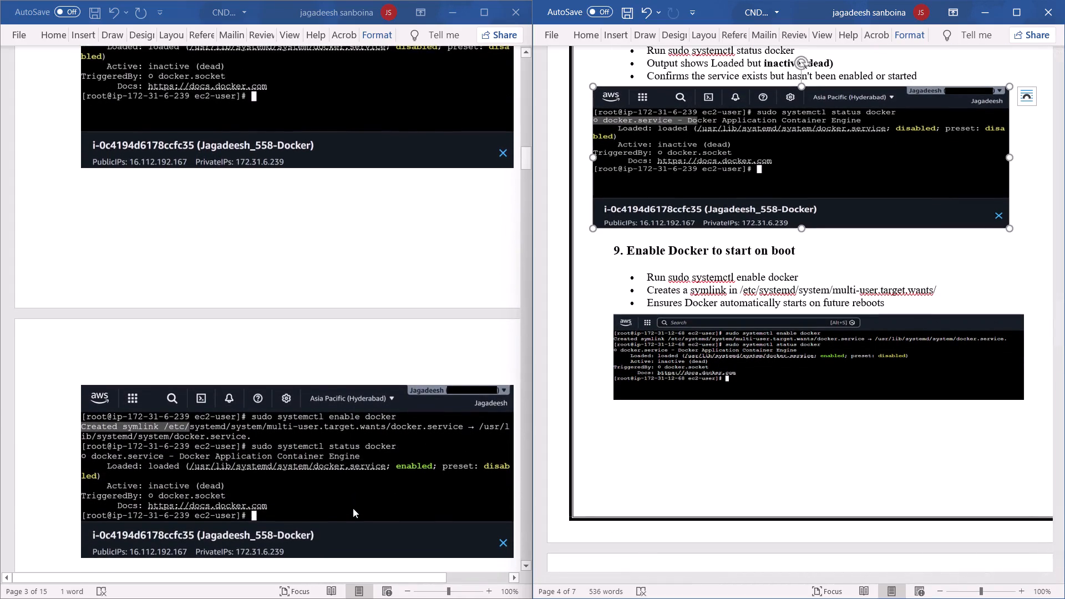
{"action": "left_click", "coordinate": [338, 486]}
{"action": "left_click", "coordinate": [338, 486]}
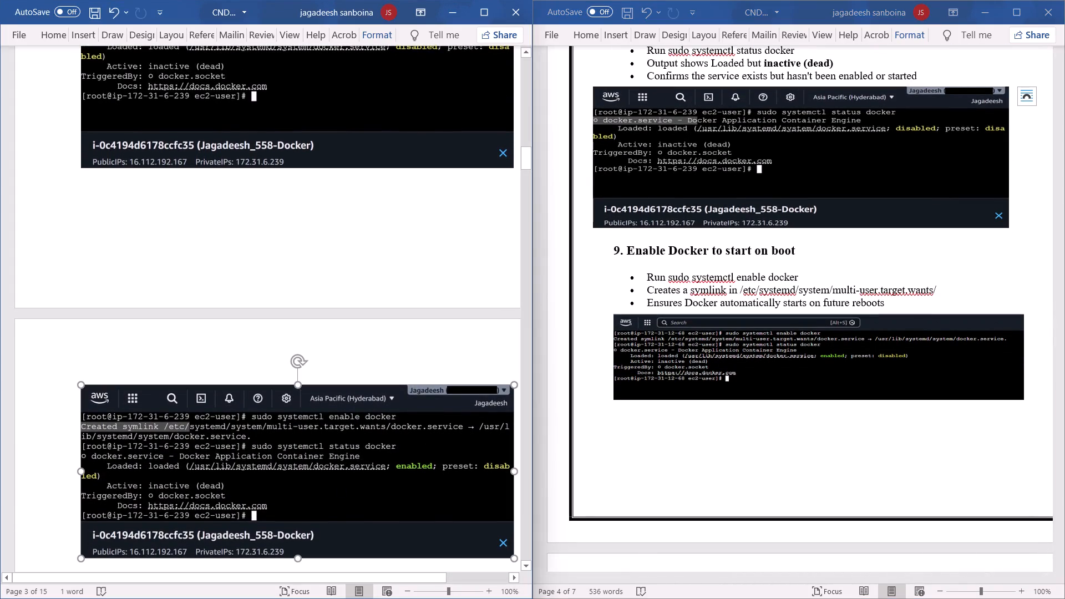
{"action": "key", "text": "ctrl+c"}
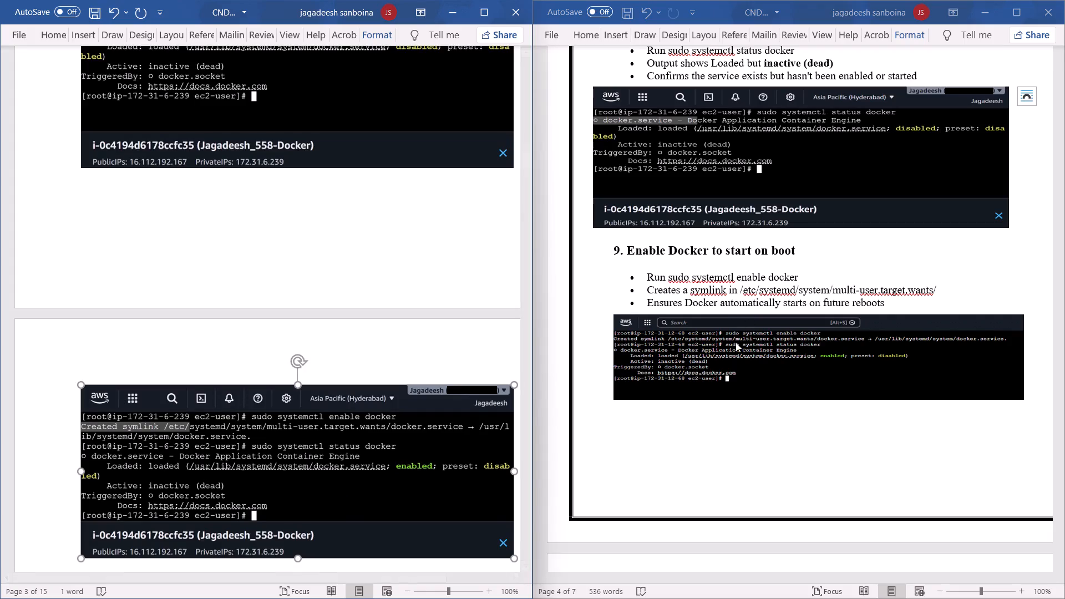
{"action": "left_click", "coordinate": [736, 342]}
{"action": "left_click", "coordinate": [736, 342]}
{"action": "left_click", "coordinate": [736, 342]}
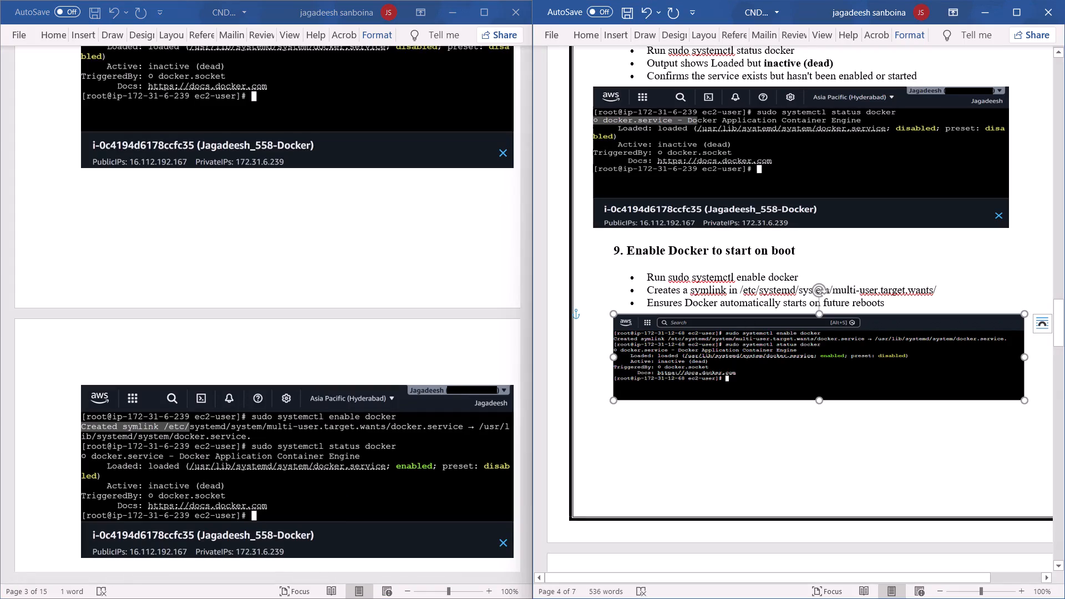
{"action": "key", "text": "Delete"}
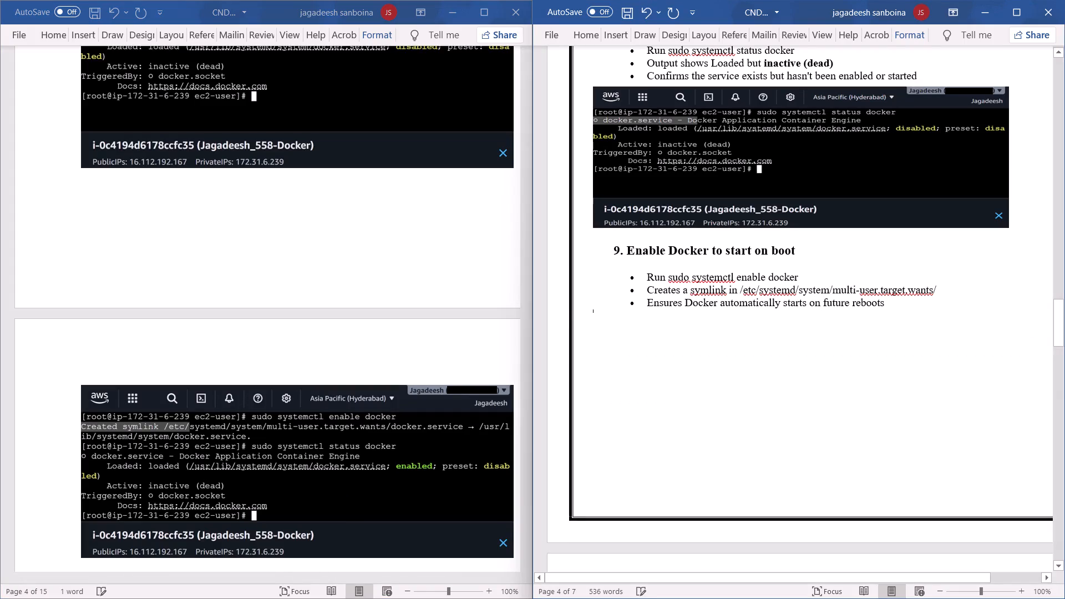
Paste the copied "sudo systemctl enable docker" screenshot beneath section 9's bullets, indented with spaces.
{"action": "key", "text": "space"}
{"action": "key", "text": "space"}
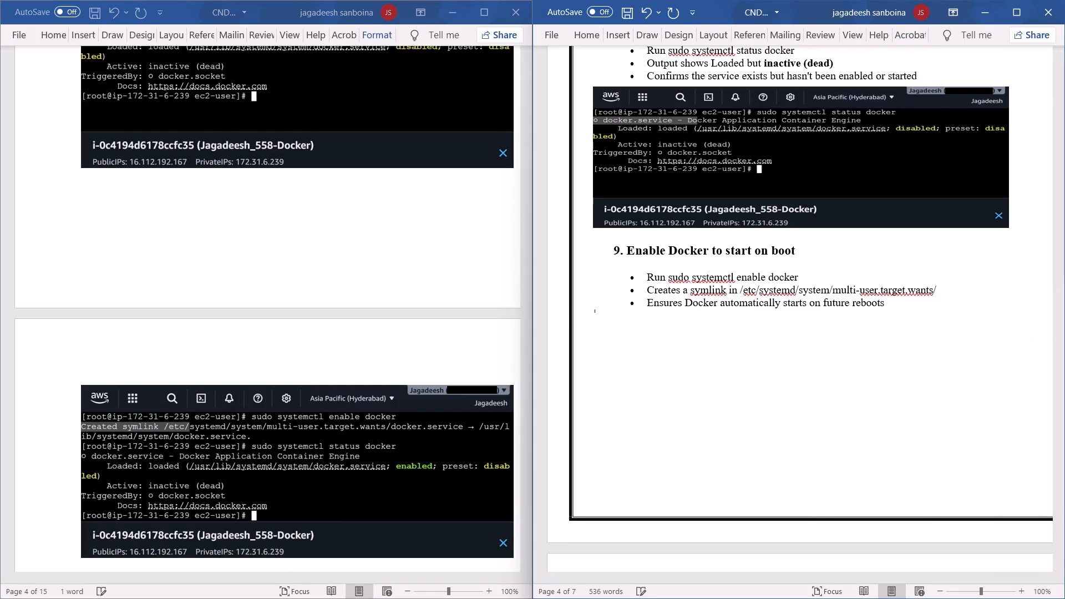
{"action": "left_click", "coordinate": [666, 351]}
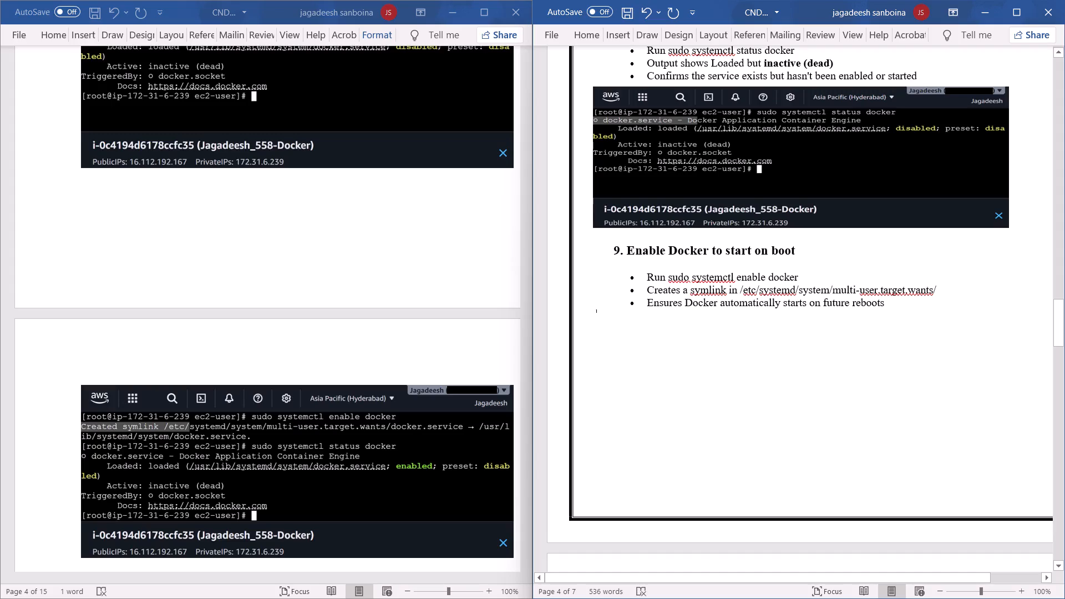
{"action": "key", "text": "space"}
{"action": "key", "text": "space"}
{"action": "key", "text": "space"}
{"action": "key", "text": "space"}
{"action": "key", "text": "space"}
{"action": "key", "text": "space"}
{"action": "key", "text": "space"}
{"action": "key", "text": "space"}
{"action": "key", "text": "space"}
{"action": "key", "text": "space"}
{"action": "key", "text": "space"}
{"action": "key", "text": "space"}
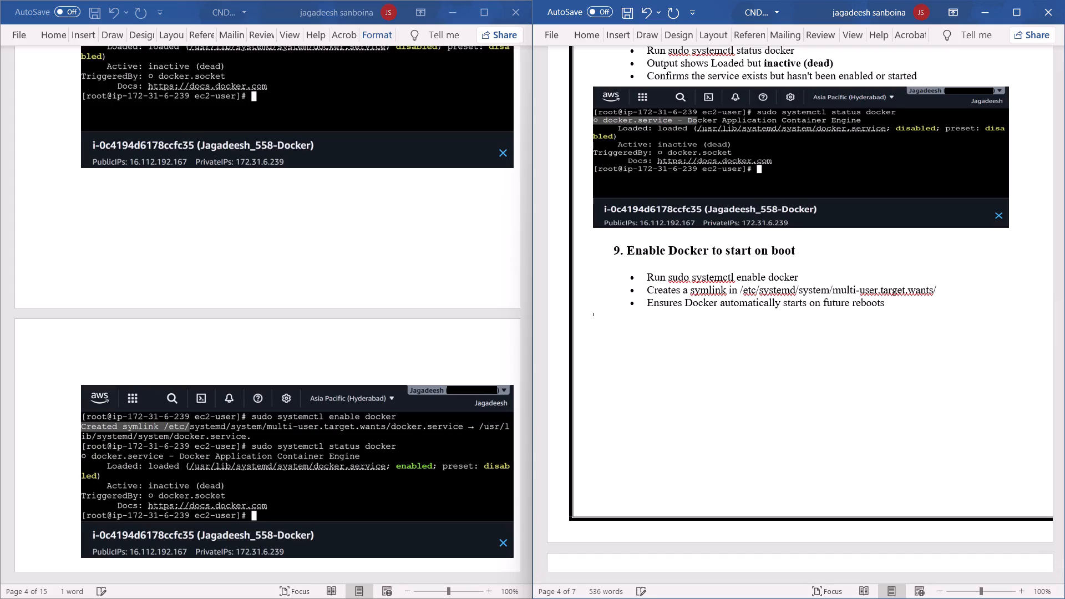
{"action": "key", "text": "ctrl+v"}
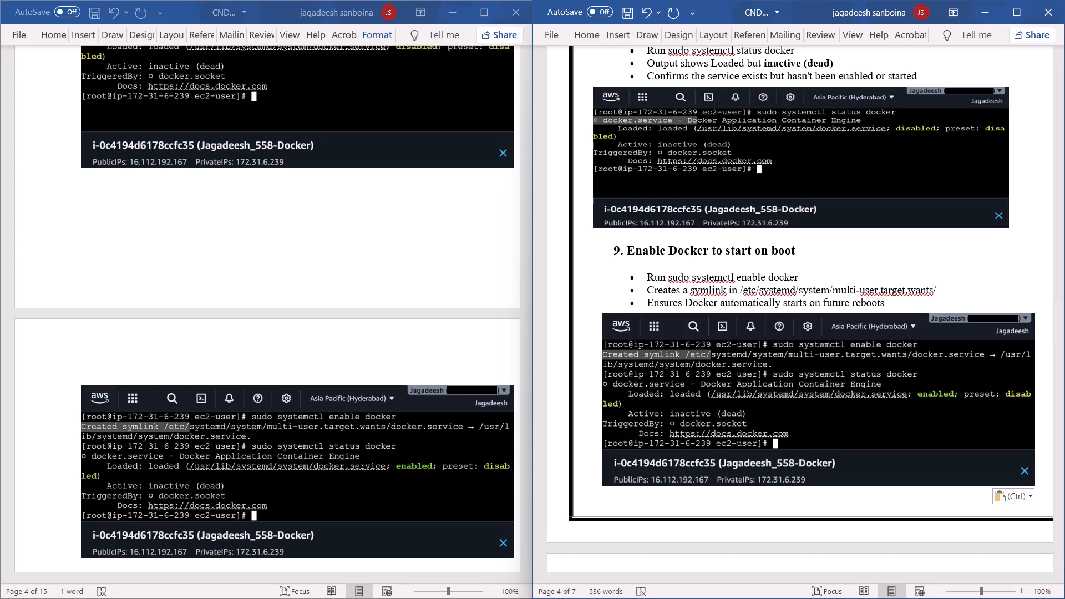
Replace the old screenshot in section 10, "Start Docker and verify", with the "sudo systemctl start docker" screenshot from "CND WEEK-08&09 SS".
{"action": "scroll", "coordinate": [340, 494], "scroll_direction": "down", "scroll_amount": 2}
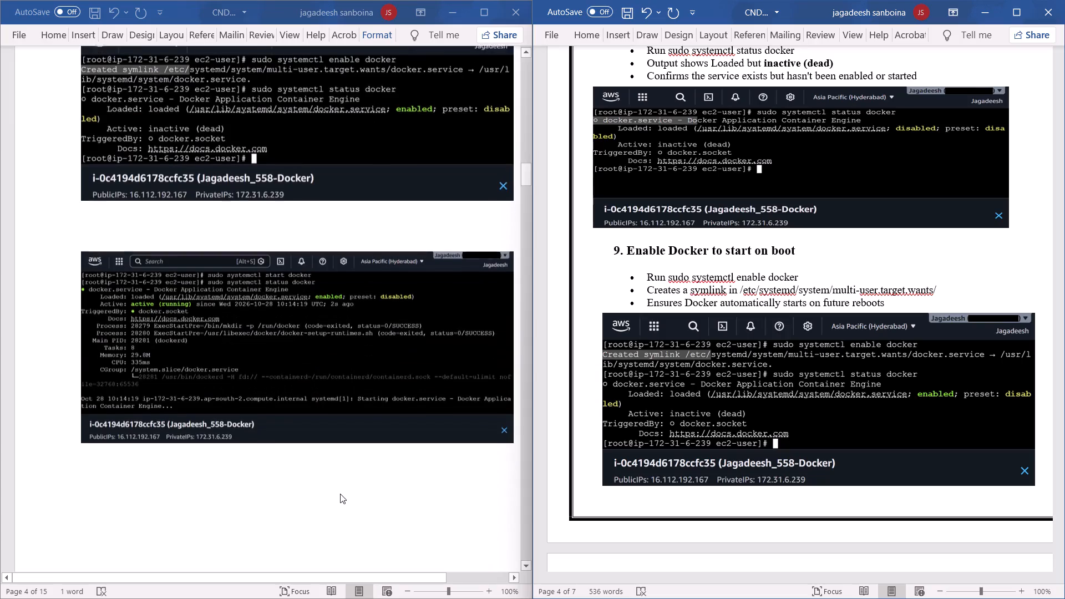
{"action": "scroll", "coordinate": [340, 494], "scroll_direction": "down", "scroll_amount": 1}
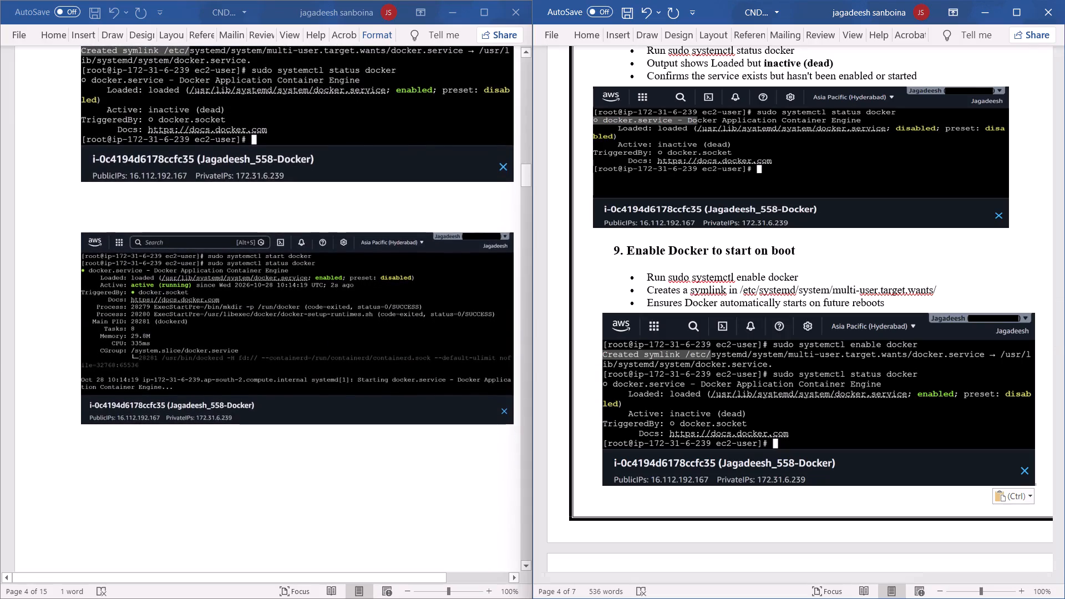
{"action": "scroll", "coordinate": [682, 454], "scroll_direction": "down", "scroll_amount": 1}
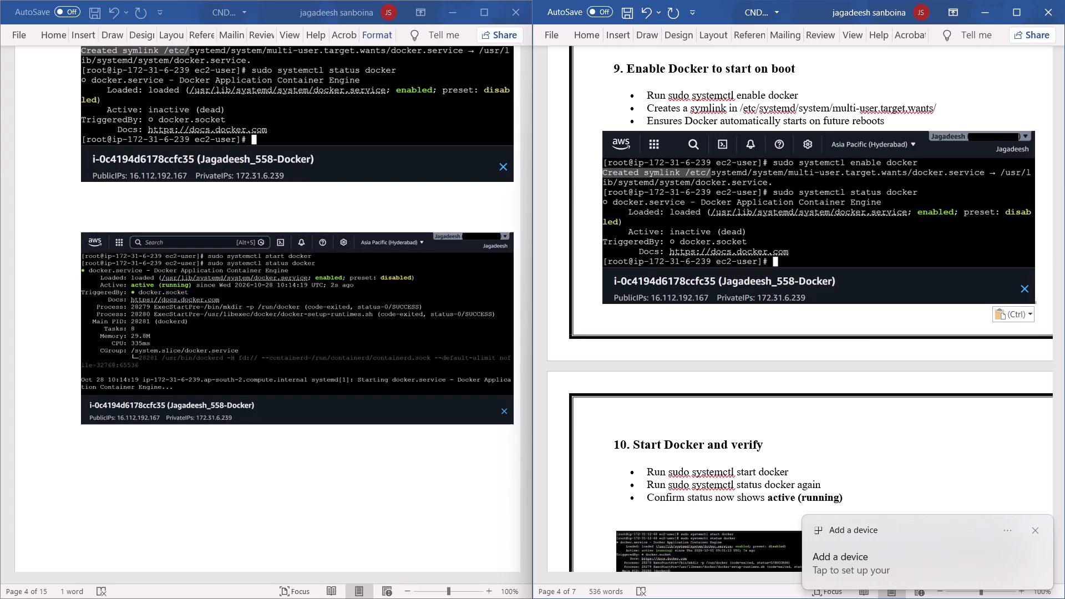
{"action": "scroll", "coordinate": [682, 454], "scroll_direction": "down", "scroll_amount": 1}
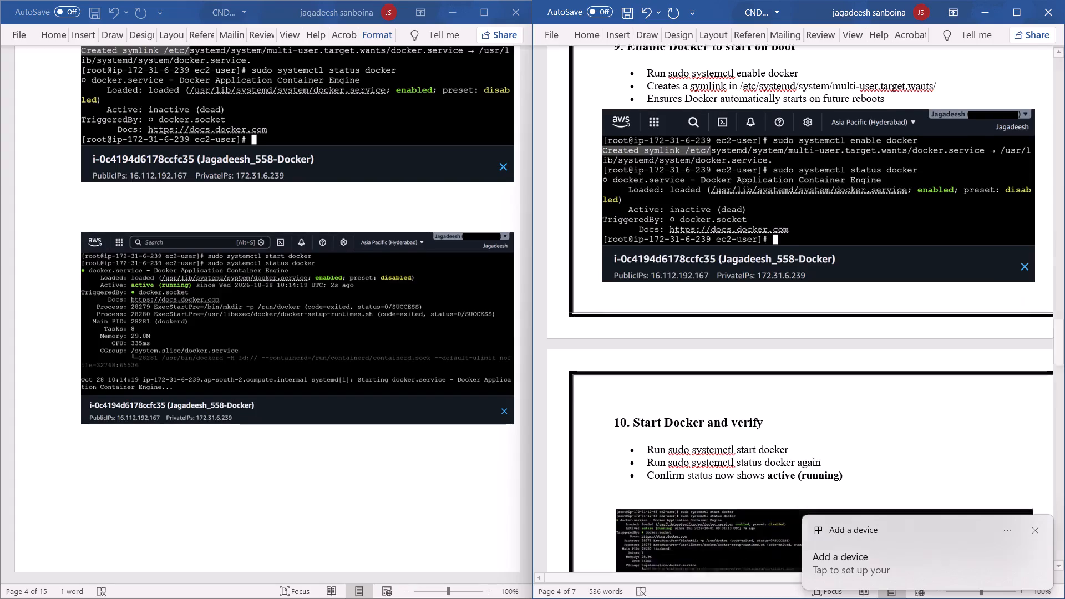
{"action": "scroll", "coordinate": [682, 454], "scroll_direction": "down", "scroll_amount": 1}
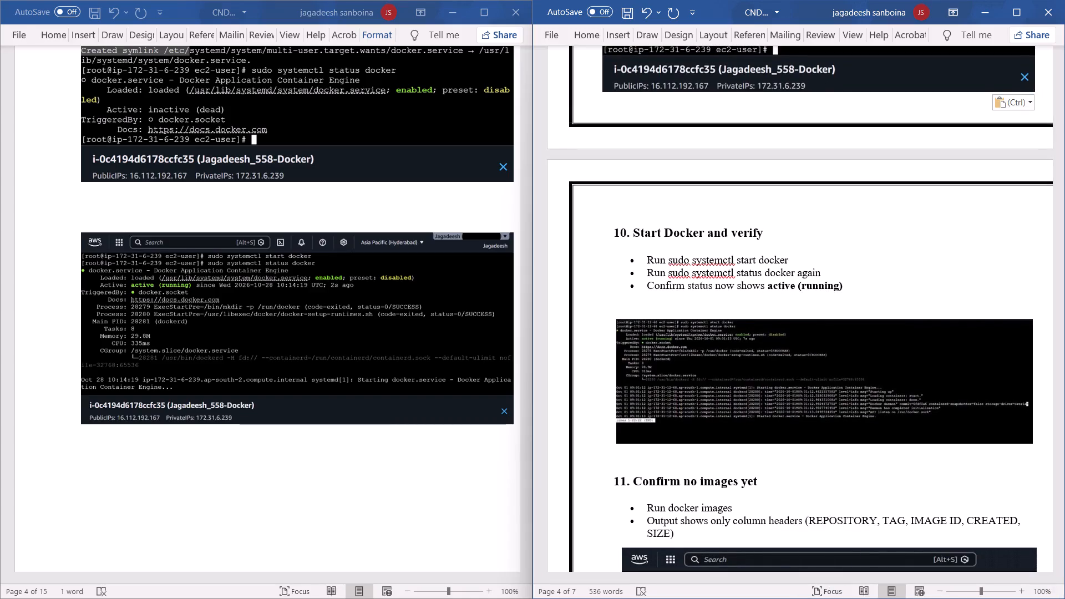
{"action": "left_click", "coordinate": [741, 423]}
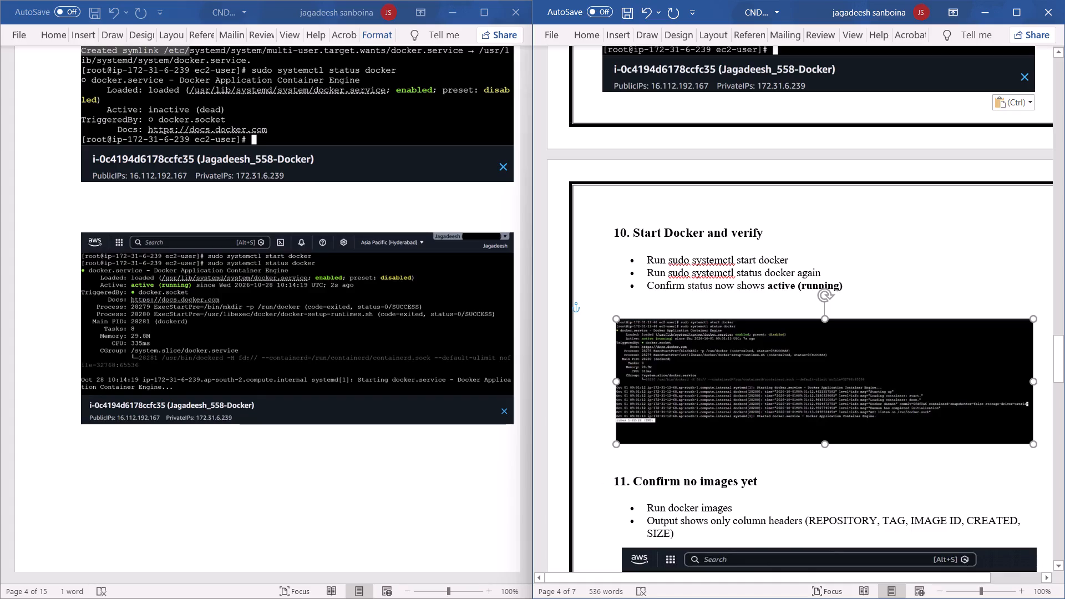
{"action": "key", "text": "Delete"}
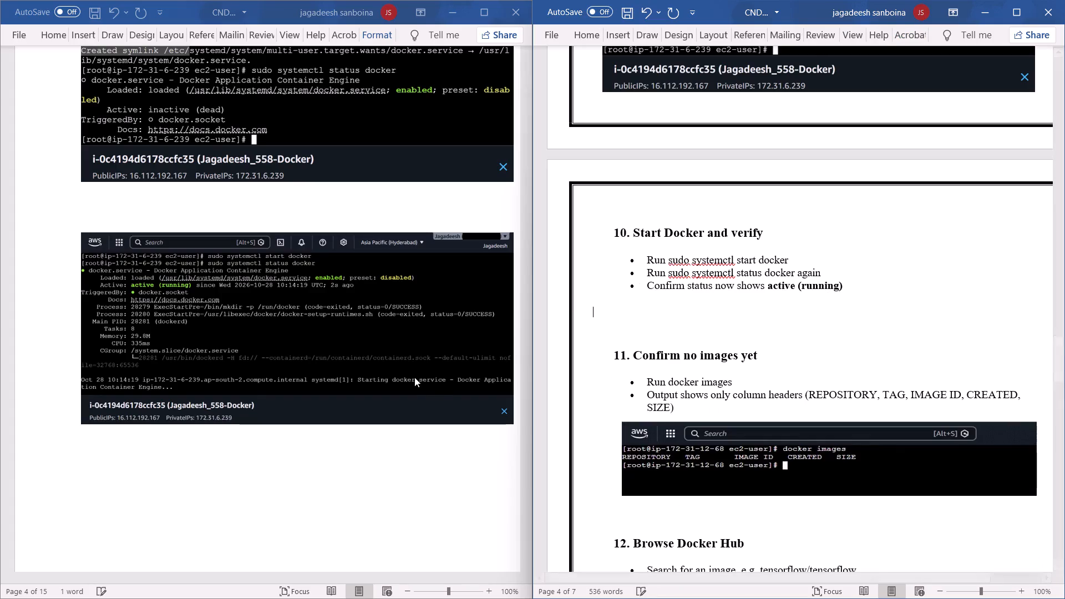
{"action": "double_click", "coordinate": [384, 346]}
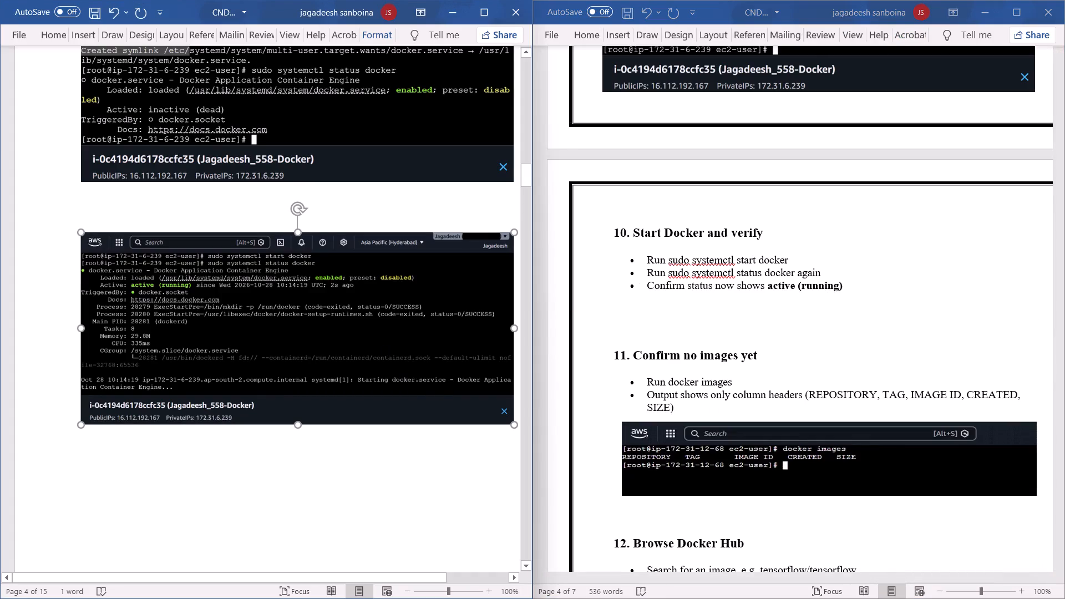
{"action": "key", "text": "ctrl+c"}
{"action": "double_click", "coordinate": [683, 311]}
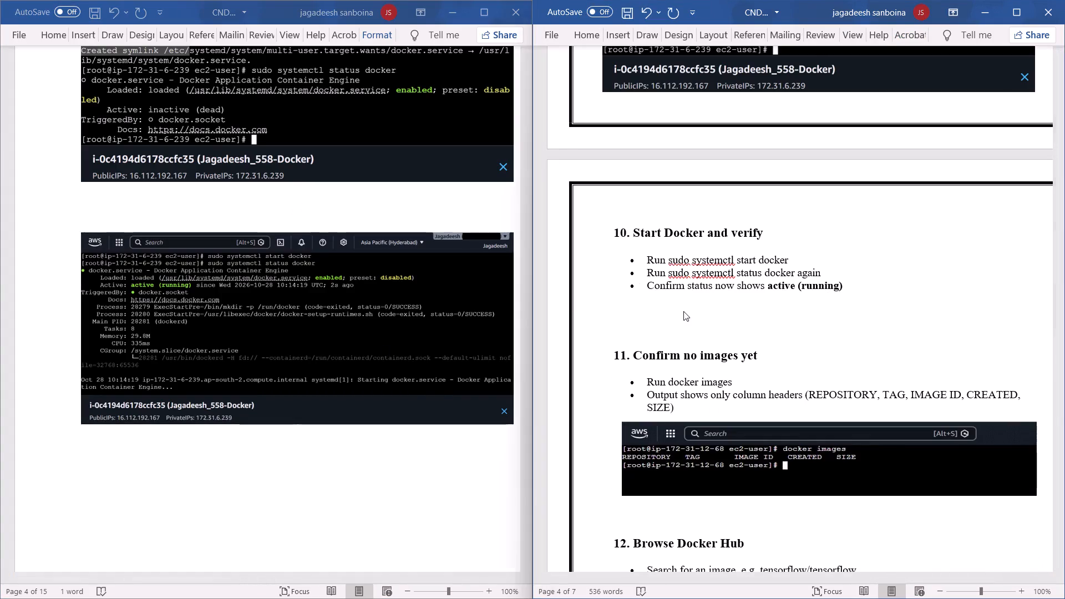
{"action": "key", "text": "ctrl+v"}
Reduce the height of section 10's new "sudo systemctl start docker" screenshot by over a quarter and slightly narrow its width.
{"action": "left_click", "coordinate": [687, 417]}
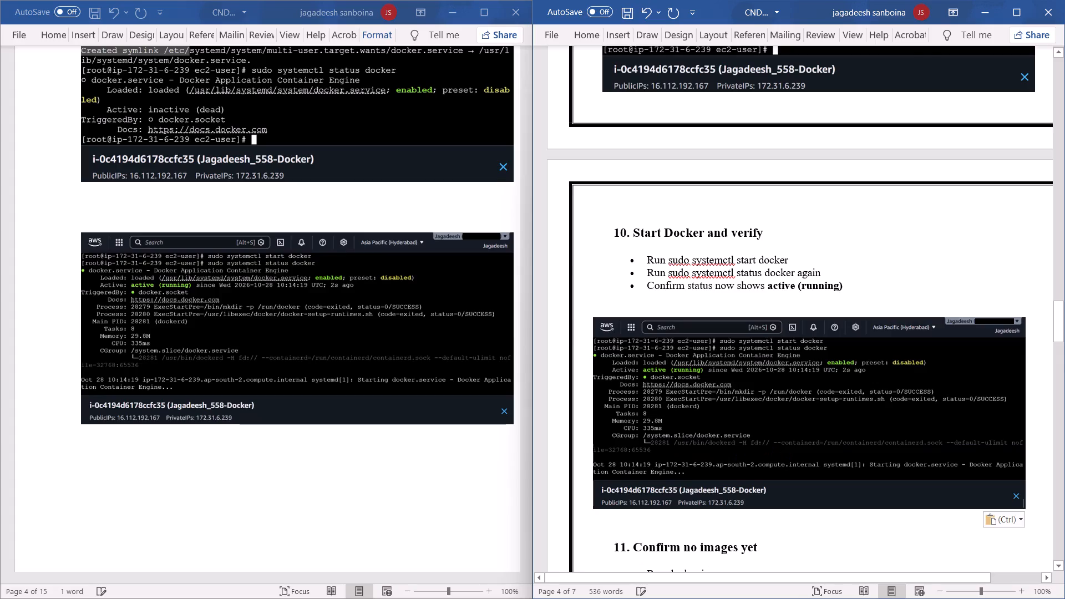
{"action": "left_click_drag", "start_coordinate": [813, 510], "coordinate": [799, 444]}
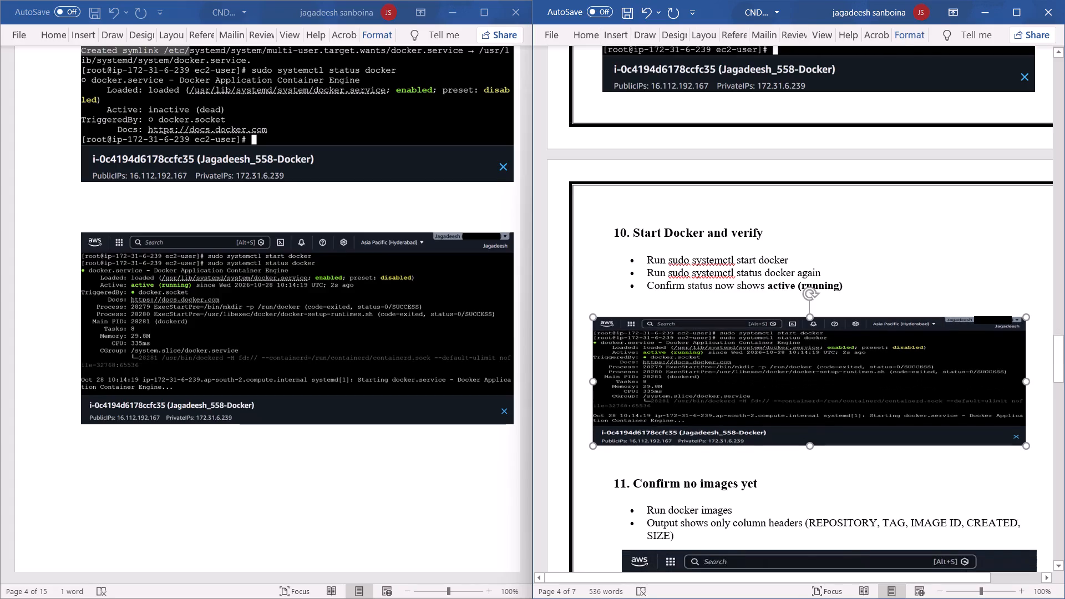
{"action": "left_click_drag", "start_coordinate": [799, 444], "coordinate": [800, 455]}
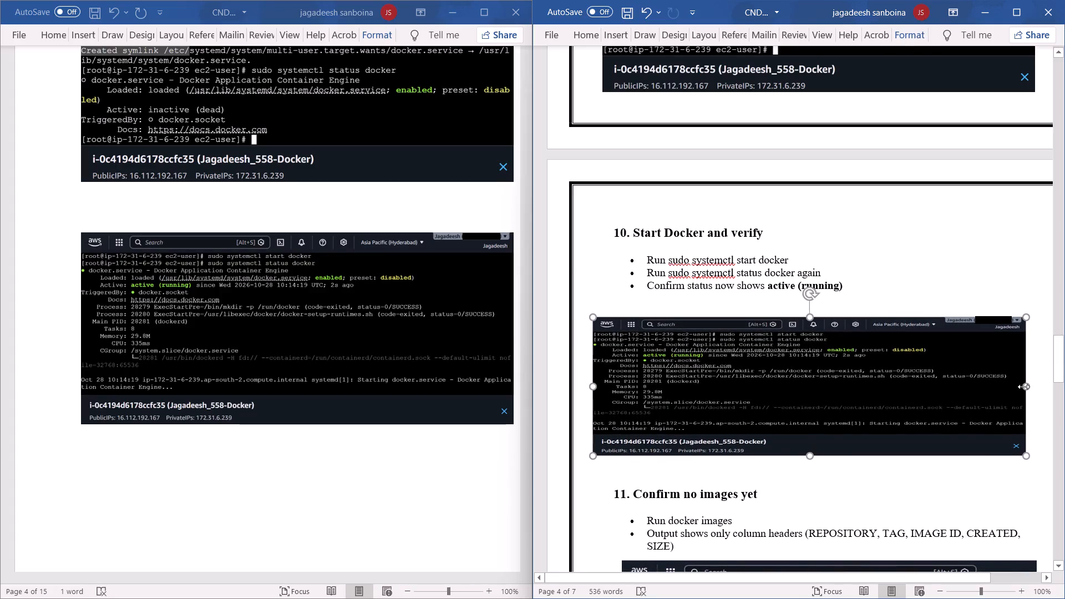
{"action": "left_click_drag", "start_coordinate": [1028, 388], "coordinate": [996, 385]}
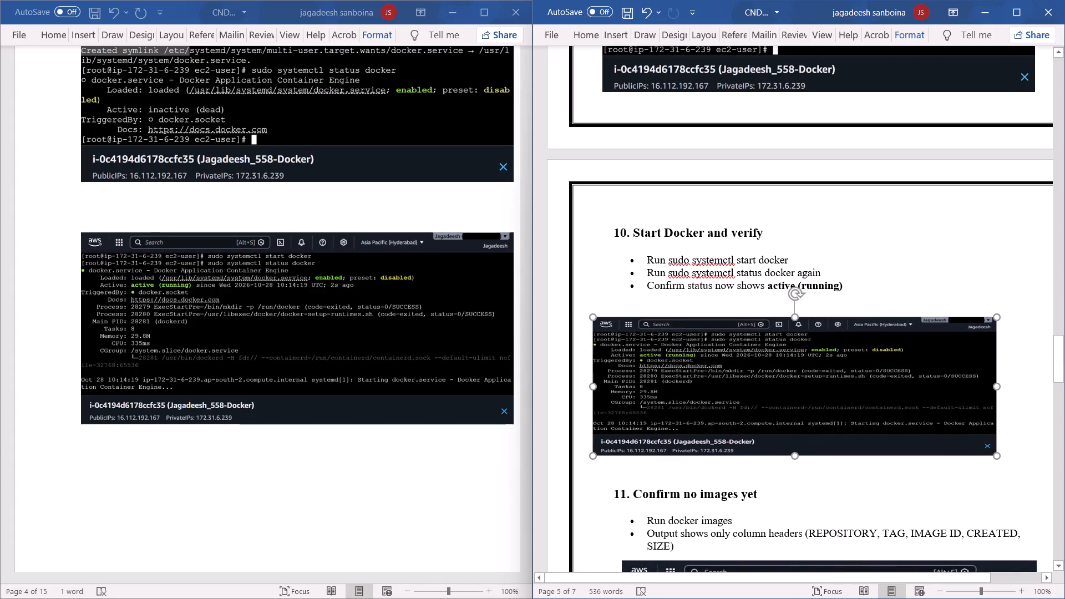
Copy the "docker images" screenshot from "CND WEEK-08&09 SS" to replace the old one in section 11, "Confirm no images yet".
{"action": "scroll", "coordinate": [884, 482], "scroll_direction": "down", "scroll_amount": 1}
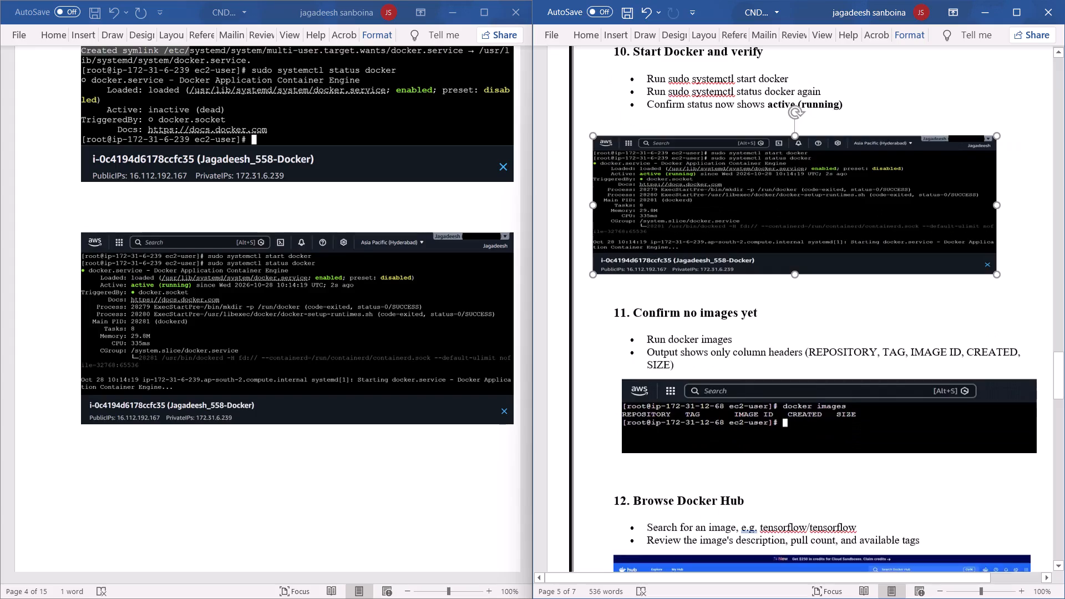
{"action": "scroll", "coordinate": [884, 482], "scroll_direction": "down", "scroll_amount": 1}
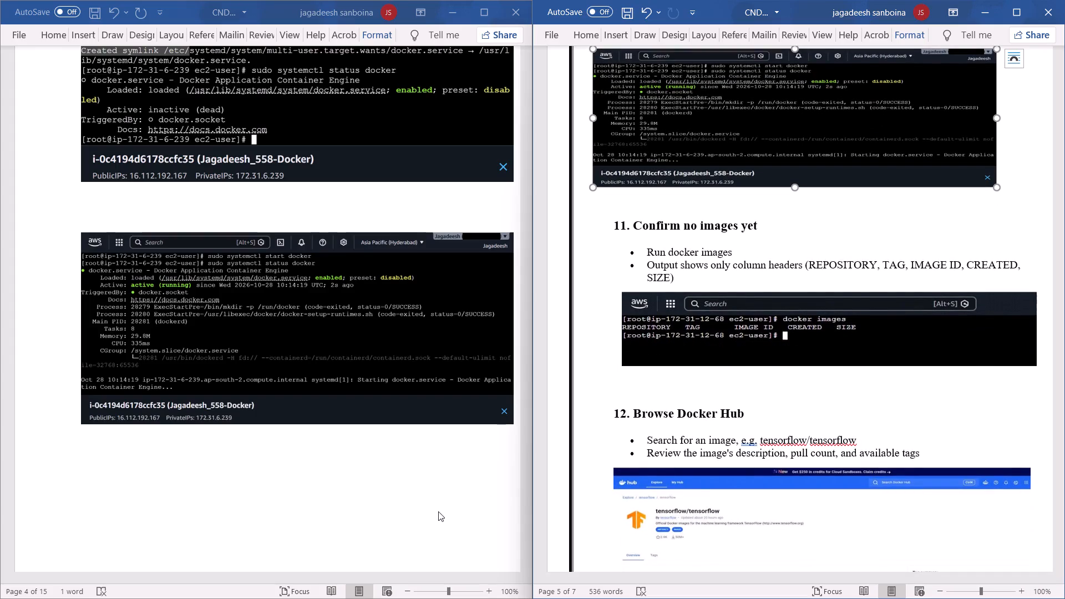
{"action": "scroll", "coordinate": [438, 511], "scroll_direction": "down", "scroll_amount": 4}
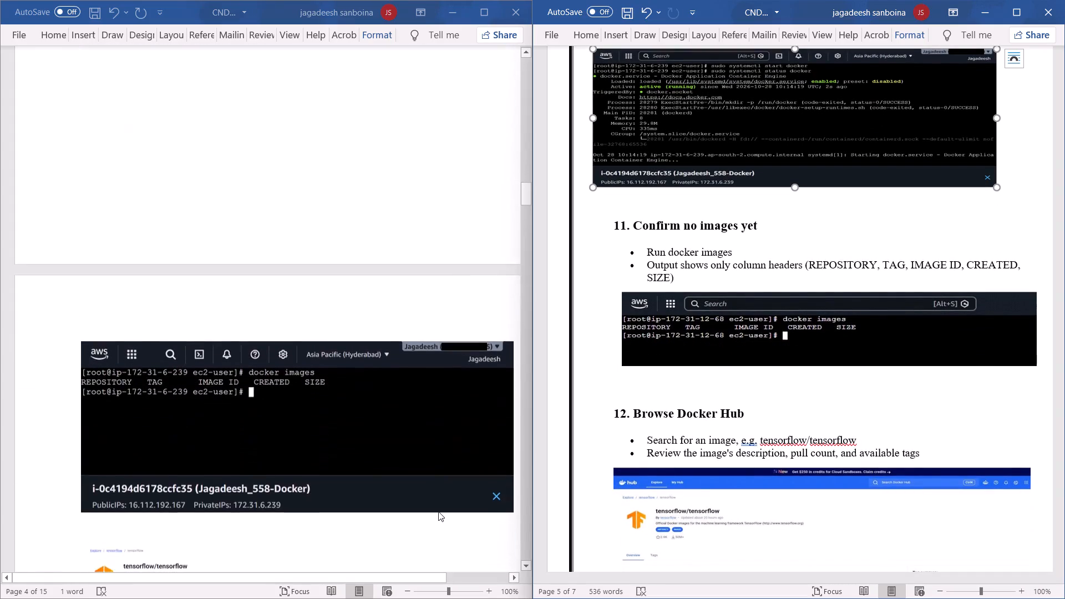
{"action": "scroll", "coordinate": [438, 511], "scroll_direction": "down", "scroll_amount": 1}
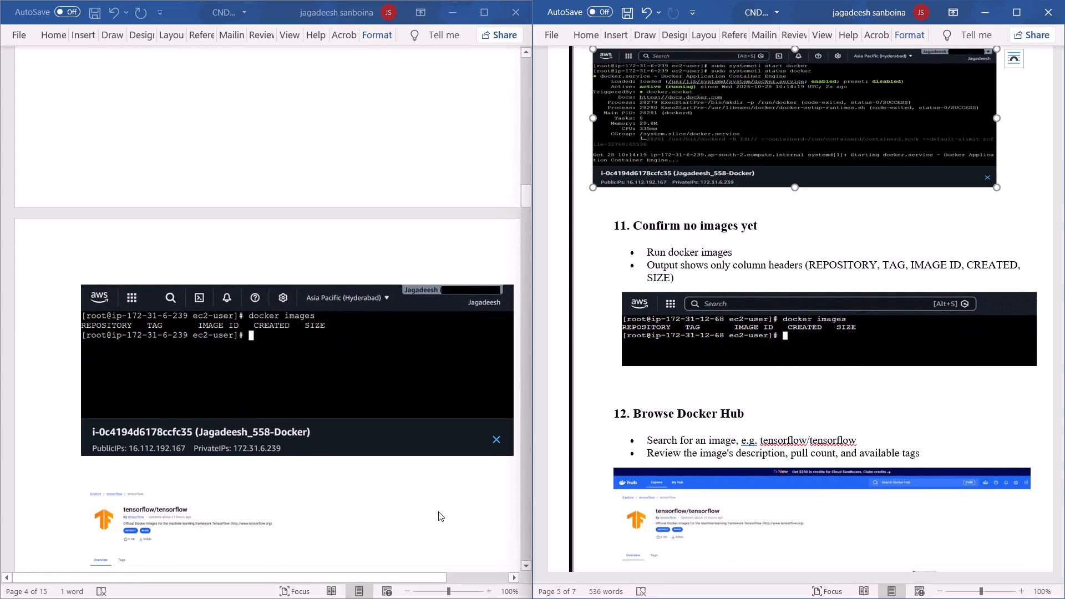
{"action": "scroll", "coordinate": [438, 511], "scroll_direction": "down", "scroll_amount": 1}
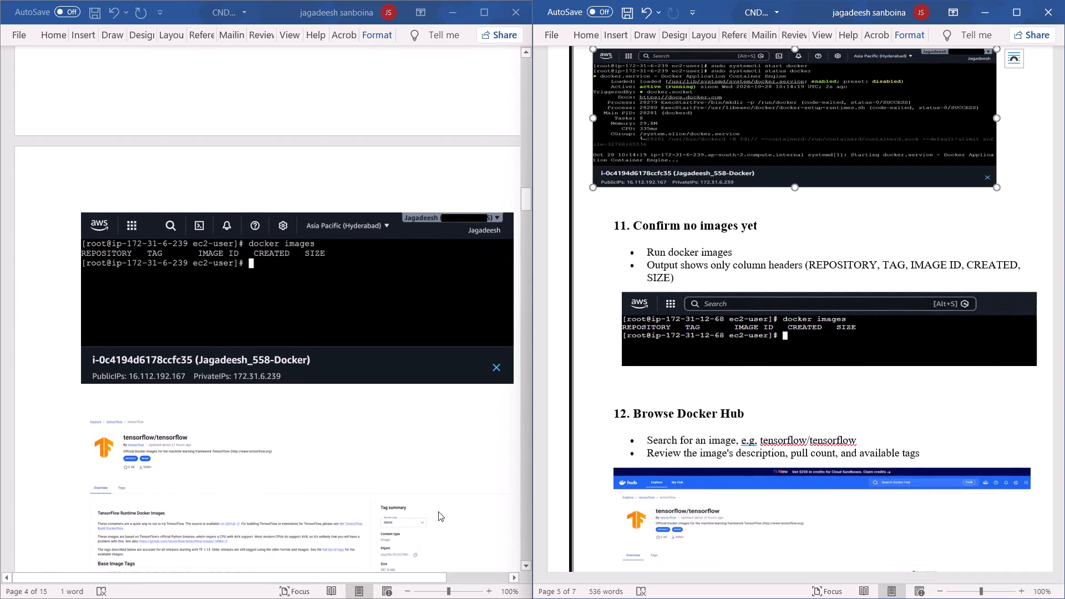
{"action": "scroll", "coordinate": [438, 511], "scroll_direction": "down", "scroll_amount": 1}
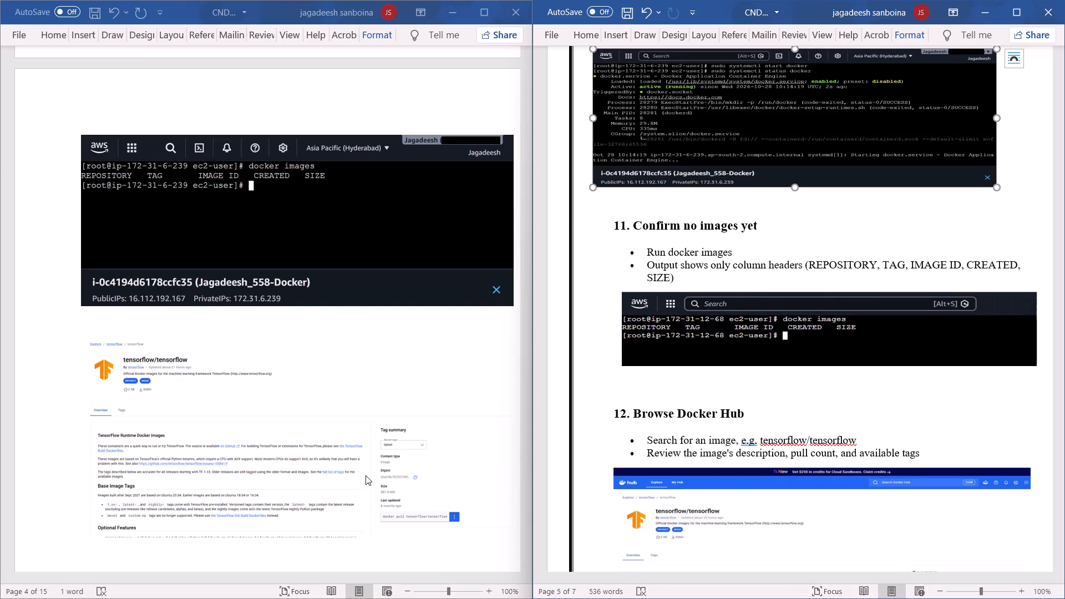
{"action": "left_click", "coordinate": [285, 432]}
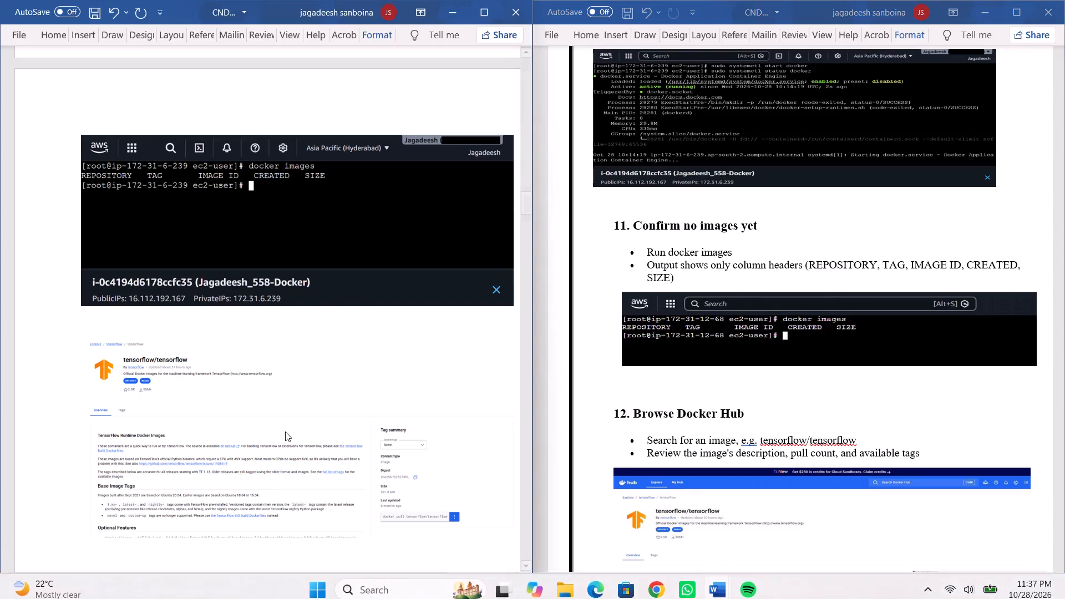
{"action": "left_click", "coordinate": [285, 432]}
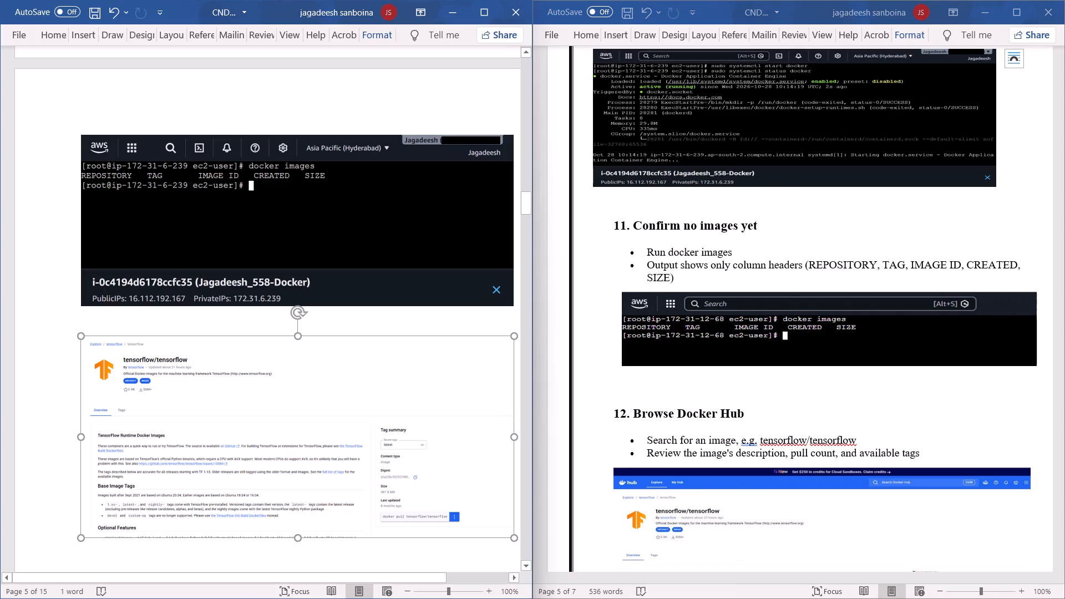
{"action": "left_click", "coordinate": [703, 334]}
{"action": "left_click", "coordinate": [436, 230]}
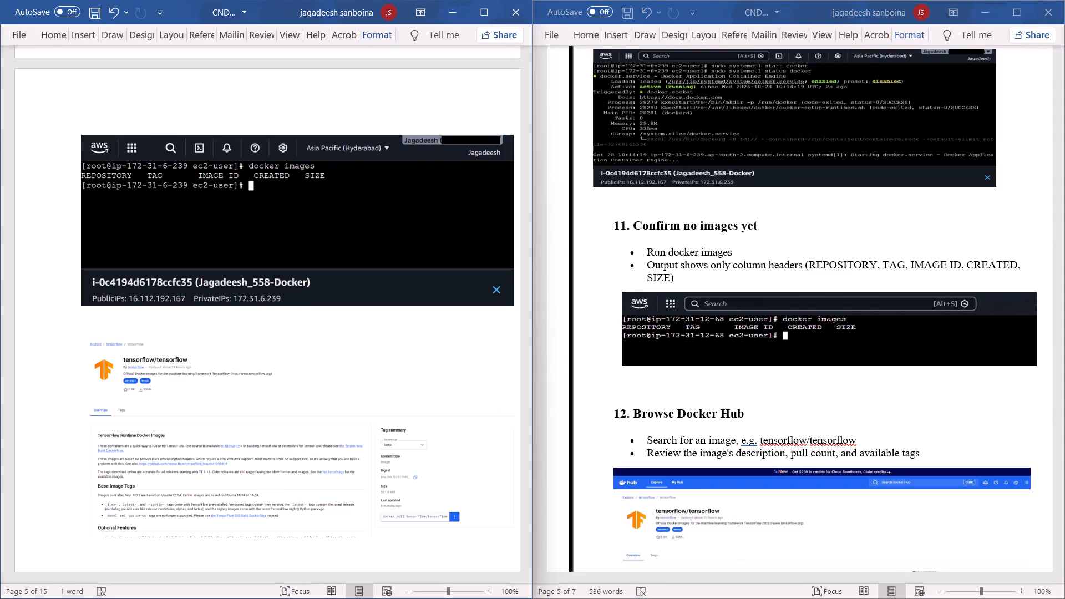
{"action": "key", "text": "ctrl+c"}
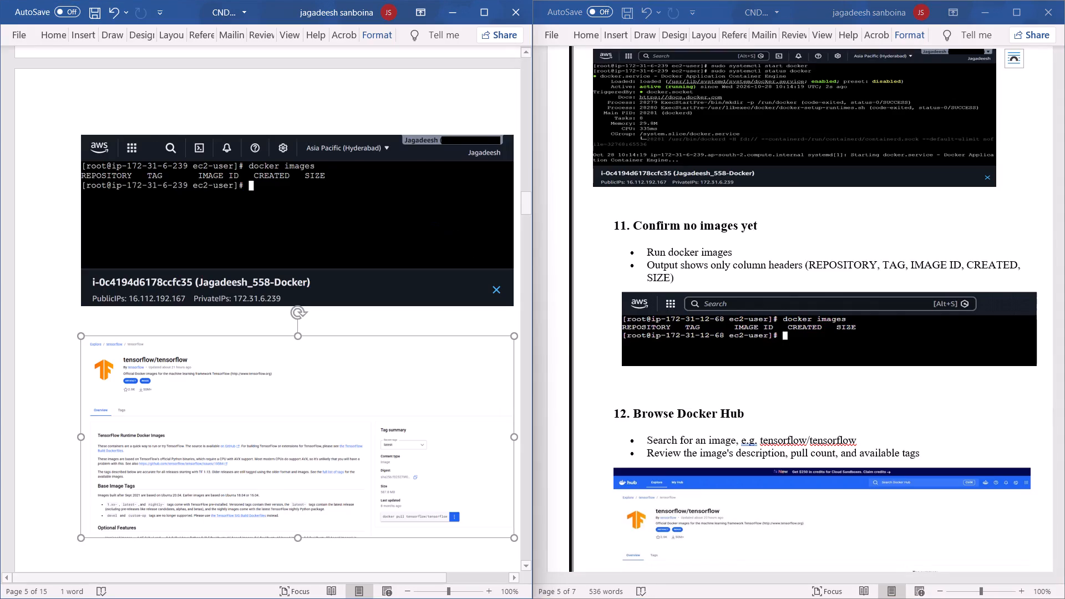
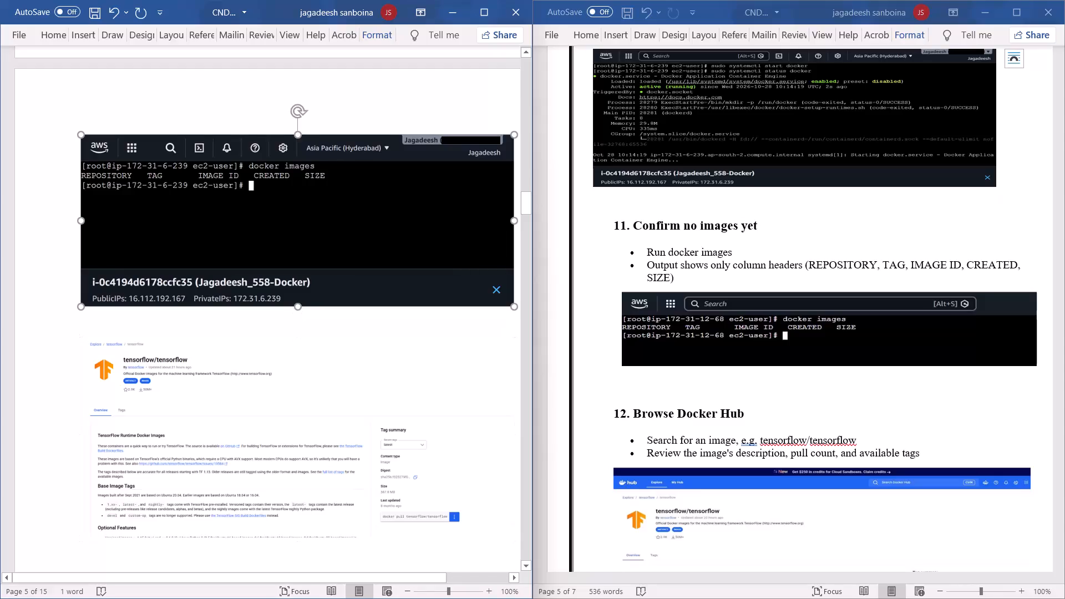
Replace the old screenshot in section 11, "Confirm no images yet", with the "docker images" screenshot from "CND WEEK-08&09 SS".
{"action": "key", "text": "ctrl+c"}
{"action": "triple_click", "coordinate": [745, 322]}
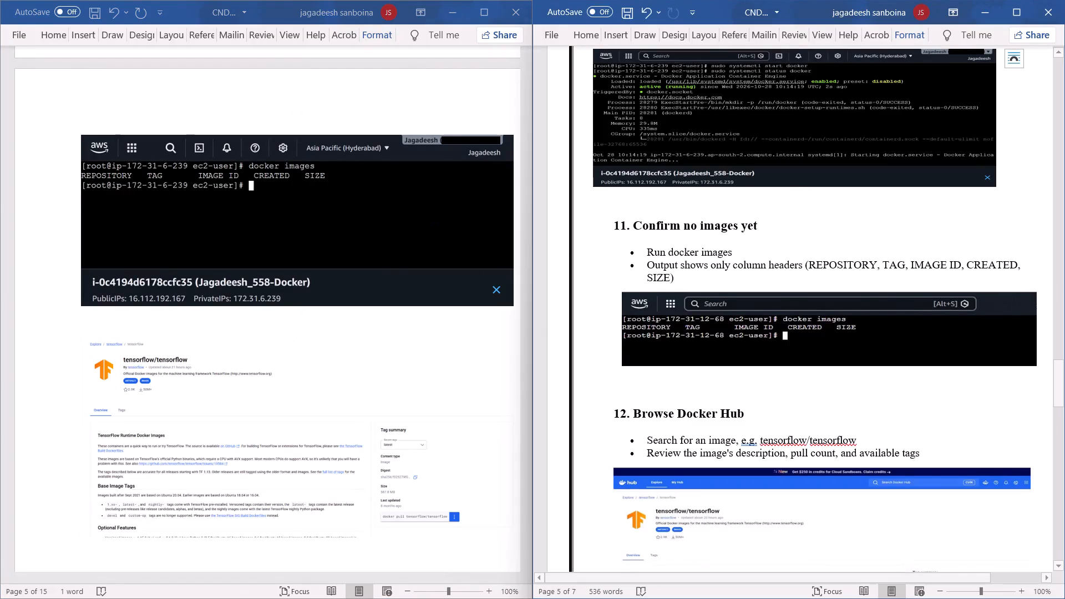
{"action": "left_click", "coordinate": [745, 322]}
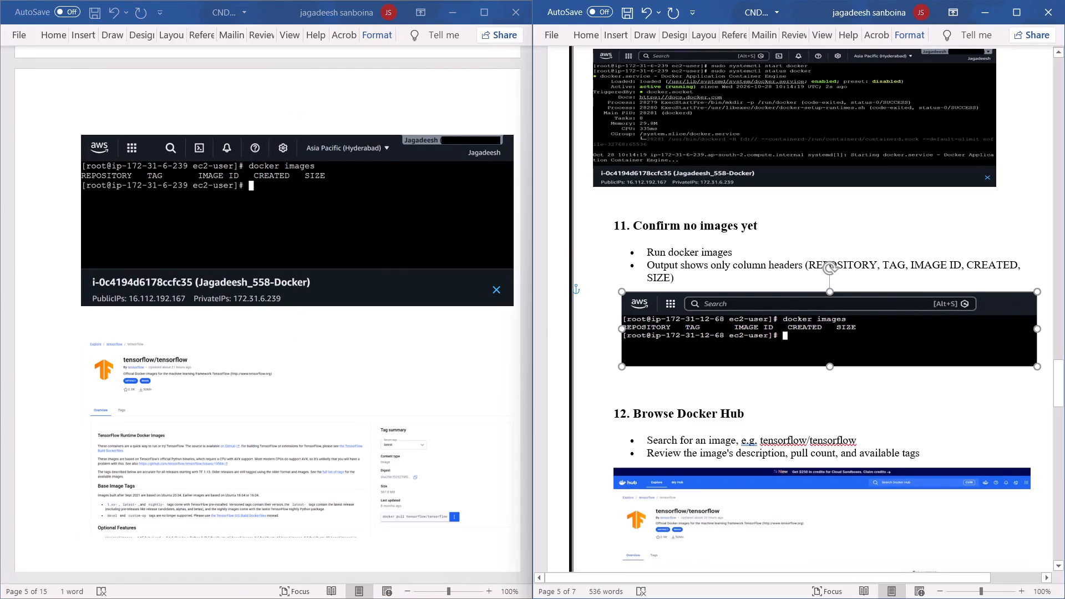
{"action": "key", "text": "Delete"}
{"action": "key", "text": "ctrl+v"}
Reduce the height of section 11's new "docker images" screenshot by about 30% and its width by about an eighth.
{"action": "left_click", "coordinate": [745, 322]}
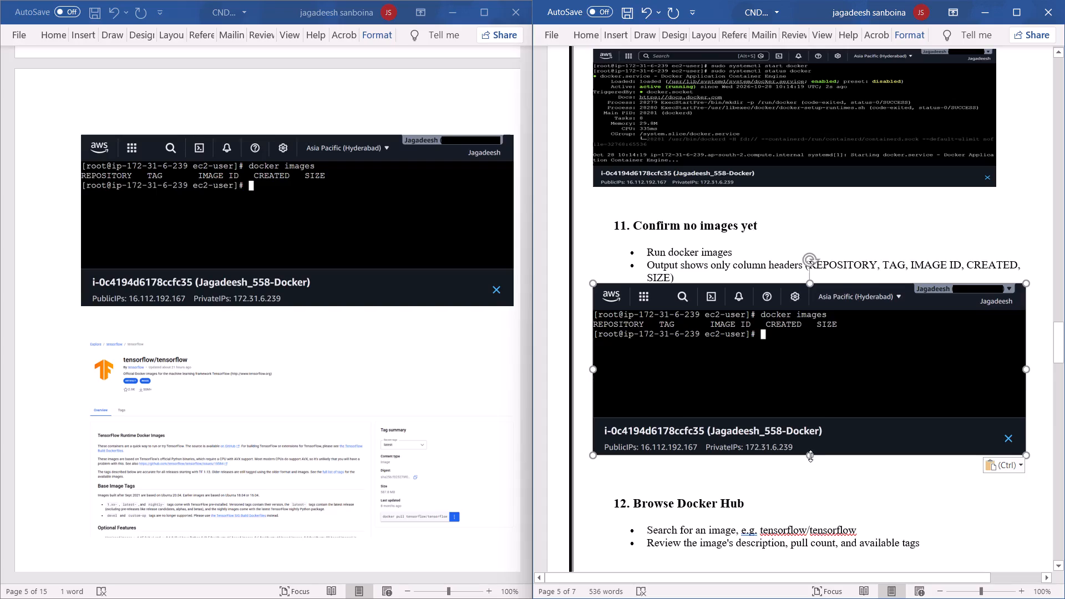
{"action": "left_click_drag", "start_coordinate": [810, 456], "coordinate": [802, 402]}
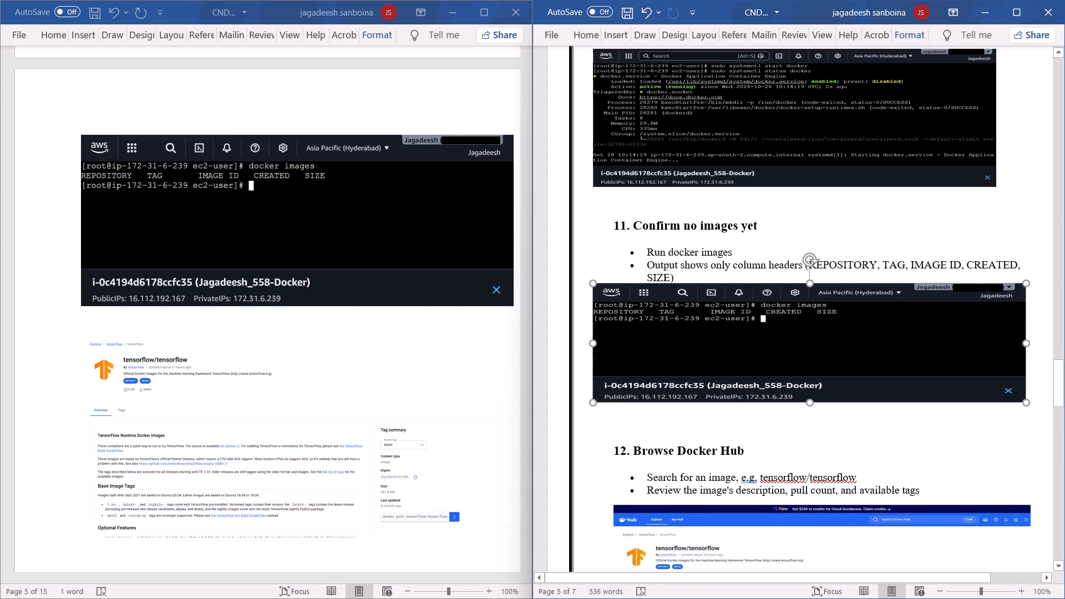
{"action": "left_click_drag", "start_coordinate": [1023, 341], "coordinate": [973, 343]}
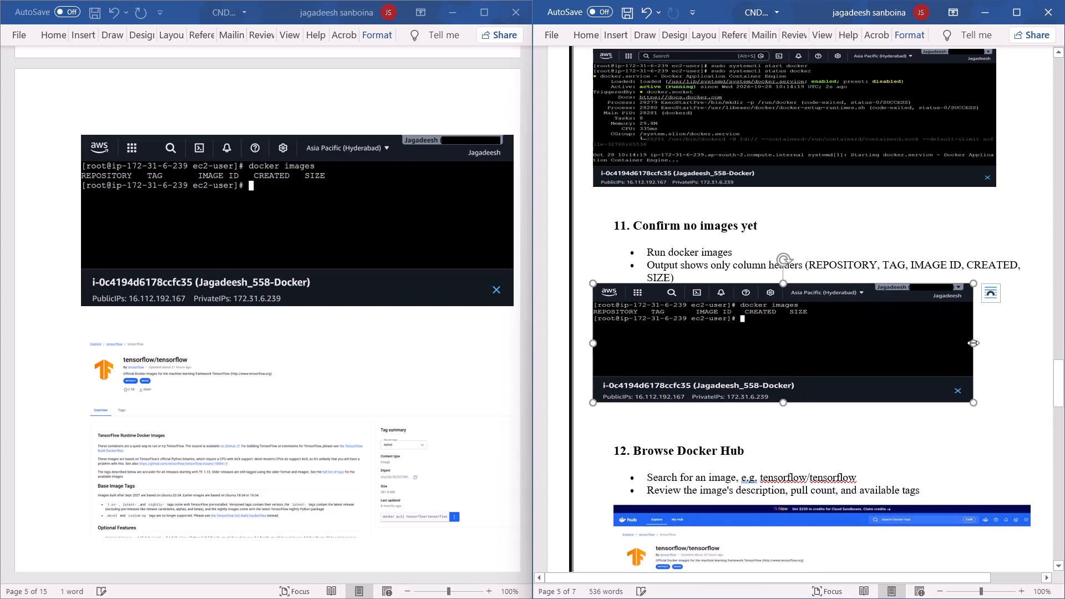
Delete the old tensorflow/tensorflow screenshot beneath the bullets of section 12, "Browse Docker Hub".
{"action": "scroll", "coordinate": [921, 415], "scroll_direction": "down", "scroll_amount": 2}
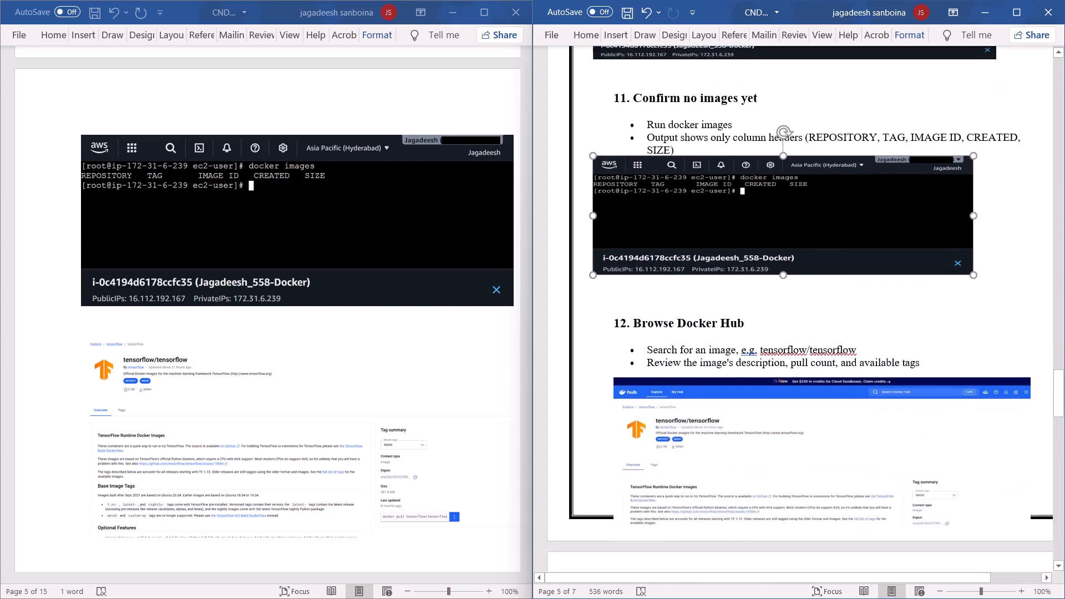
{"action": "scroll", "coordinate": [921, 415], "scroll_direction": "down", "scroll_amount": 1}
{"action": "left_click", "coordinate": [873, 388]}
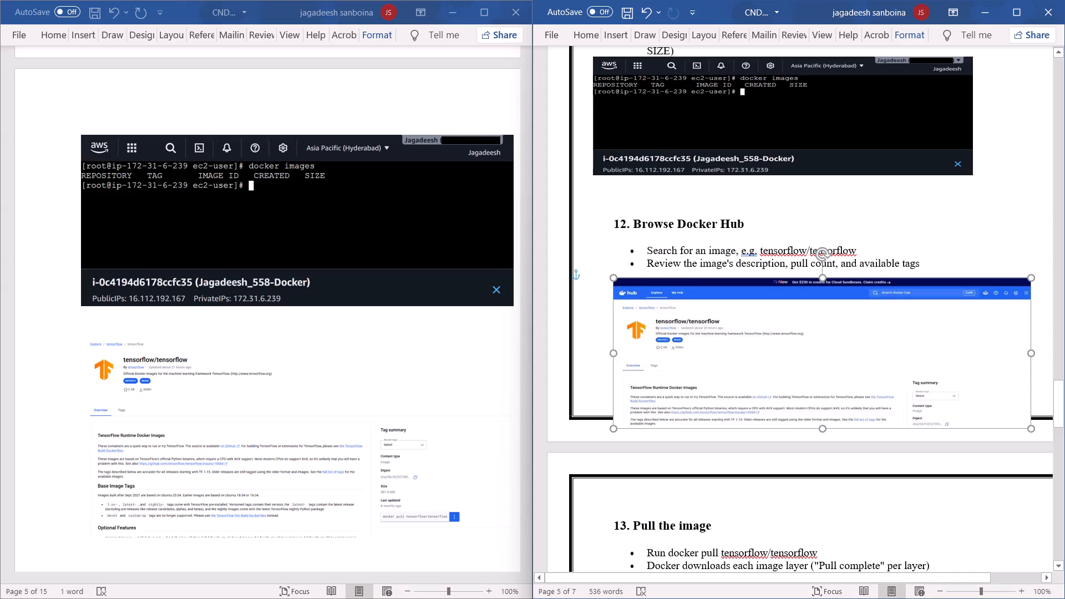
{"action": "key", "text": "Delete"}
Crop about a quarter off the bottom of the tensorflow/tensorflow Docker Hub screenshot in "CND WEEK-08&09 SS".
{"action": "left_click", "coordinate": [374, 487]}
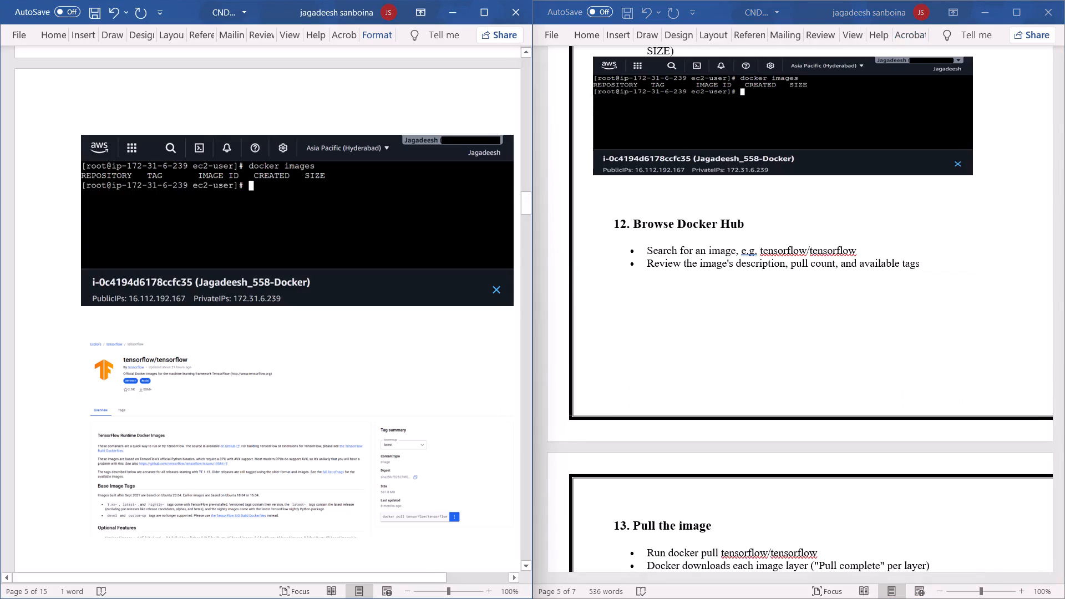
{"action": "left_click", "coordinate": [374, 487]}
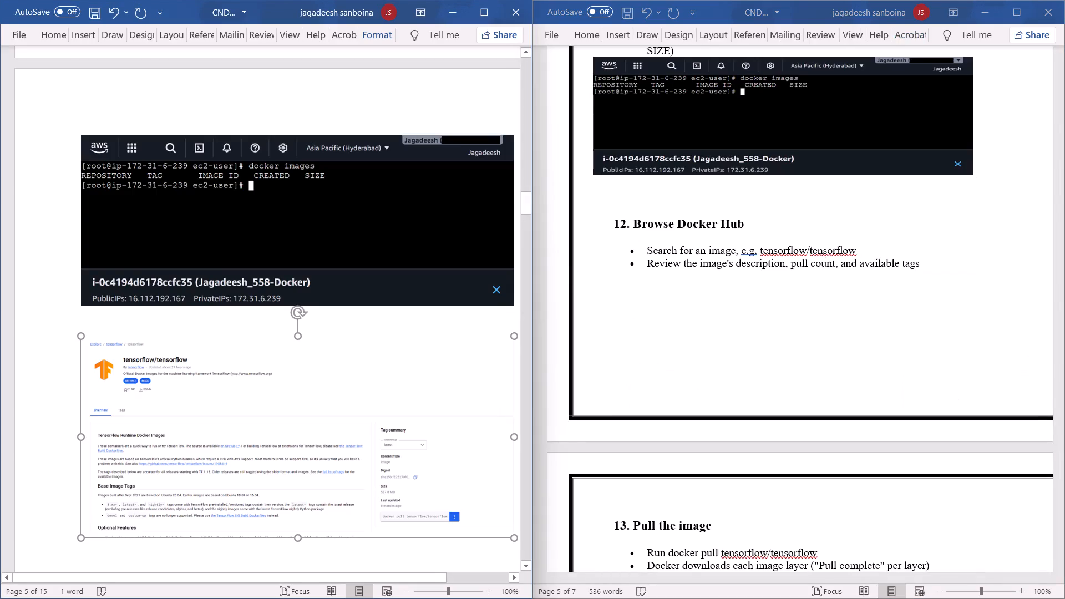
{"action": "right_click", "coordinate": [374, 487]}
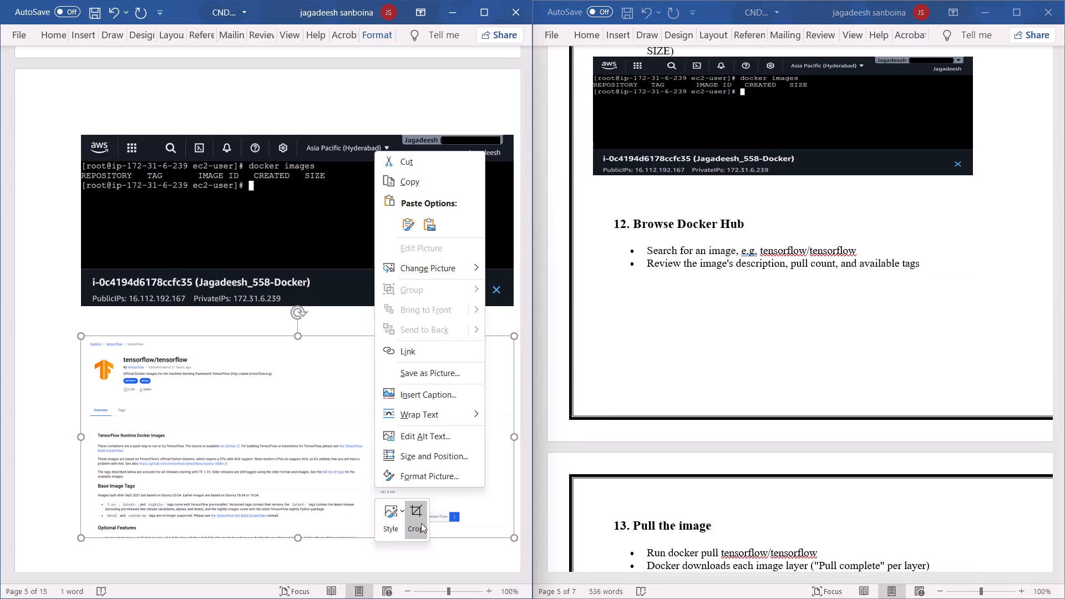
{"action": "left_click", "coordinate": [419, 521]}
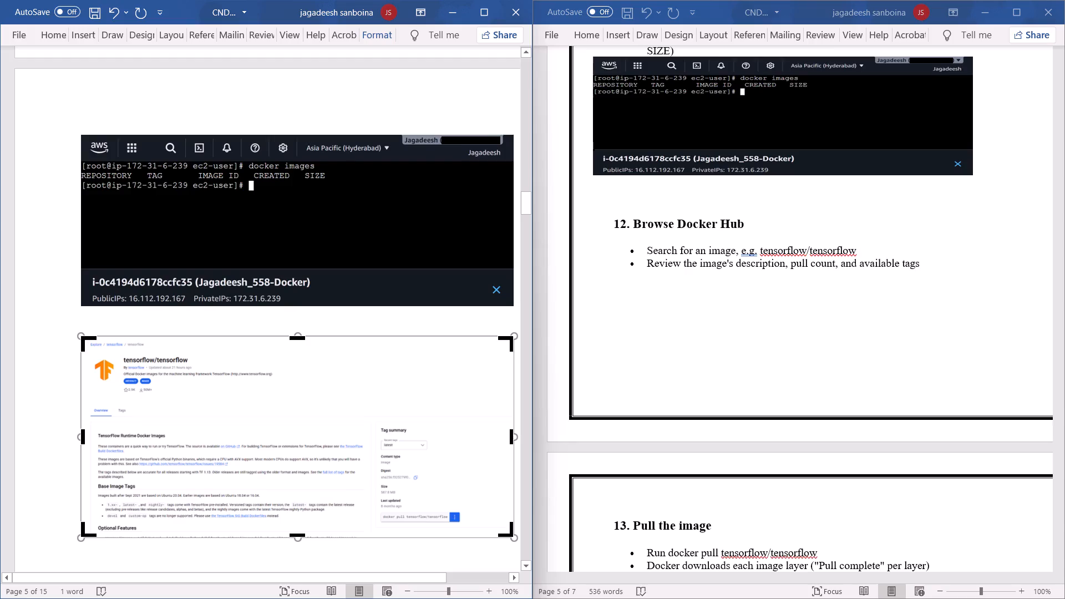
{"action": "left_click_drag", "start_coordinate": [299, 535], "coordinate": [296, 489]}
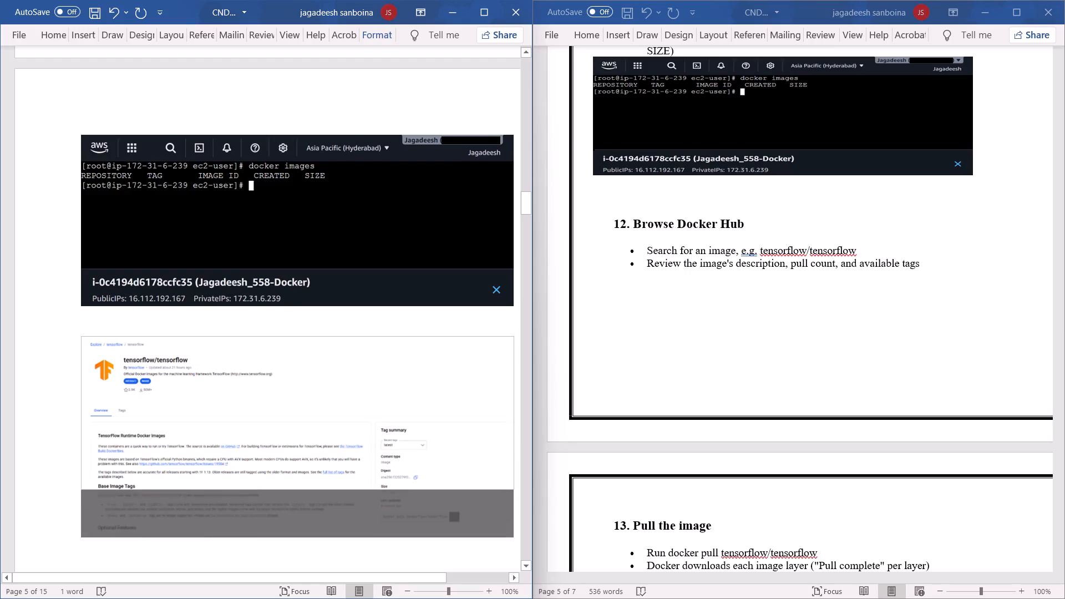
{"action": "left_click_drag", "start_coordinate": [296, 489], "coordinate": [296, 484]}
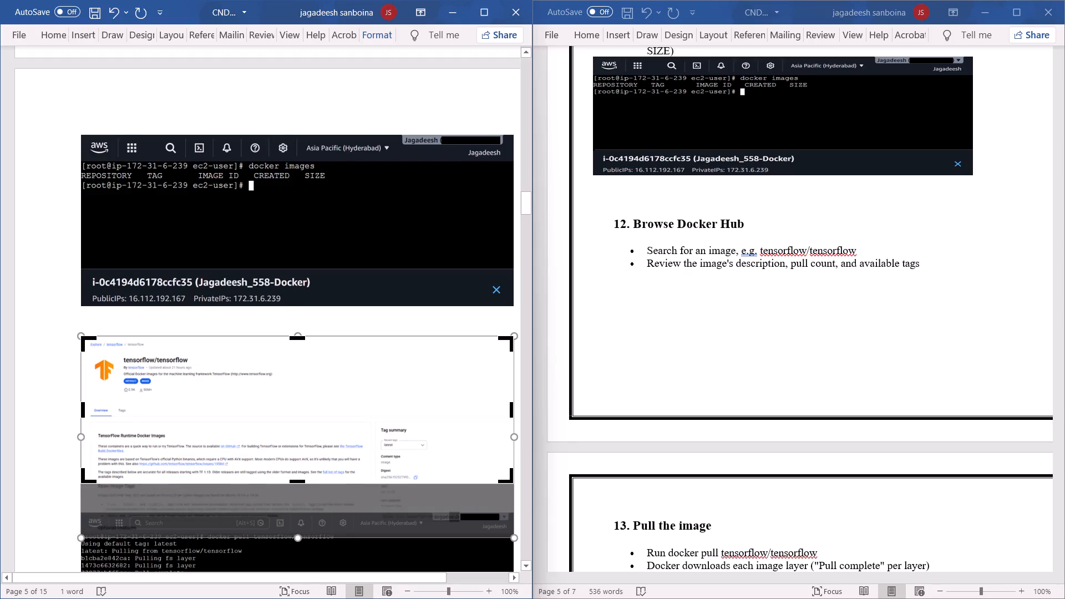
{"action": "left_click", "coordinate": [300, 330]}
{"action": "double_click", "coordinate": [263, 382]}
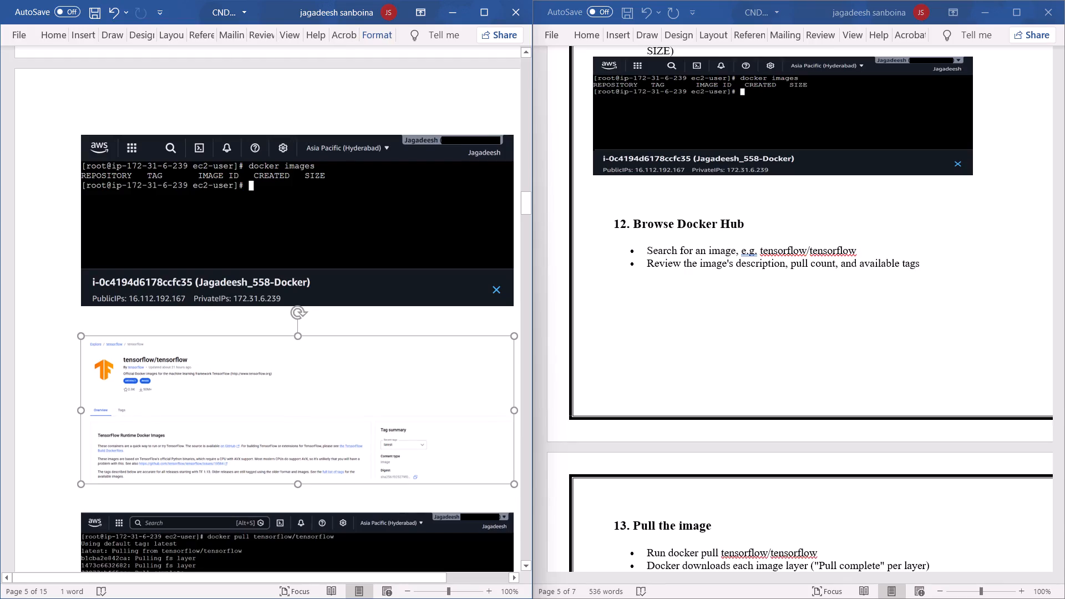
Copy the cropped tensorflow/tensorflow screenshot beneath section 12's bullets and reduce its height slightly to fit within the page border.
{"action": "key", "text": "ctrl+c"}
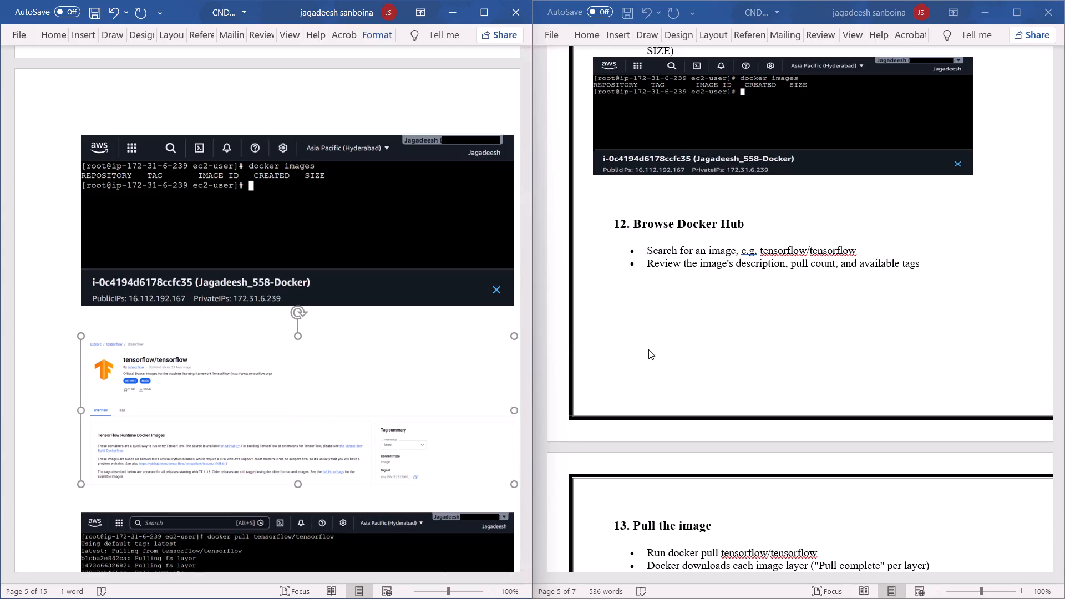
{"action": "left_click", "coordinate": [663, 306]}
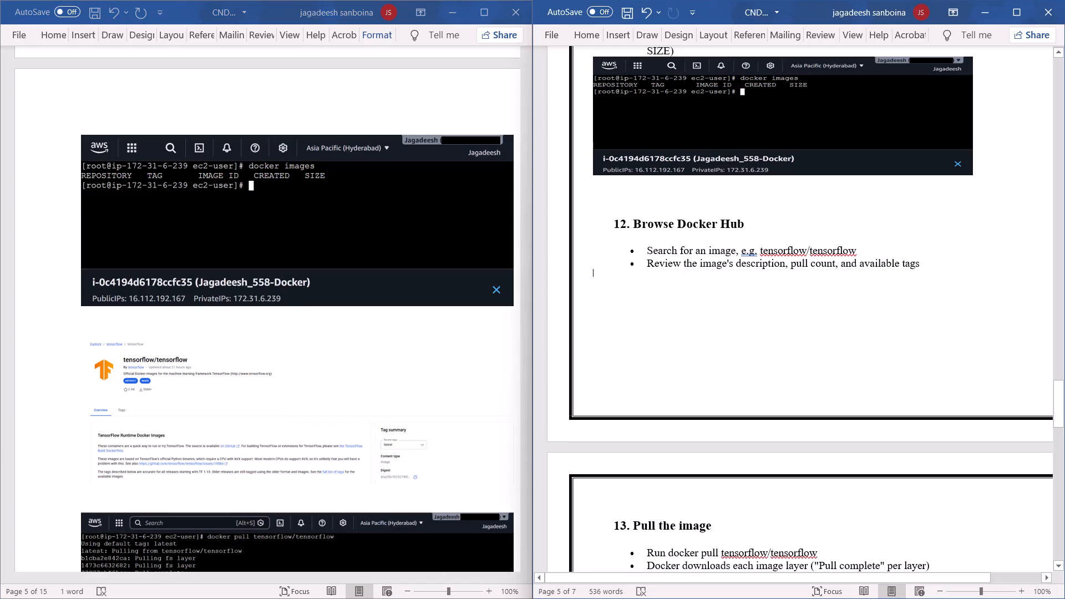
{"action": "key", "text": "ctrl+v"}
{"action": "left_click", "coordinate": [663, 306]}
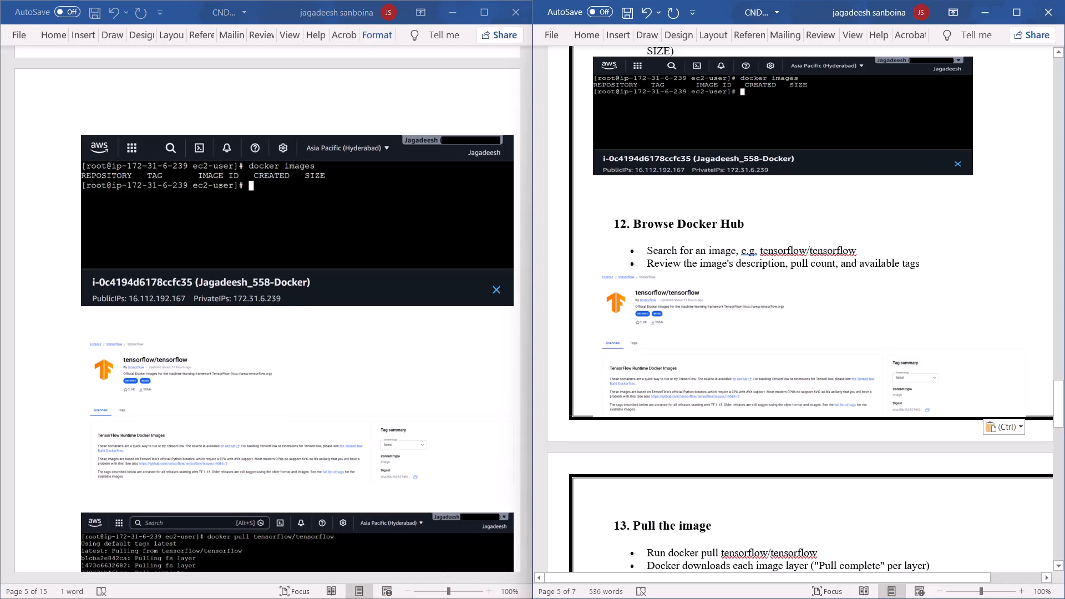
{"action": "left_click_drag", "start_coordinate": [812, 417], "coordinate": [809, 405]}
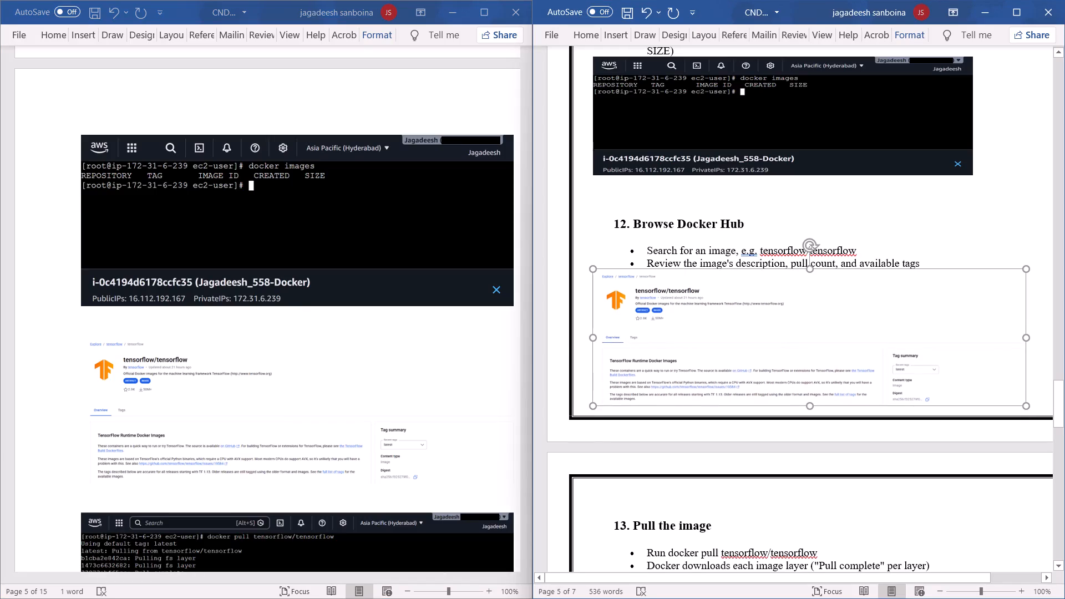
{"action": "left_click_drag", "start_coordinate": [809, 405], "coordinate": [809, 406]}
Replace the old screenshot in section 13, "Pull the image", with the "docker pull tensorflow/tensorflow" screenshot from "CND WEEK-08&09 SS".
{"action": "scroll", "coordinate": [805, 488], "scroll_direction": "down", "scroll_amount": 1}
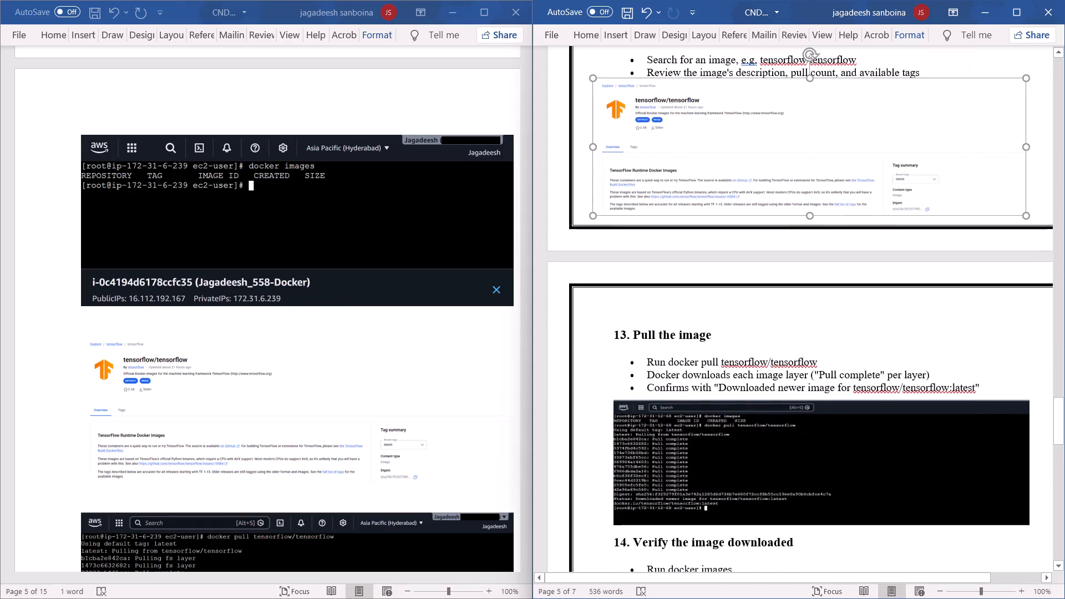
{"action": "left_click", "coordinate": [805, 488]}
{"action": "scroll", "coordinate": [358, 429], "scroll_direction": "down", "scroll_amount": 1}
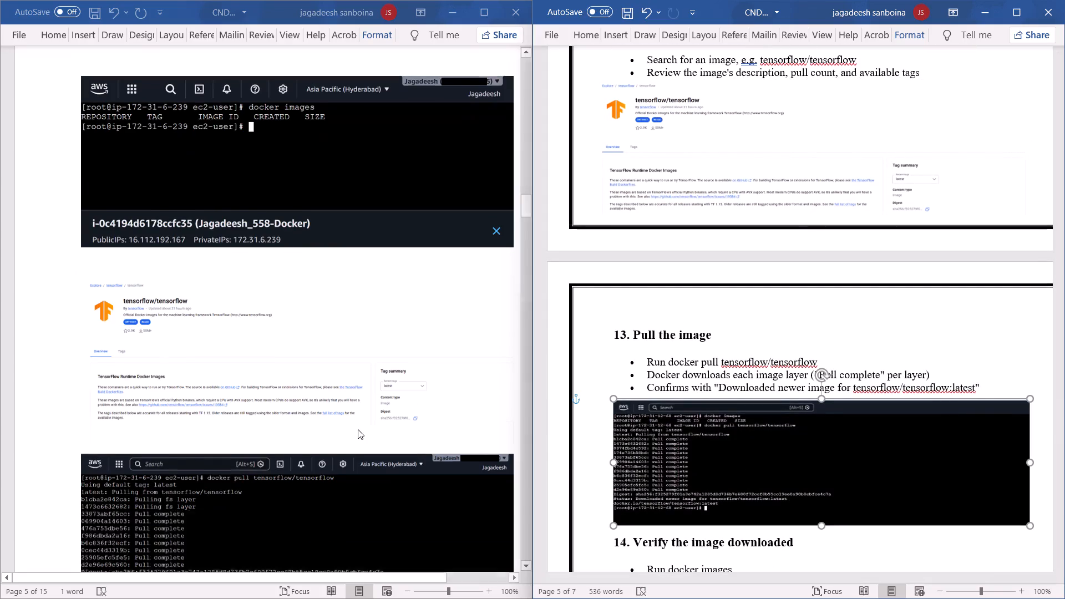
{"action": "scroll", "coordinate": [358, 429], "scroll_direction": "down", "scroll_amount": 1}
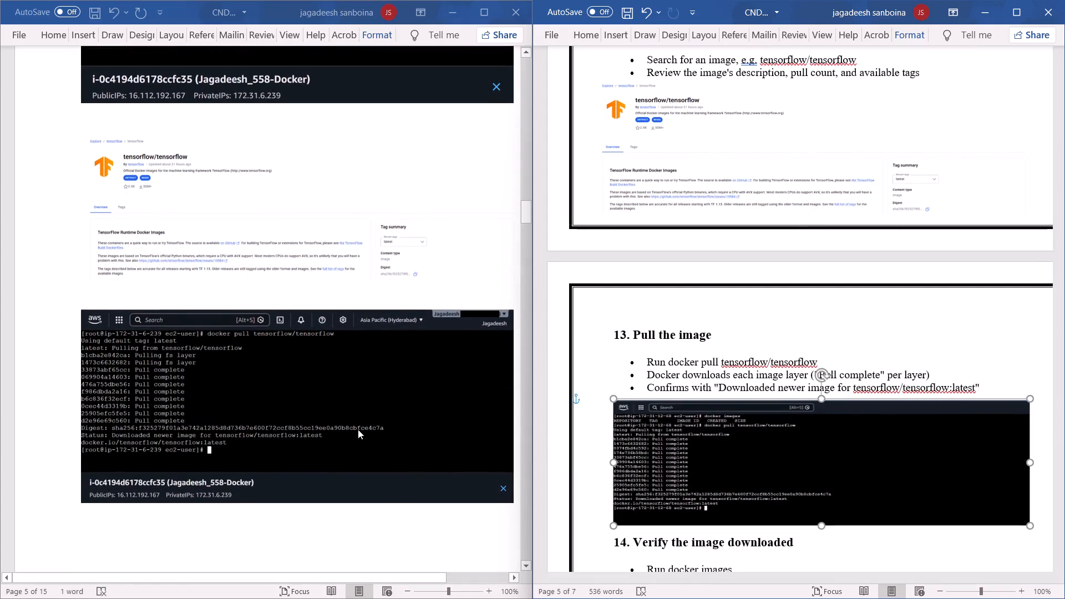
{"action": "left_click", "coordinate": [358, 429]}
{"action": "left_click", "coordinate": [358, 429]}
{"action": "left_click", "coordinate": [358, 429]}
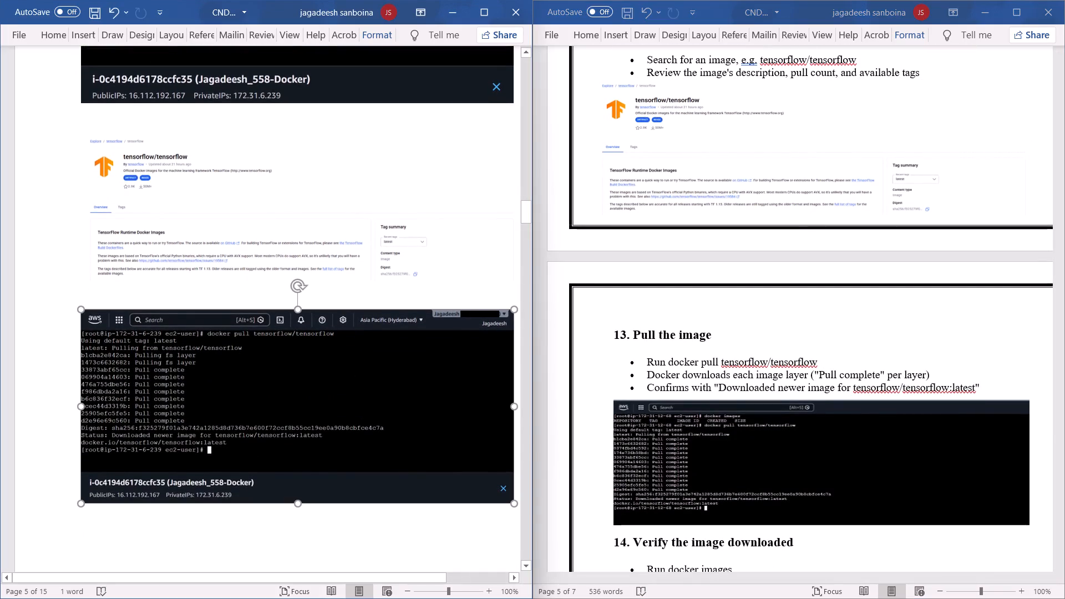
{"action": "key", "text": "ctrl+c"}
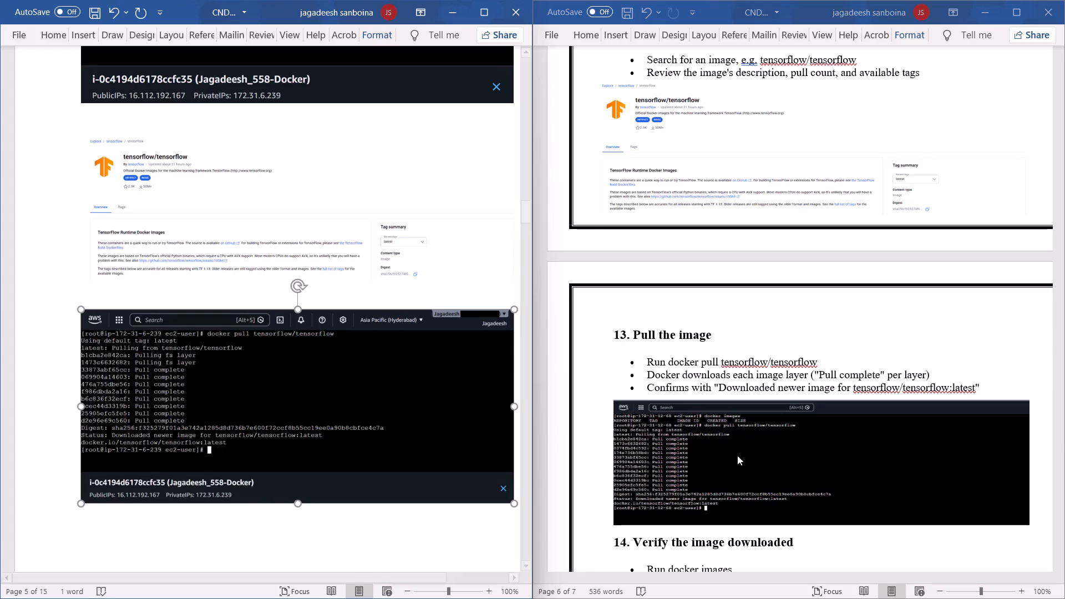
{"action": "double_click", "coordinate": [737, 455]}
{"action": "left_click", "coordinate": [737, 455]}
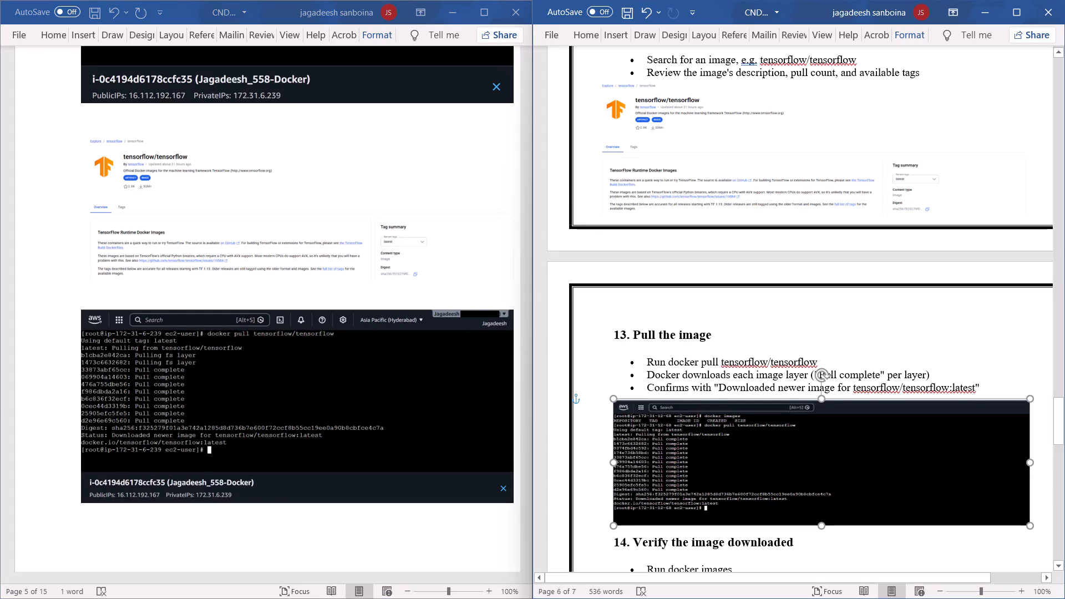
{"action": "key", "text": "Delete"}
{"action": "key", "text": "ctrl+v"}
Reduce the height of section 13's new "docker pull tensorflow/tensorflow" screenshot by about a fifth, and scale it down slightly from a corner.
{"action": "left_click", "coordinate": [737, 455]}
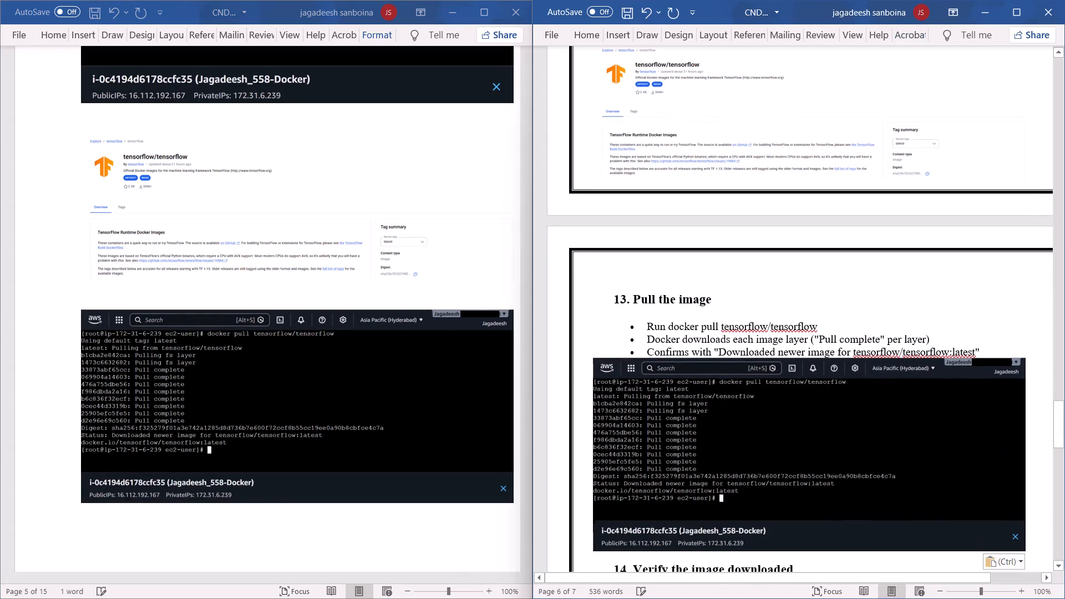
{"action": "left_click_drag", "start_coordinate": [807, 553], "coordinate": [800, 532]}
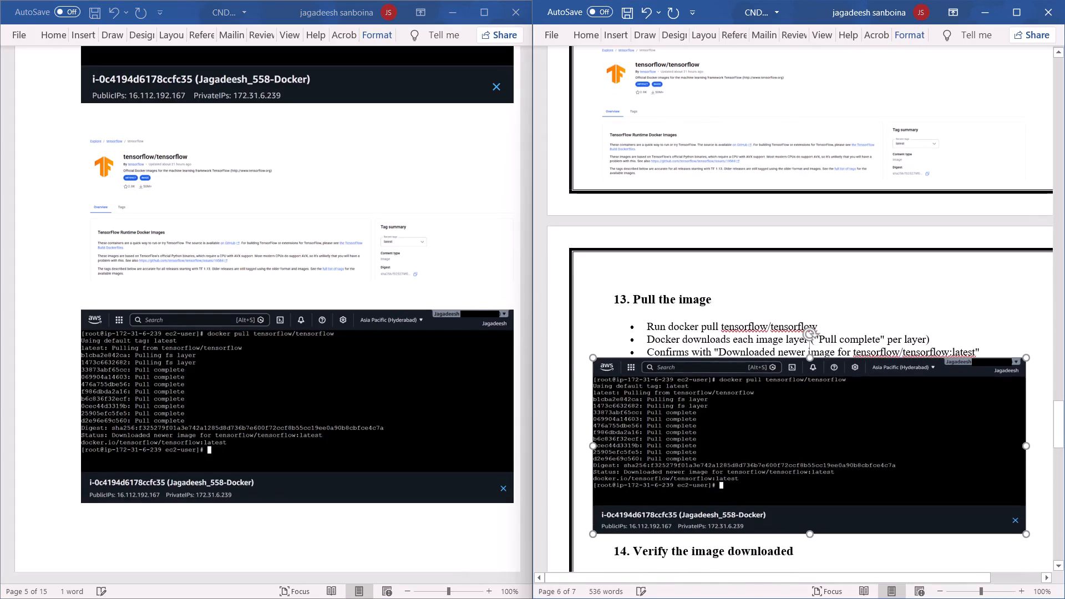
{"action": "left_click_drag", "start_coordinate": [800, 532], "coordinate": [800, 513]}
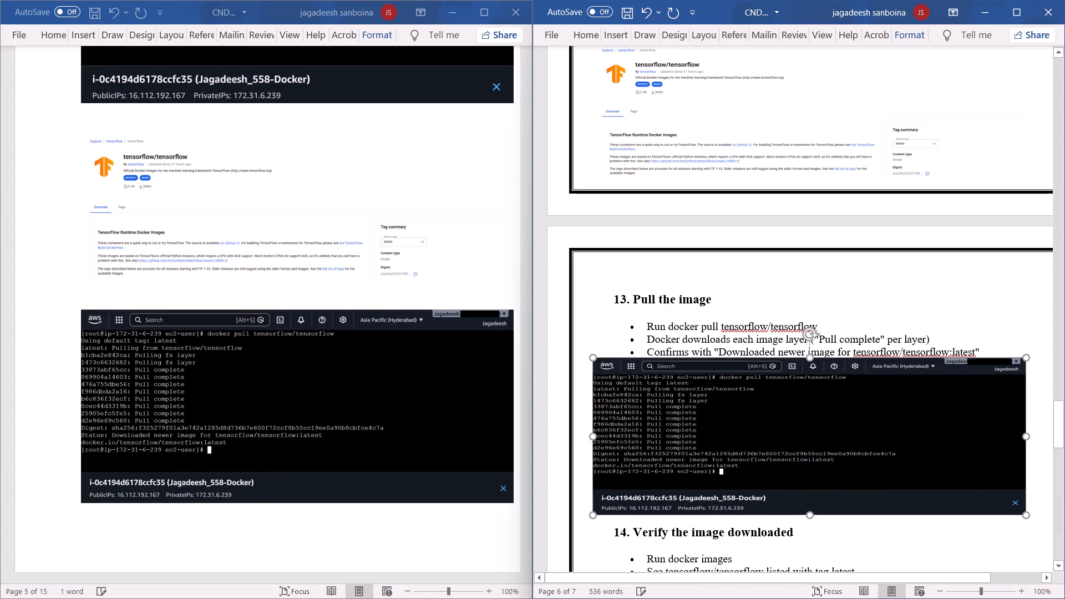
{"action": "left_click_drag", "start_coordinate": [800, 513], "coordinate": [800, 511]}
{"action": "scroll", "coordinate": [800, 511], "scroll_direction": "down", "scroll_amount": 1}
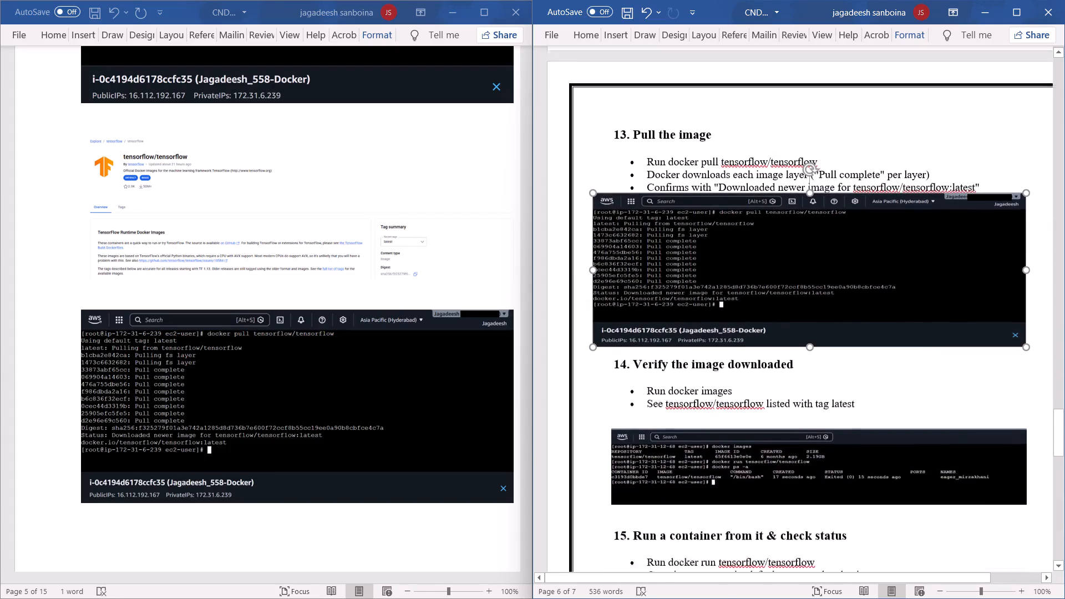
{"action": "scroll", "coordinate": [800, 511], "scroll_direction": "down", "scroll_amount": 1}
{"action": "left_click", "coordinate": [812, 388]}
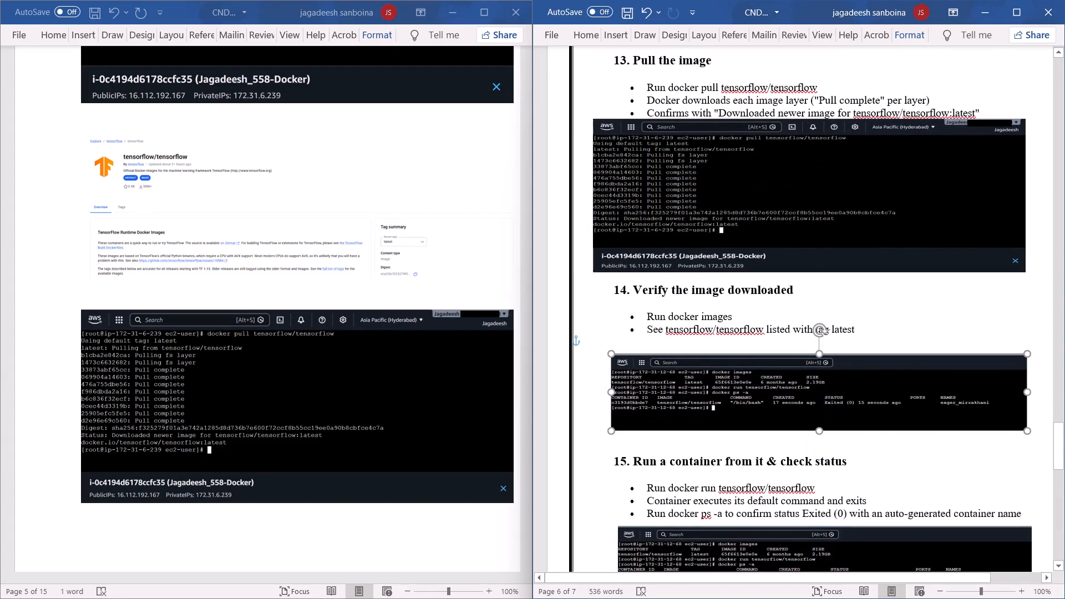
{"action": "left_click", "coordinate": [677, 156]}
{"action": "left_click_drag", "start_coordinate": [594, 119], "coordinate": [603, 120]}
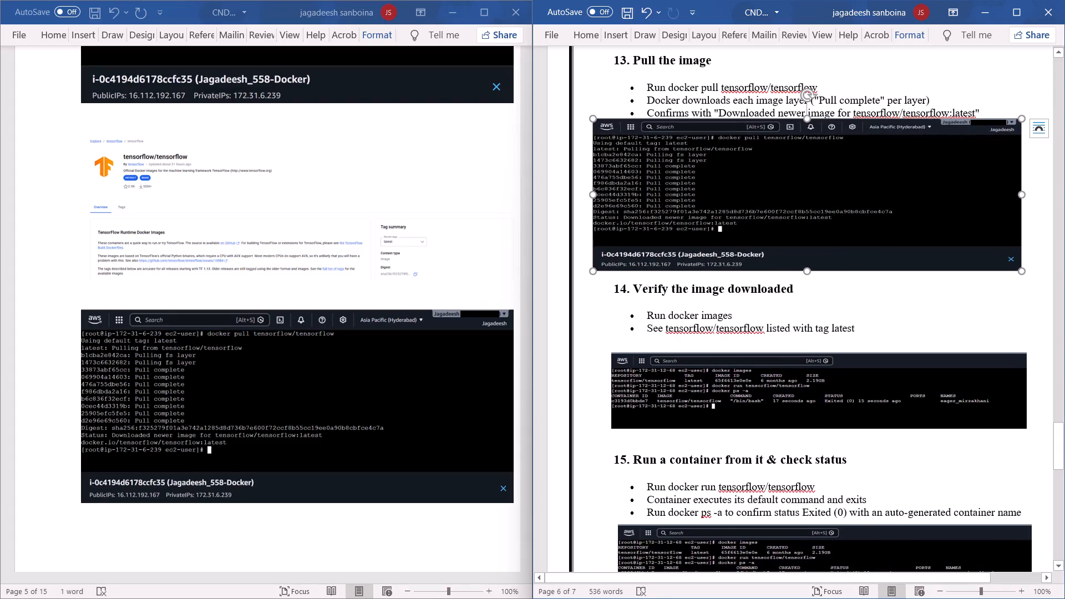
Replace the old screenshot in section 14, "Verify the image downloaded", with the "docker images" screenshot from "CND WEEK-08&09 SS".
{"action": "left_click", "coordinate": [750, 389]}
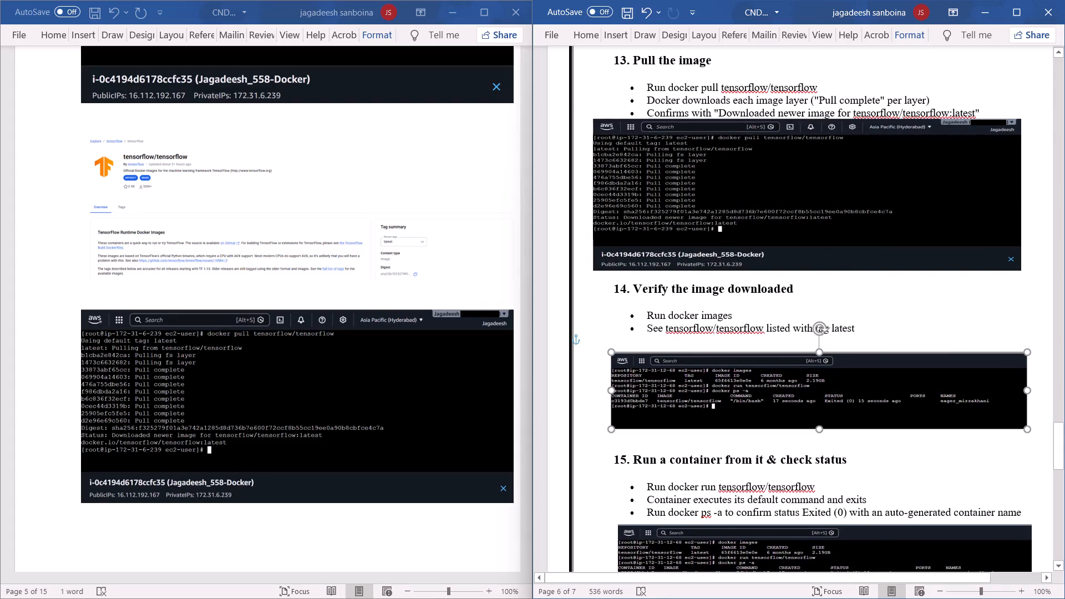
{"action": "scroll", "coordinate": [385, 423], "scroll_direction": "down", "scroll_amount": 2}
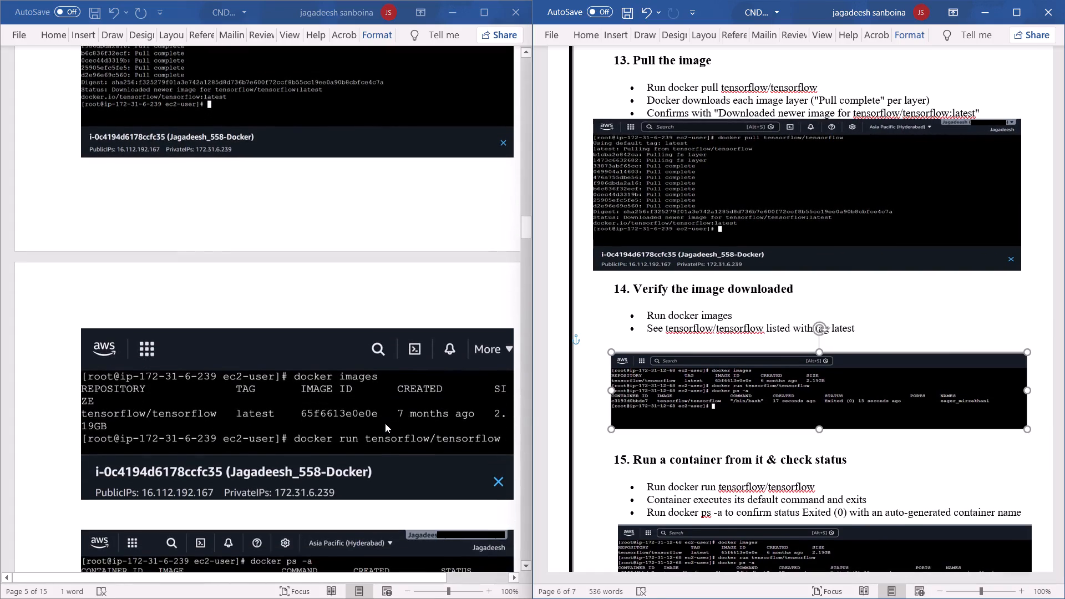
{"action": "double_click", "coordinate": [328, 424]}
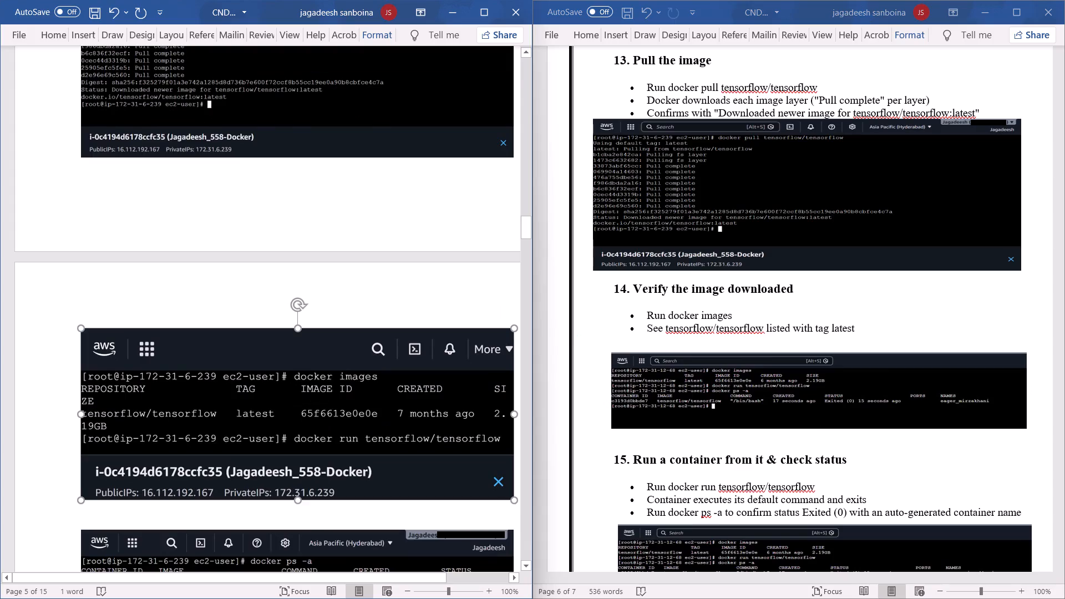
{"action": "key", "text": "ctrl+c"}
{"action": "double_click", "coordinate": [714, 394]}
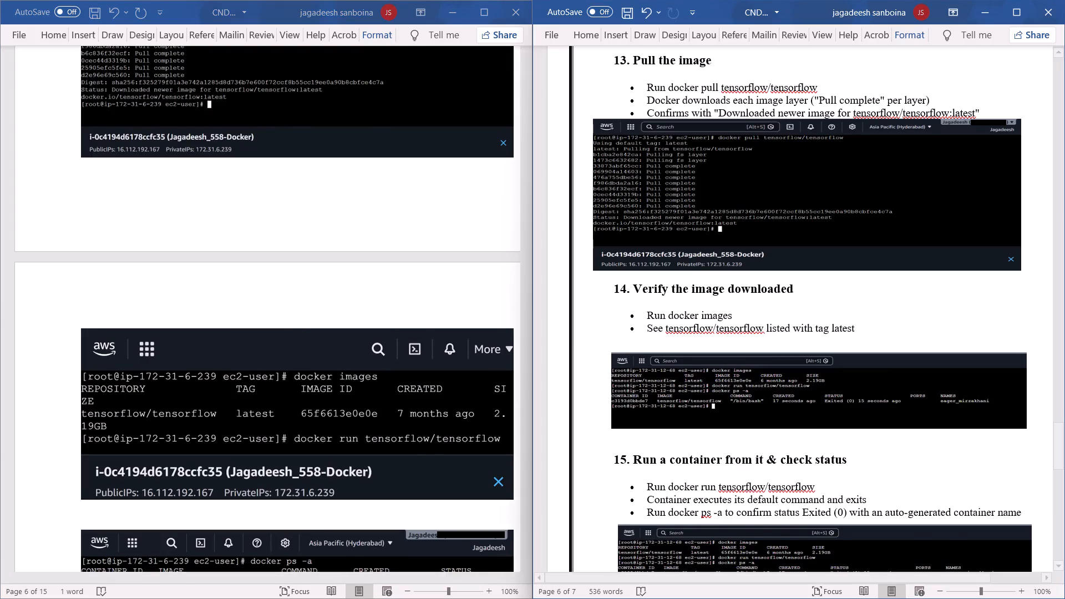
{"action": "key", "text": "Delete"}
{"action": "key", "text": "ctrl+v"}
Reduce the height of section 14's new "docker images" screenshot by about a third and narrow its width slightly.
{"action": "scroll", "coordinate": [714, 394], "scroll_direction": "down", "scroll_amount": 1}
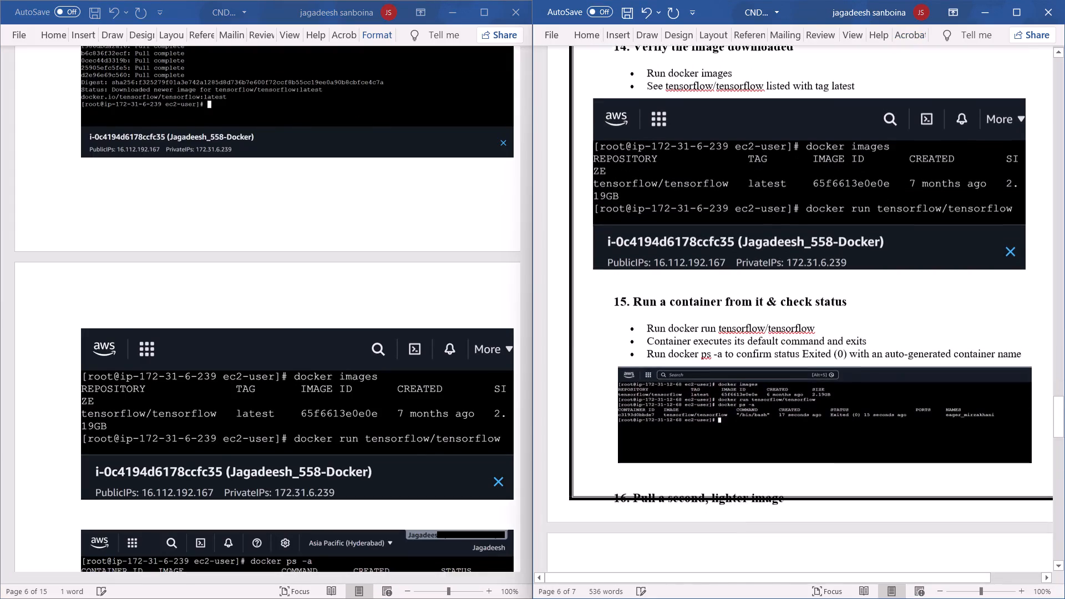
{"action": "scroll", "coordinate": [714, 394], "scroll_direction": "down", "scroll_amount": 1}
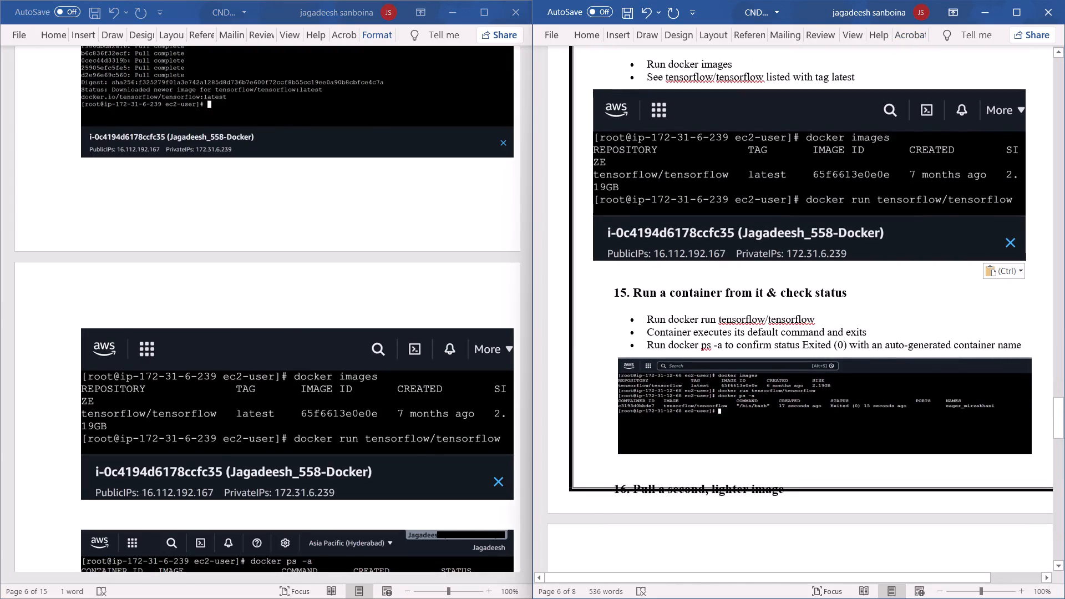
{"action": "left_click", "coordinate": [795, 227]}
{"action": "left_click", "coordinate": [807, 225]}
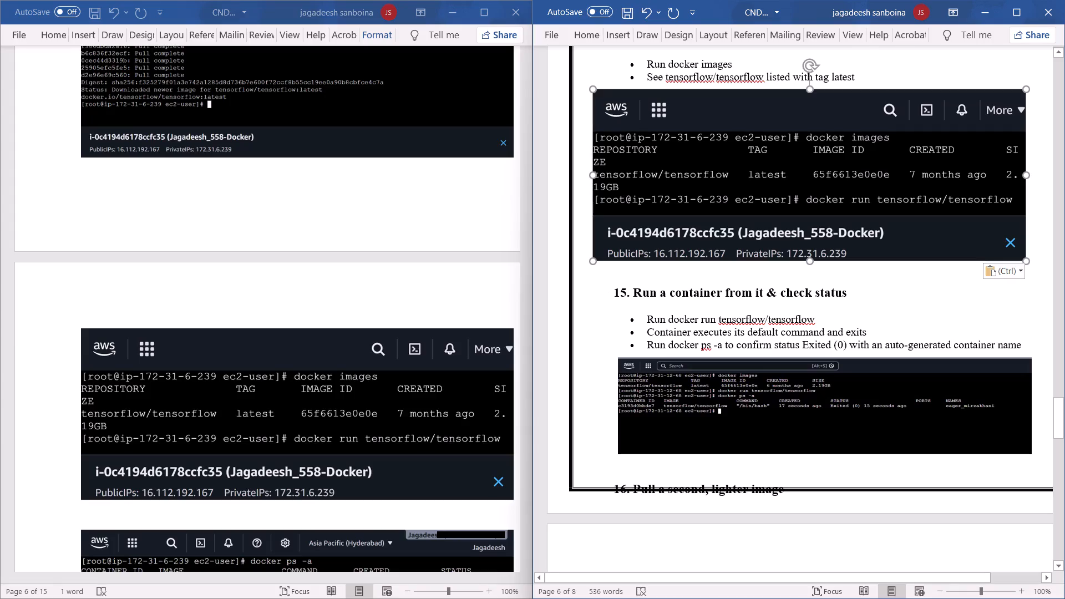
{"action": "left_click_drag", "start_coordinate": [809, 260], "coordinate": [800, 220]}
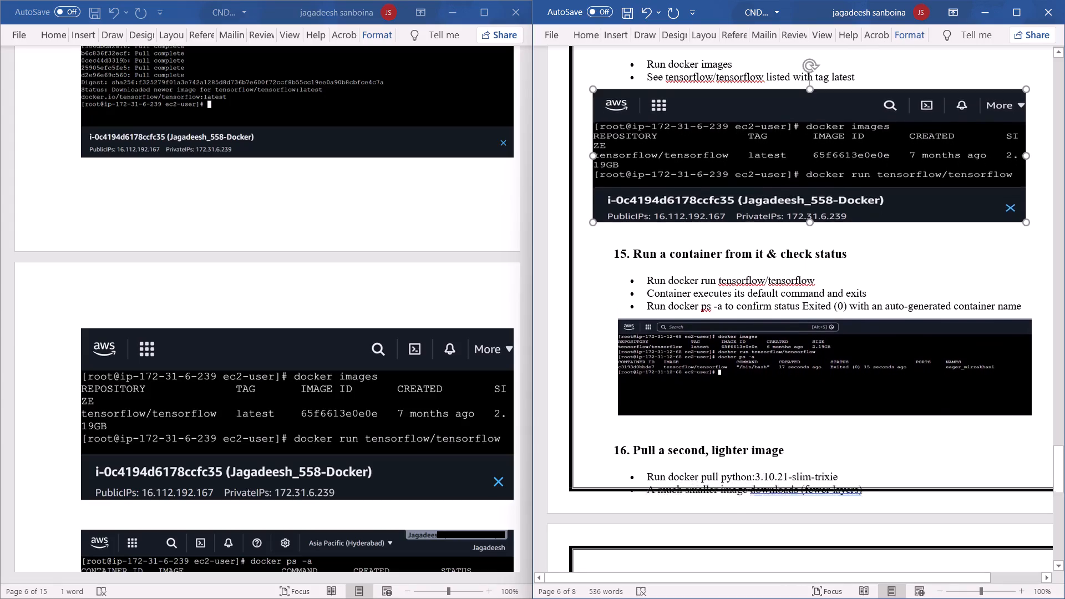
{"action": "left_click_drag", "start_coordinate": [800, 220], "coordinate": [799, 204]}
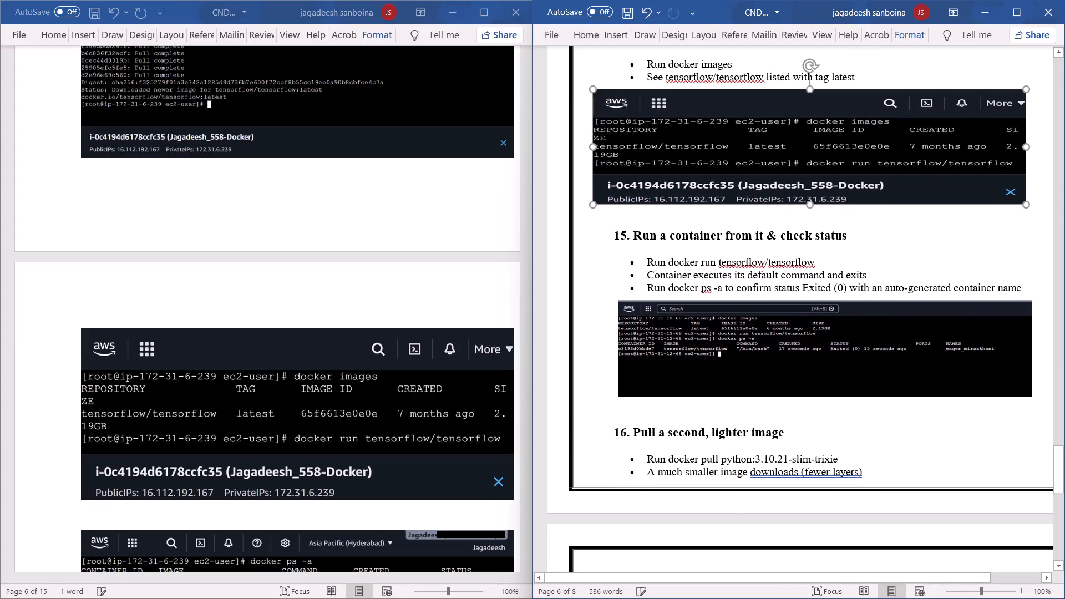
{"action": "left_click_drag", "start_coordinate": [1028, 147], "coordinate": [1017, 147]}
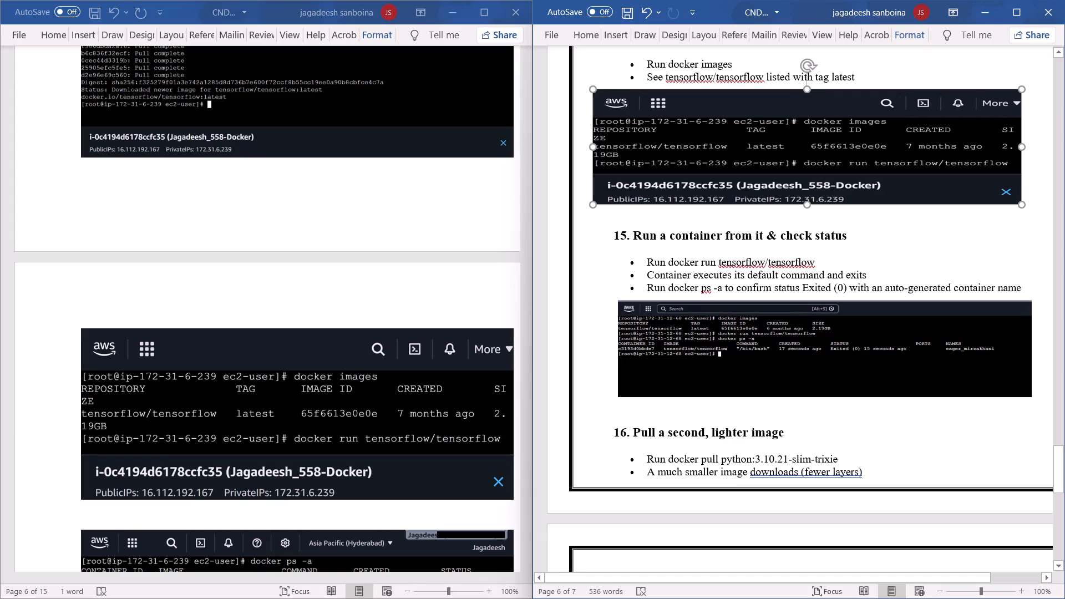
{"action": "left_click_drag", "start_coordinate": [1017, 147], "coordinate": [997, 148]}
Replace the old screenshot in section 15, "Run a container from it & check status", with the "docker ps -a" screenshot from "CND WEEK-08&09 SS".
{"action": "scroll", "coordinate": [958, 258], "scroll_direction": "down", "scroll_amount": 1}
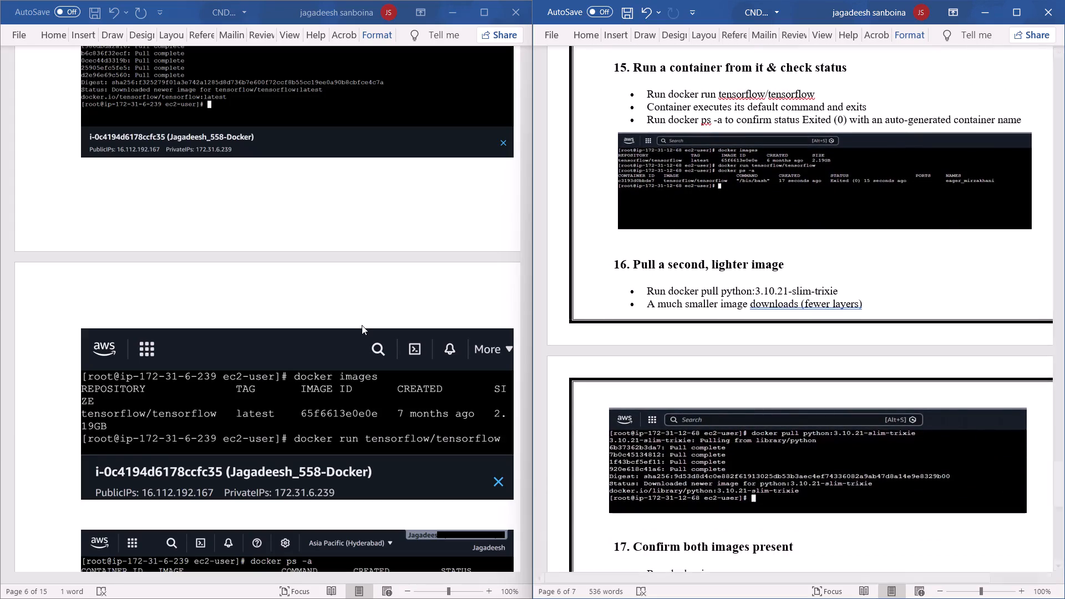
{"action": "scroll", "coordinate": [362, 325], "scroll_direction": "down", "scroll_amount": 1}
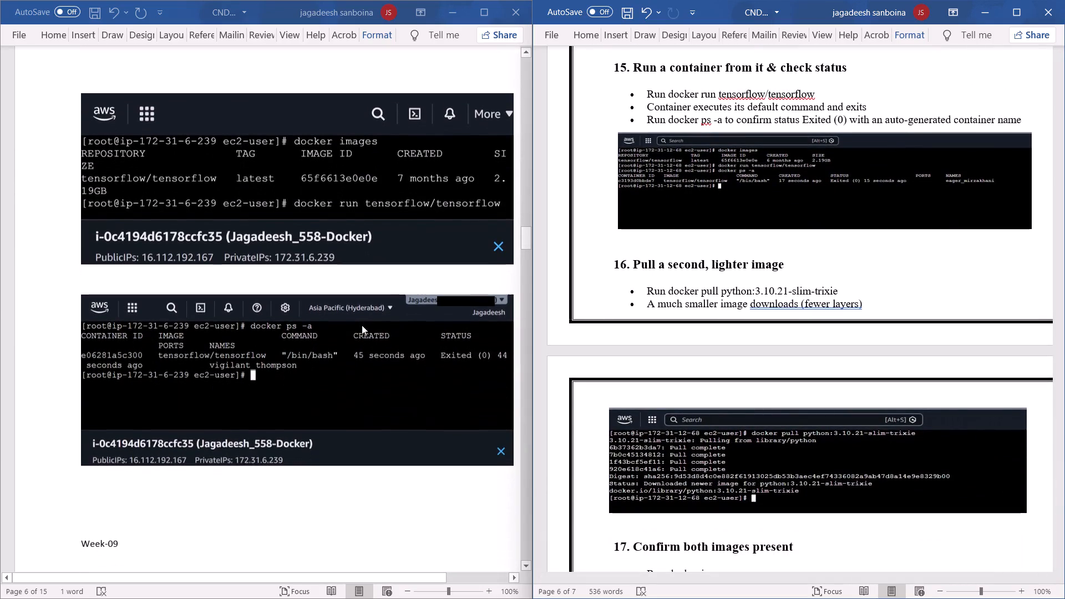
{"action": "left_click", "coordinate": [338, 346]}
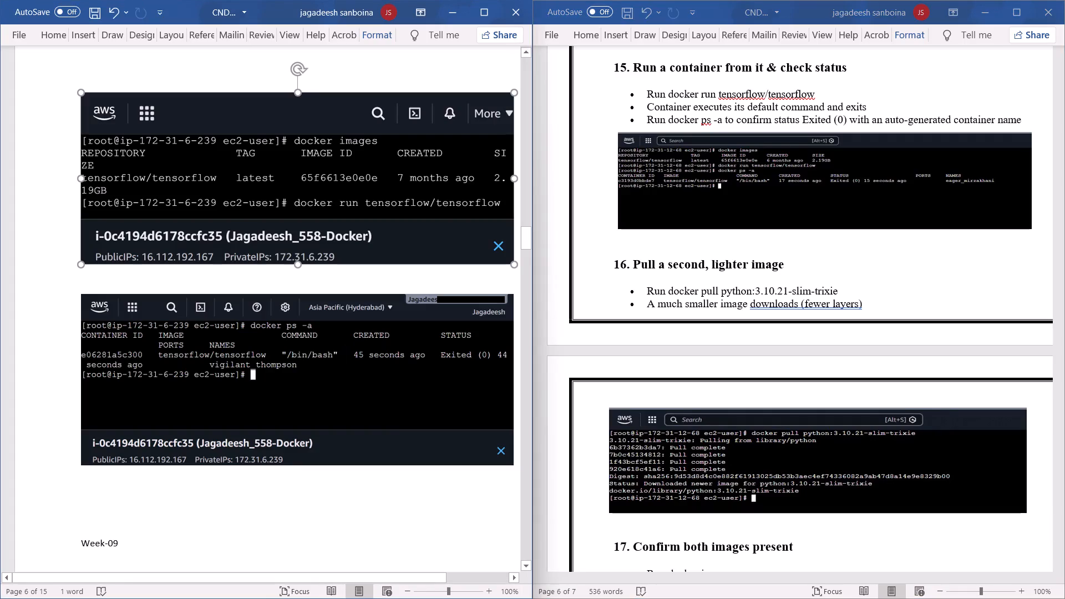
{"action": "left_click", "coordinate": [338, 346]}
{"action": "left_click", "coordinate": [338, 346]}
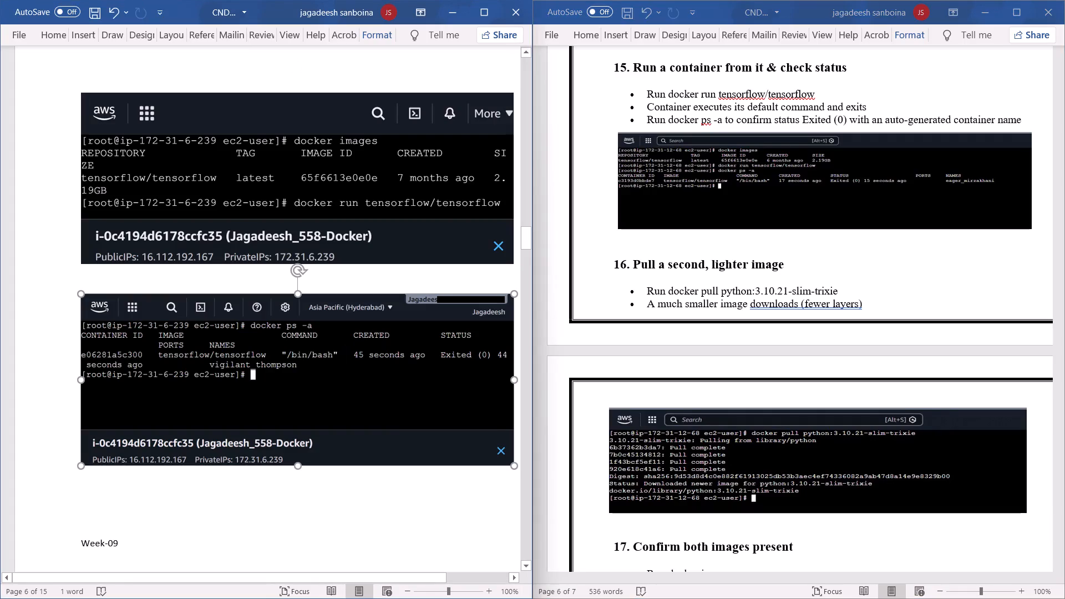
{"action": "key", "text": "ctrl+c"}
{"action": "double_click", "coordinate": [819, 184]}
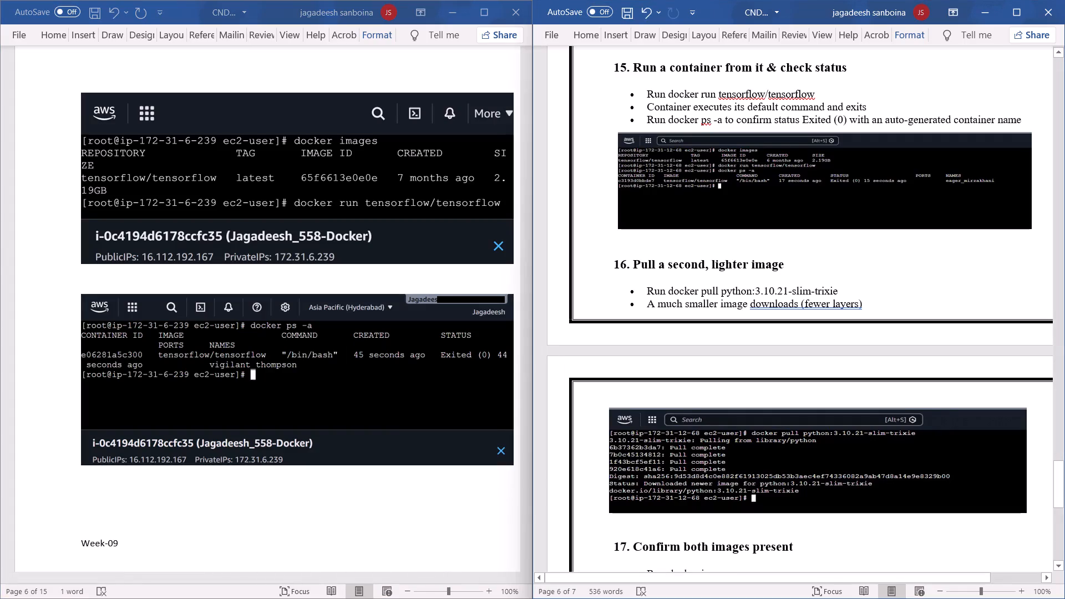
{"action": "left_click", "coordinate": [819, 184]}
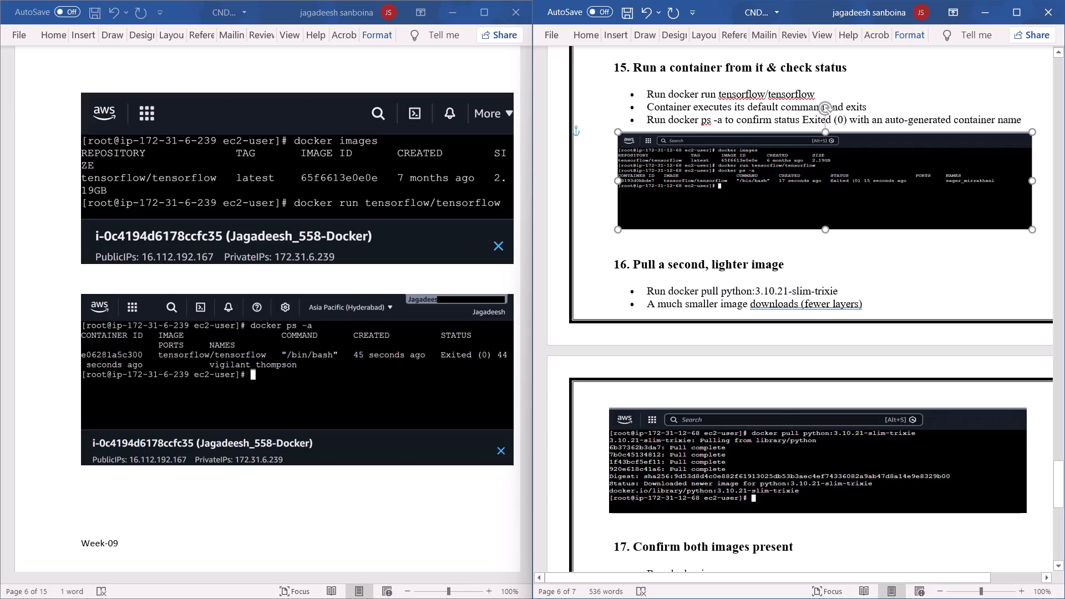
{"action": "key", "text": "Delete"}
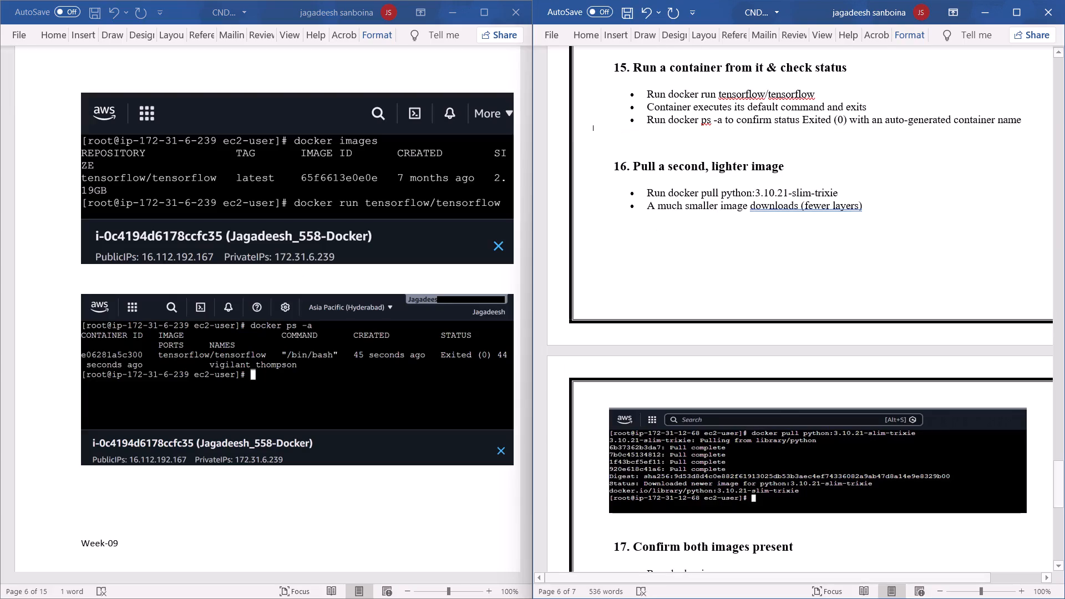
{"action": "key", "text": "ctrl+v"}
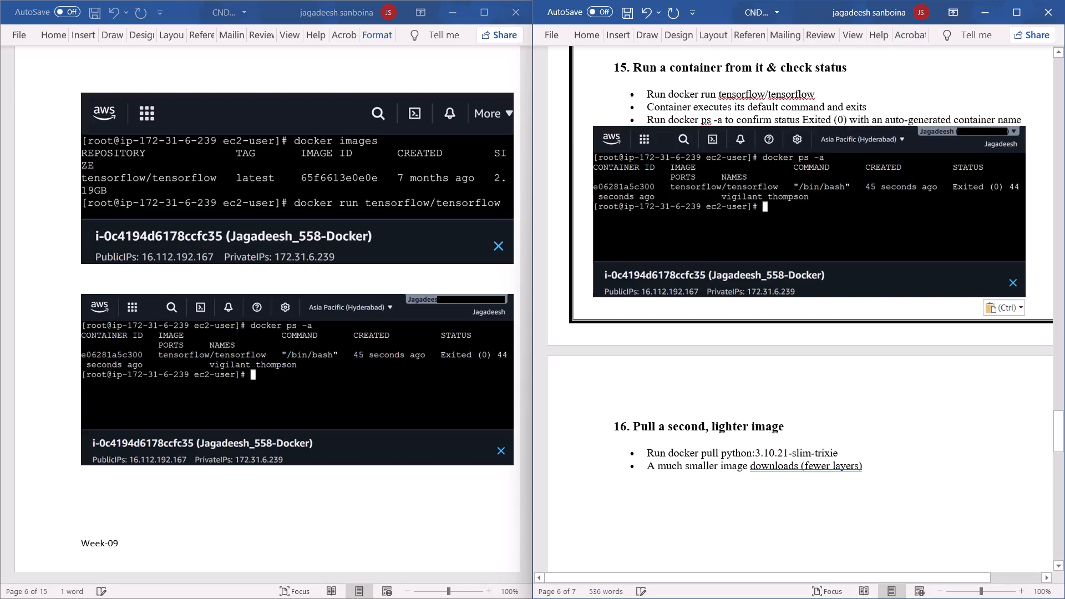
Delete everything from section 16, "Pull a second, lighter image", through the end of section 18, including its final screenshot.
{"action": "scroll", "coordinate": [818, 363], "scroll_direction": "down", "scroll_amount": 5}
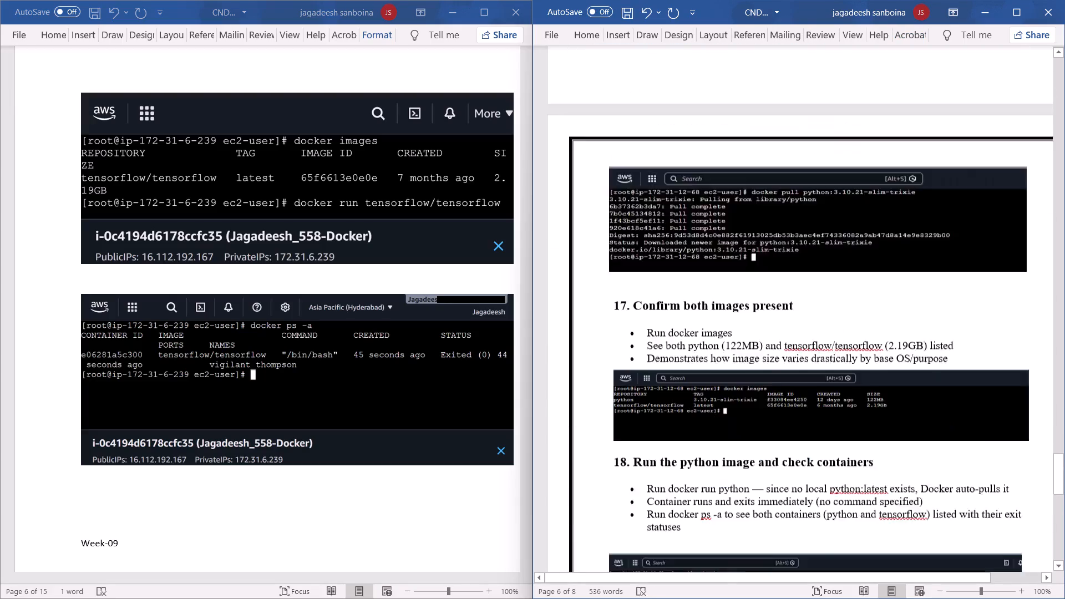
{"action": "scroll", "coordinate": [818, 363], "scroll_direction": "up", "scroll_amount": 1}
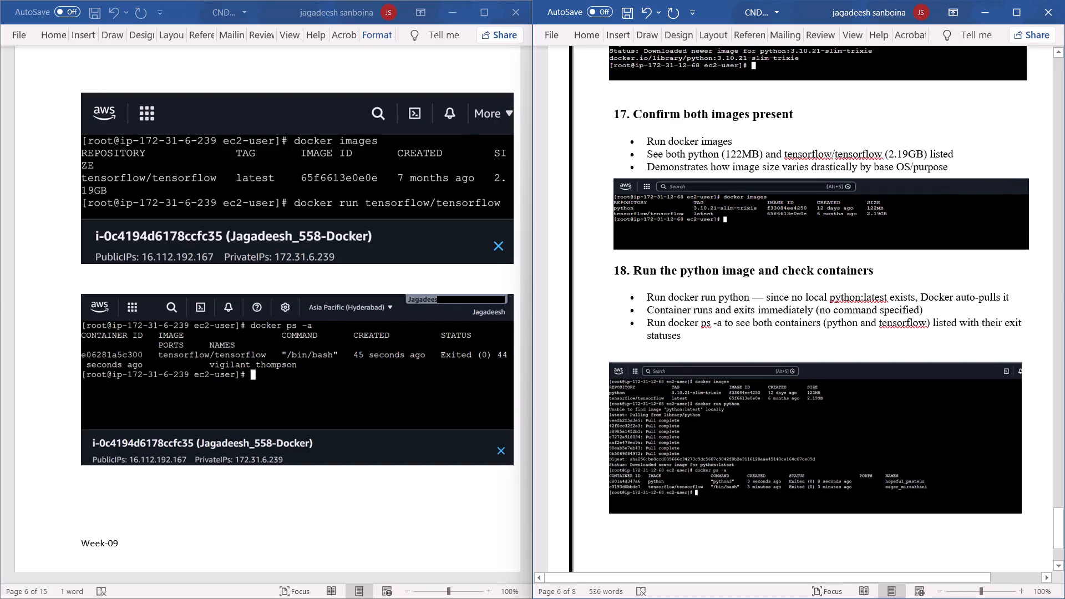
{"action": "left_click_drag", "start_coordinate": [971, 542], "coordinate": [775, 195]}
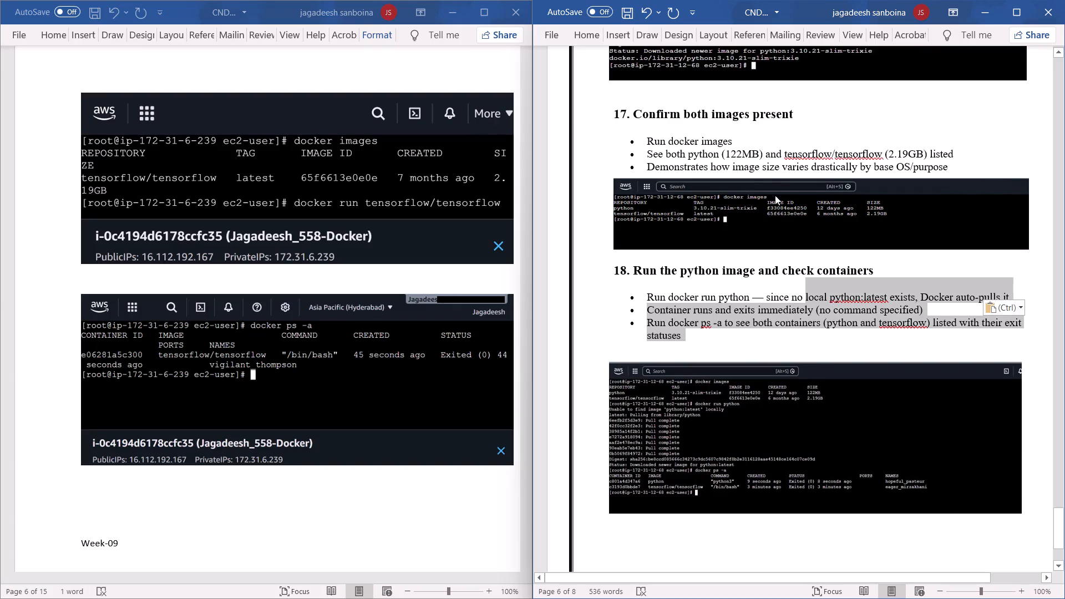
{"action": "left_click_drag", "start_coordinate": [775, 195], "coordinate": [610, 59]}
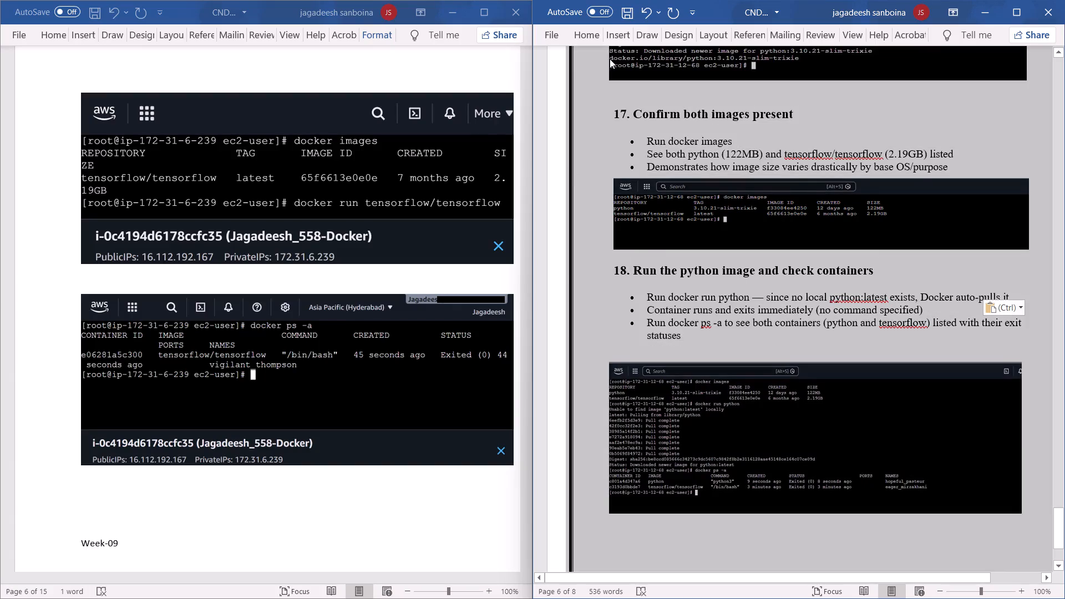
{"action": "left_click_drag", "start_coordinate": [610, 59], "coordinate": [639, 124]}
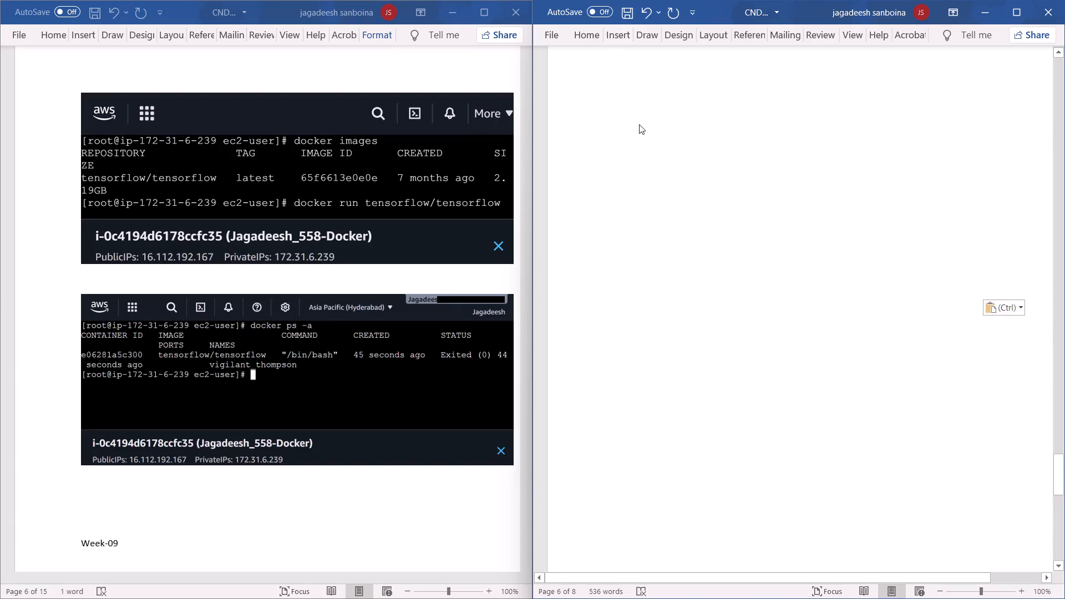
{"action": "left_click_drag", "start_coordinate": [639, 124], "coordinate": [640, 197]}
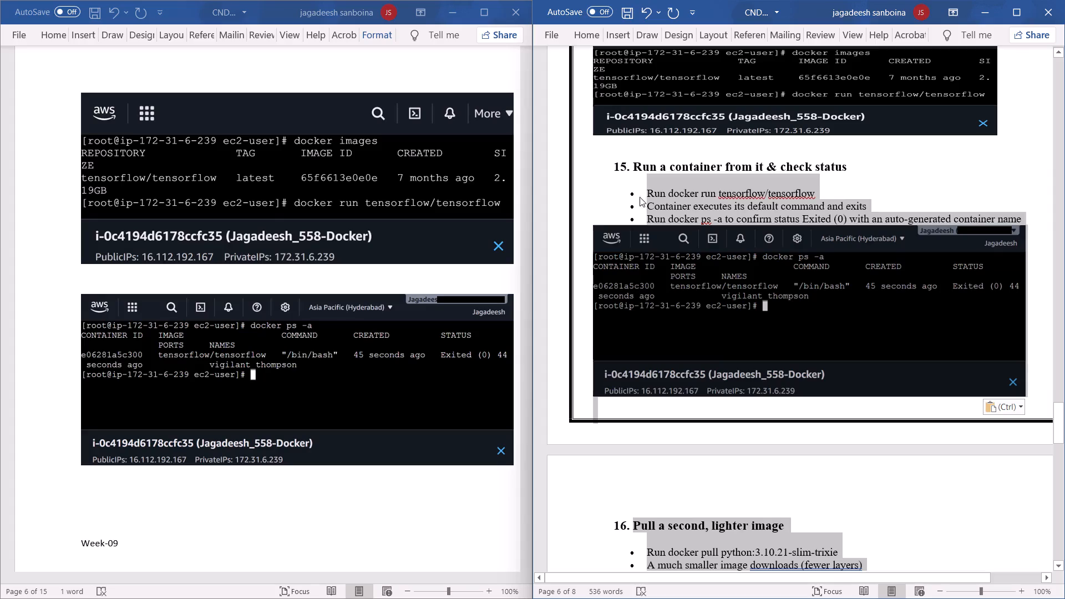
{"action": "left_click_drag", "start_coordinate": [640, 197], "coordinate": [649, 443]}
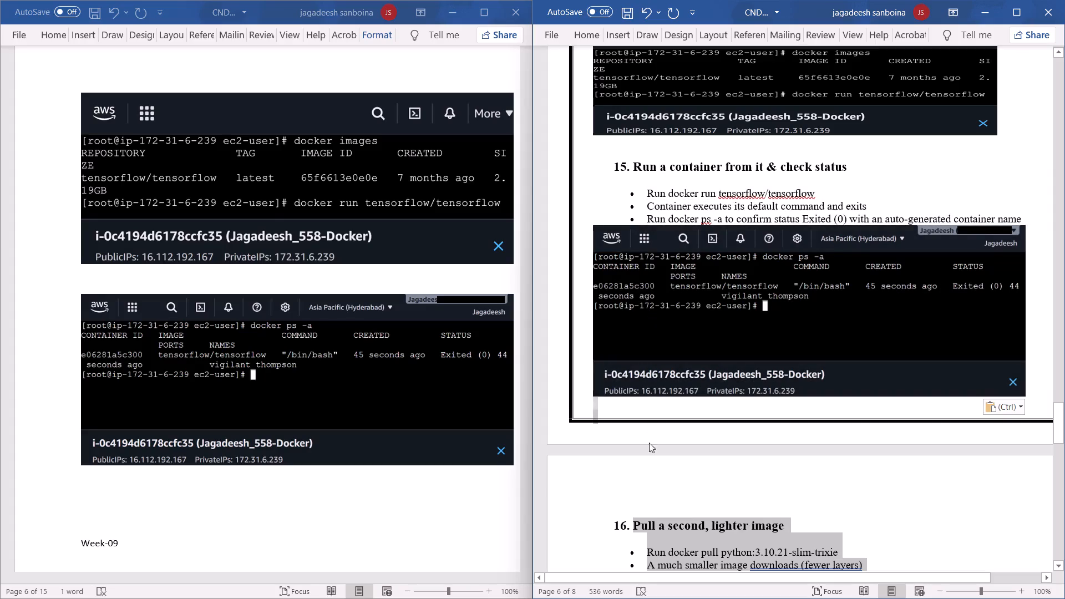
{"action": "left_click_drag", "start_coordinate": [649, 443], "coordinate": [637, 519]}
{"action": "left_click_drag", "start_coordinate": [637, 519], "coordinate": [613, 521]}
{"action": "key", "text": "BackSpace"}
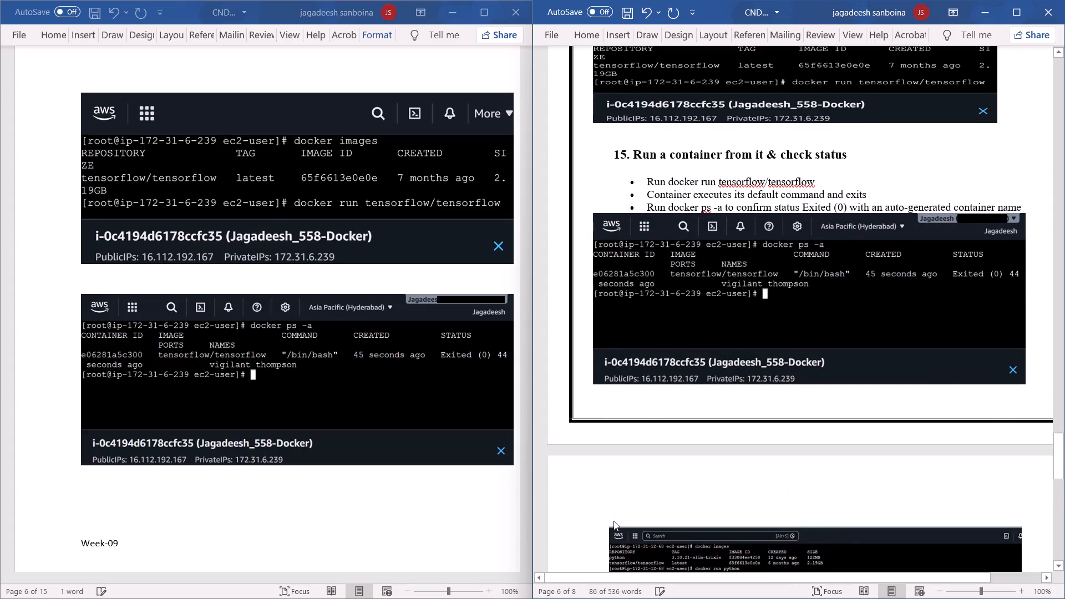
{"action": "scroll", "coordinate": [613, 521], "scroll_direction": "down", "scroll_amount": 1}
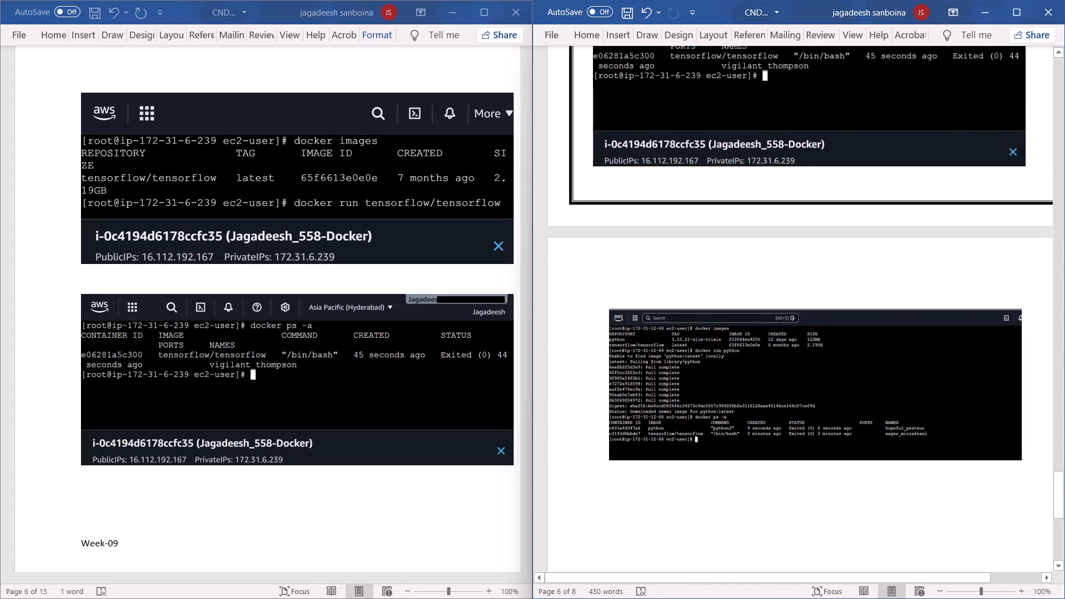
{"action": "left_click", "coordinate": [765, 390]}
{"action": "key", "text": "Delete"}
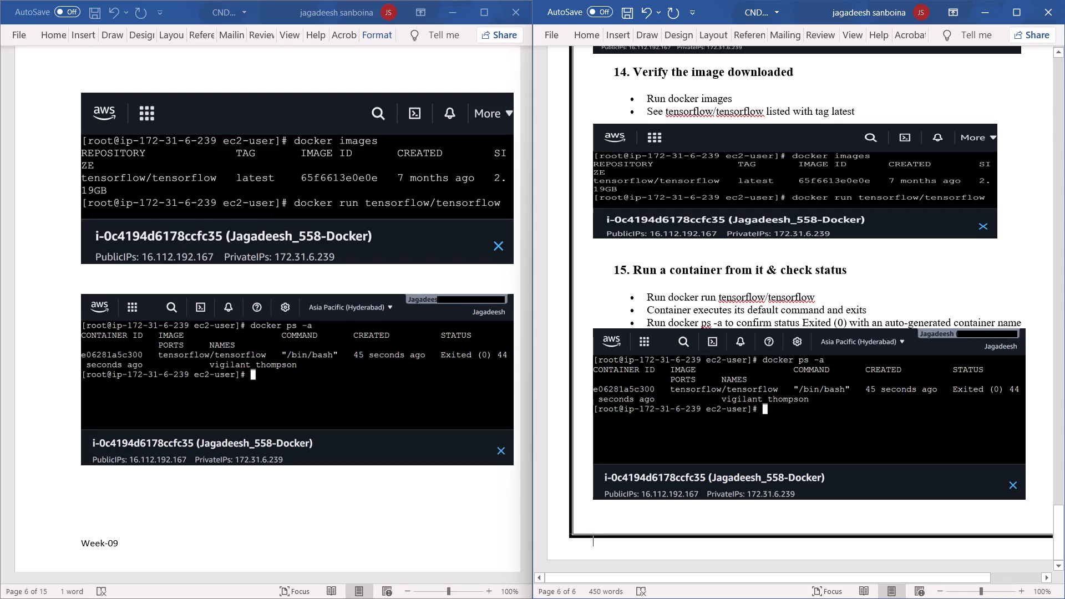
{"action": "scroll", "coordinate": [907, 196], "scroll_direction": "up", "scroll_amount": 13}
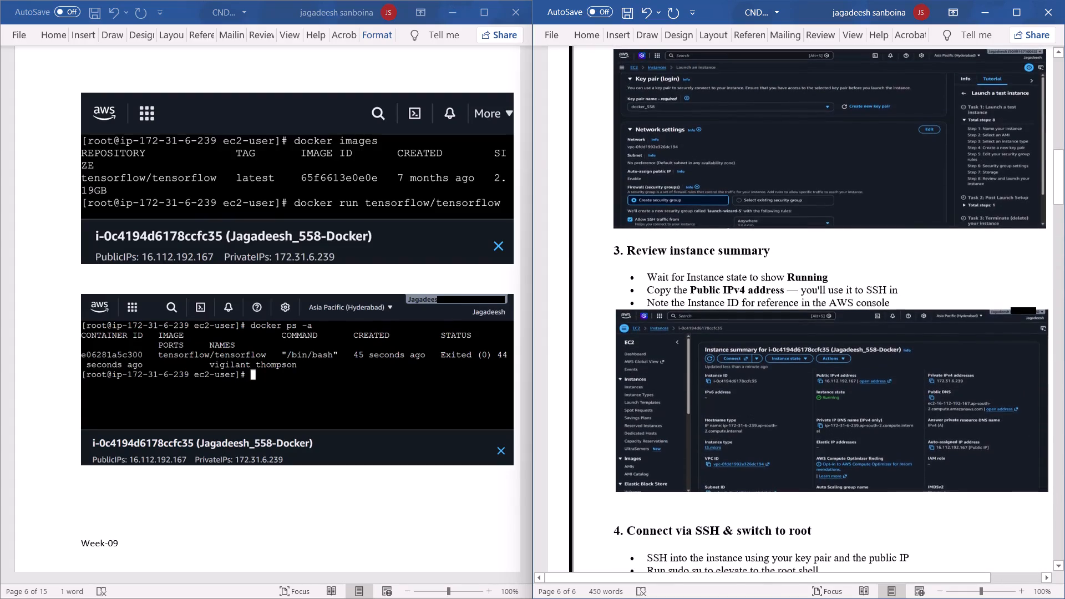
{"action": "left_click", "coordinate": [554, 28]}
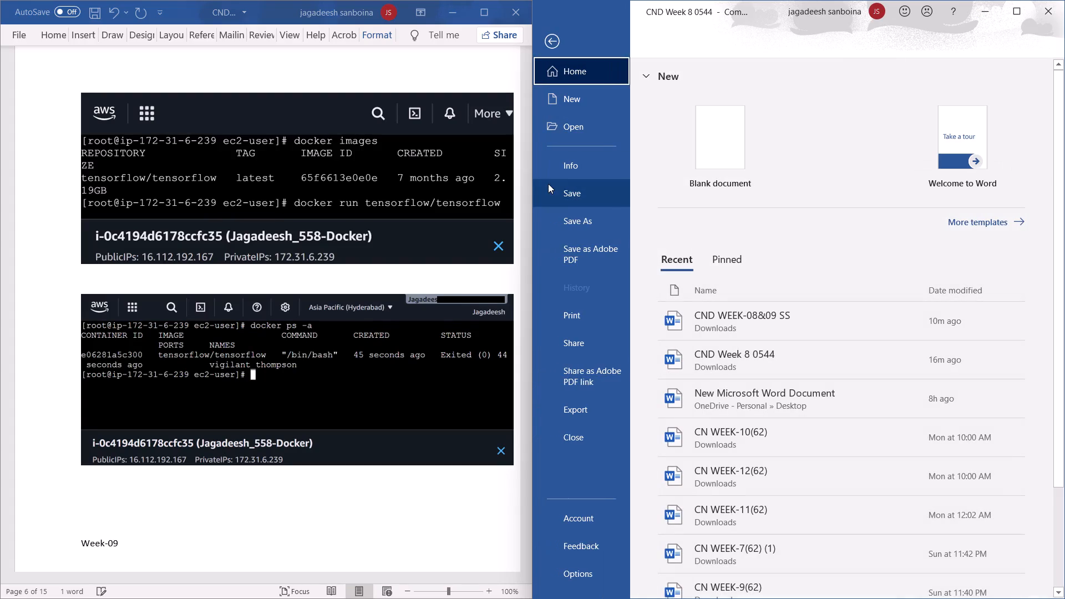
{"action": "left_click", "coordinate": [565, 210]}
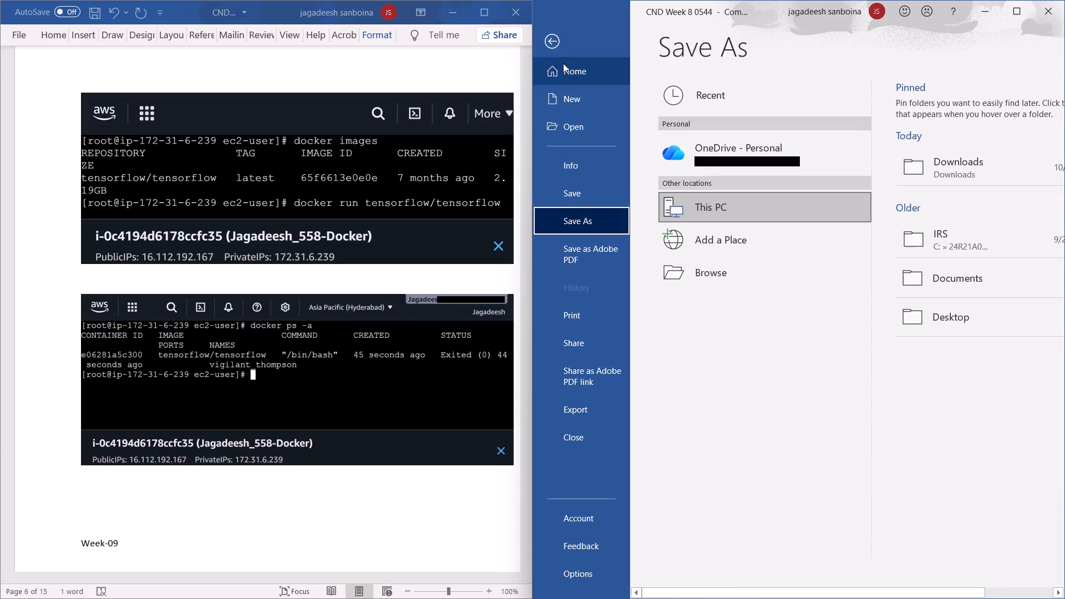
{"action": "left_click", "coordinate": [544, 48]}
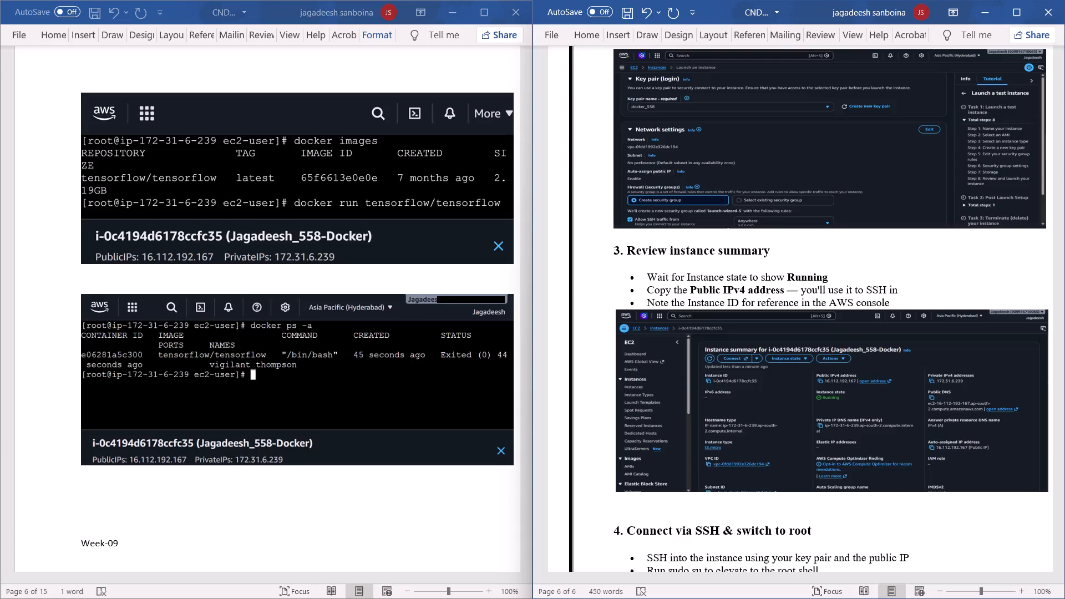
Replace the name in the NAME field of the Week 8 document's header table with the student's own first initial and name in capitals.
{"action": "scroll", "coordinate": [793, 146], "scroll_direction": "up", "scroll_amount": 20}
{"action": "scroll", "coordinate": [793, 146], "scroll_direction": "up", "scroll_amount": 3}
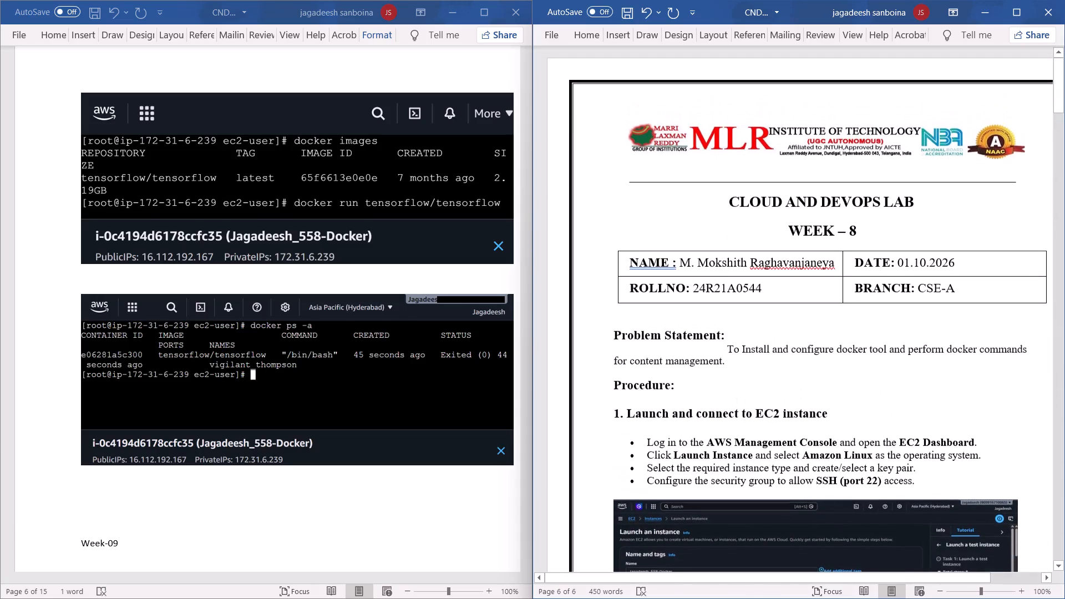
{"action": "left_click", "coordinate": [836, 267]}
{"action": "key", "text": "BackSpace"}
{"action": "key", "text": "BackSpace"}
{"action": "key", "text": "BackSpace"}
{"action": "key", "text": "BackSpace"}
{"action": "key", "text": "BackSpace"}
{"action": "key", "text": "BackSpace"}
{"action": "key", "text": "BackSpace"}
{"action": "key", "text": "BackSpace"}
{"action": "key", "text": "BackSpace"}
{"action": "key", "text": "BackSpace"}
{"action": "key", "text": "BackSpace"}
{"action": "key", "text": "BackSpace"}
{"action": "key", "text": "BackSpace"}
{"action": "key", "text": "BackSpace"}
{"action": "key", "text": "BackSpace"}
{"action": "key", "text": "BackSpace"}
{"action": "key", "text": "BackSpace"}
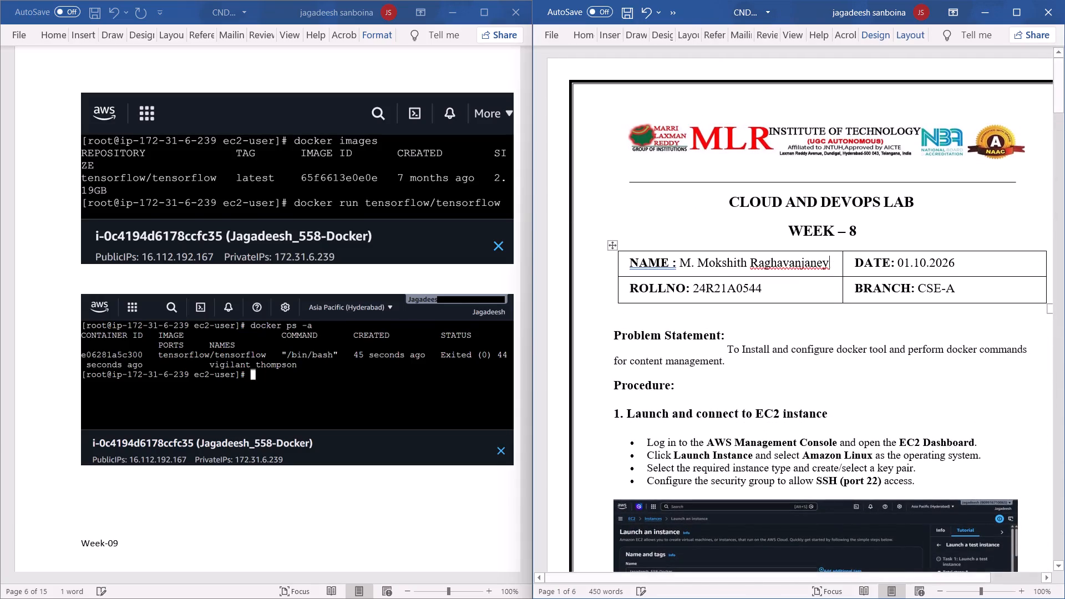
{"action": "key", "text": "BackSpace"}
{"action": "key", "text": "BackSpace"}
{"action": "key", "text": "BackSpace"}
{"action": "key", "text": "BackSpace"}
{"action": "key", "text": "BackSpace"}
{"action": "key", "text": "BackSpace"}
{"action": "key", "text": "BackSpace"}
{"action": "key", "text": "BackSpace"}
{"action": "key", "text": "BackSpace"}
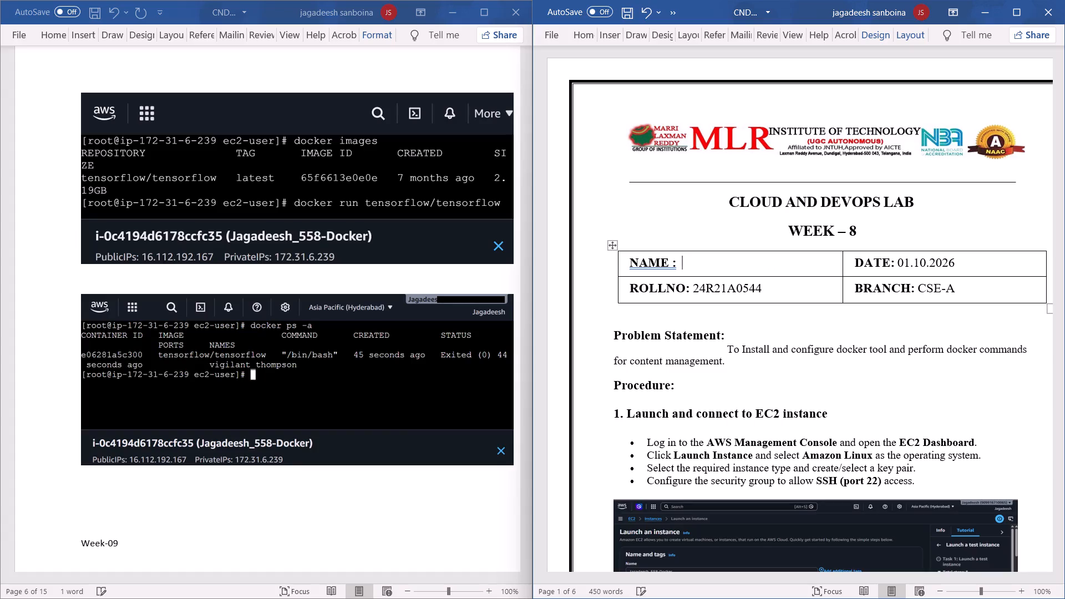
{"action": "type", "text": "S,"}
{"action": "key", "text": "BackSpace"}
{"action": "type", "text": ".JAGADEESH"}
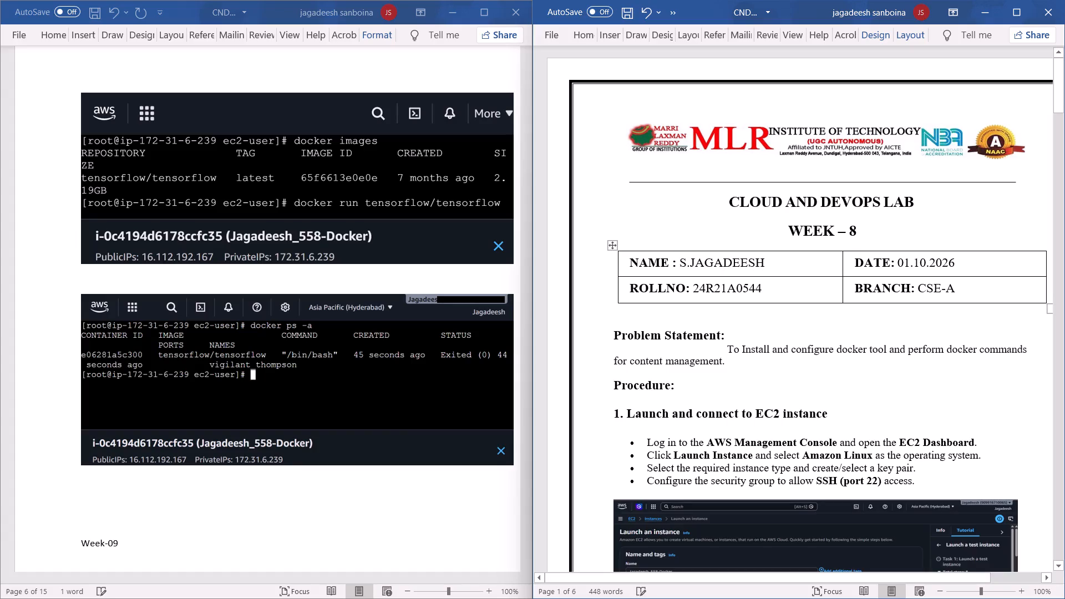
Change the last two digits of the ROLLNO entry in the header table to match the student's own roll number.
{"action": "left_click", "coordinate": [793, 292]}
{"action": "key", "text": "BackSpace"}
{"action": "key", "text": "BackSpace"}
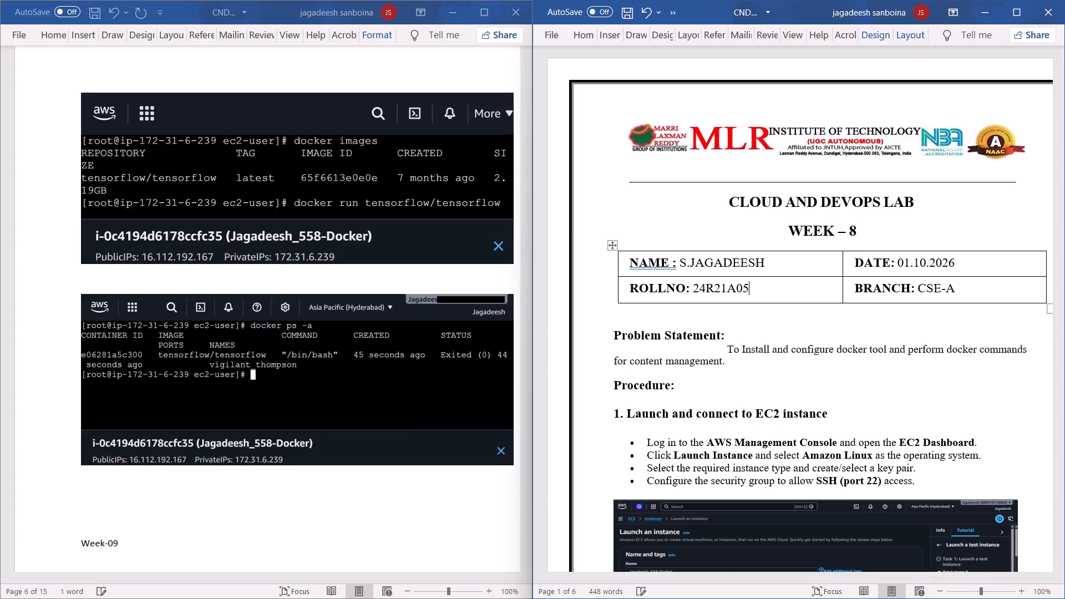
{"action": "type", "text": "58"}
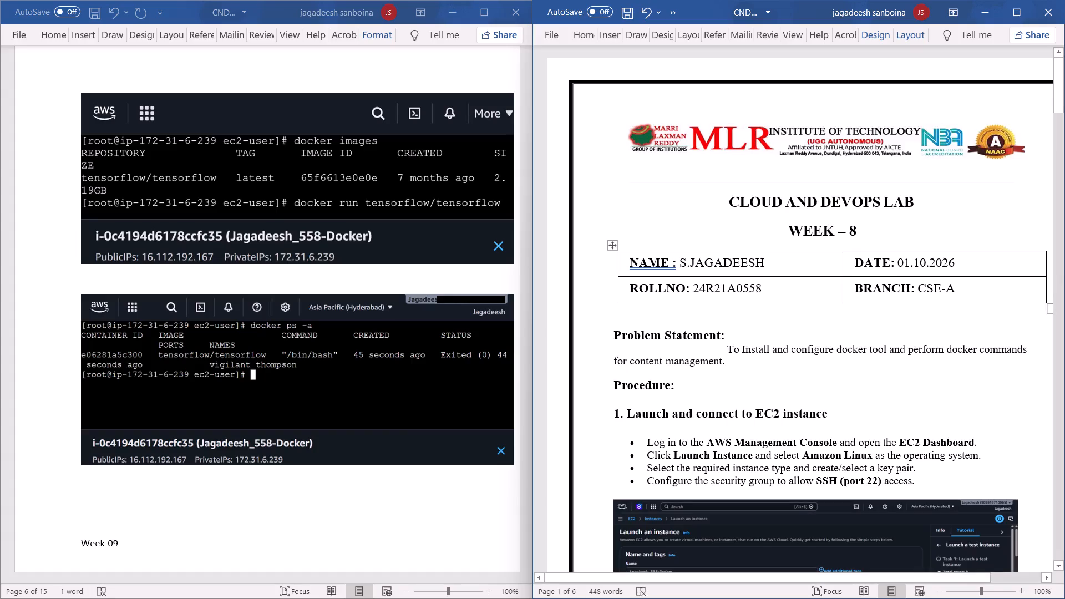
Save the Week 8 document as a PDF named "CND Week 8 0558" in Downloads, and close the published PDF.
{"action": "scroll", "coordinate": [848, 398], "scroll_direction": "down", "scroll_amount": 20}
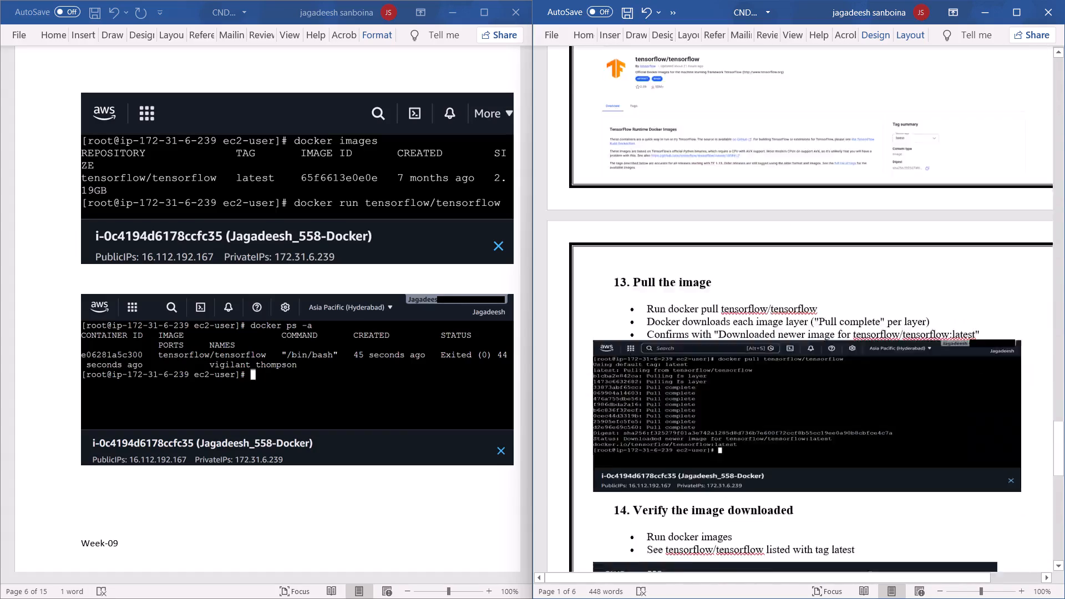
{"action": "scroll", "coordinate": [848, 398], "scroll_direction": "down", "scroll_amount": 1}
{"action": "scroll", "coordinate": [848, 398], "scroll_direction": "up", "scroll_amount": 11}
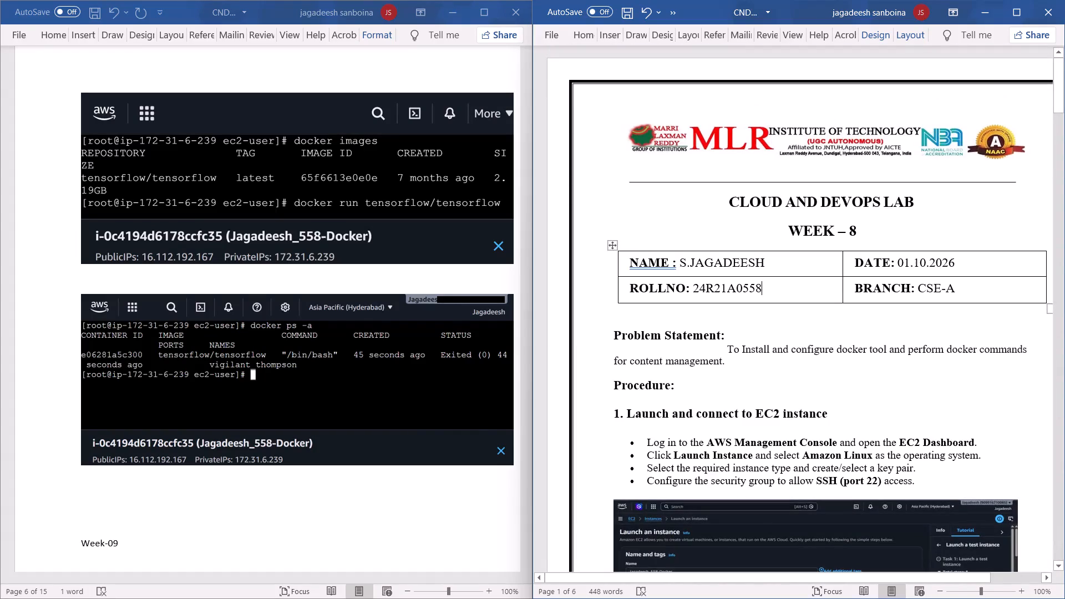
{"action": "left_click", "coordinate": [554, 35]}
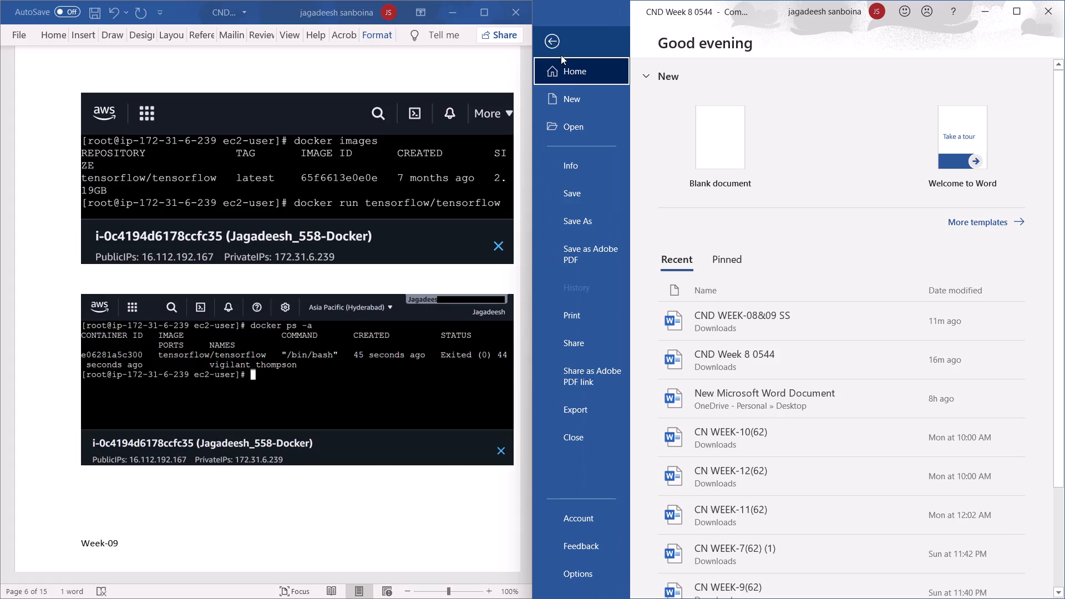
{"action": "left_click", "coordinate": [584, 212]}
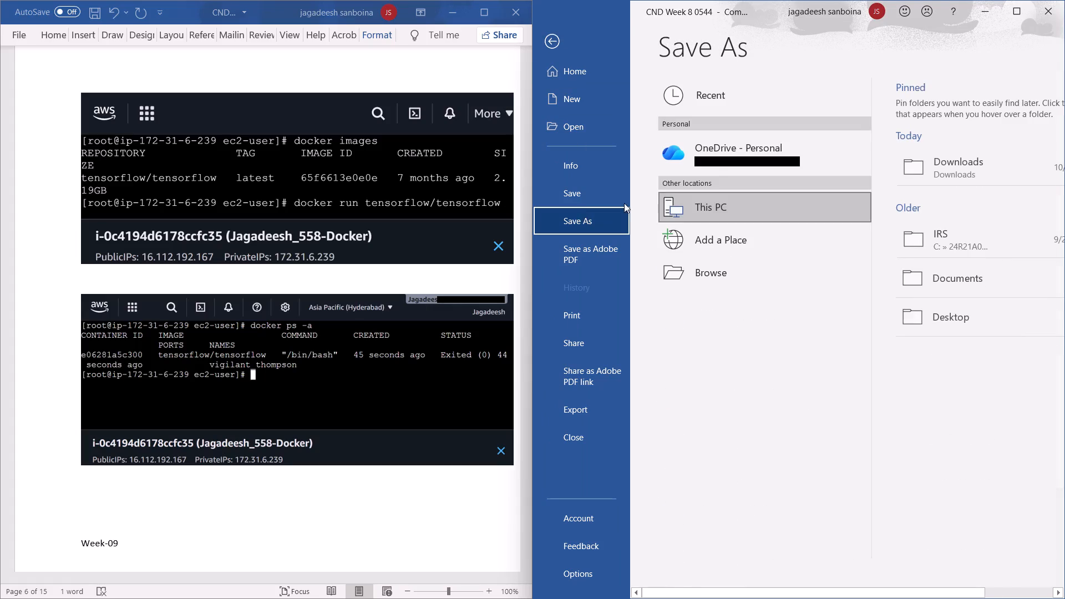
{"action": "left_click", "coordinate": [950, 164]}
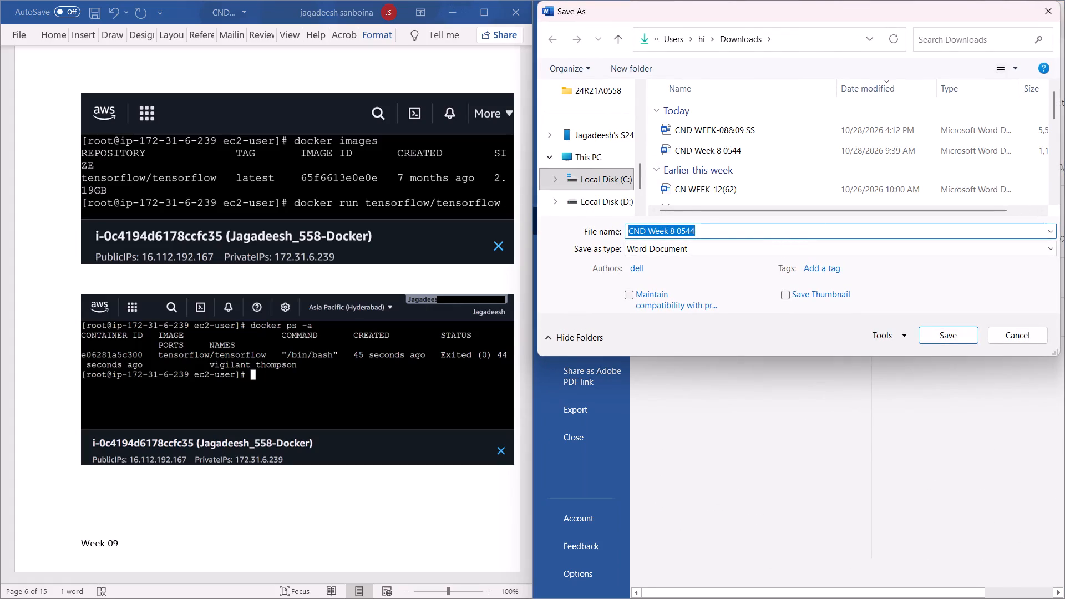
{"action": "left_click", "coordinate": [776, 232]}
{"action": "left_click", "coordinate": [776, 232]}
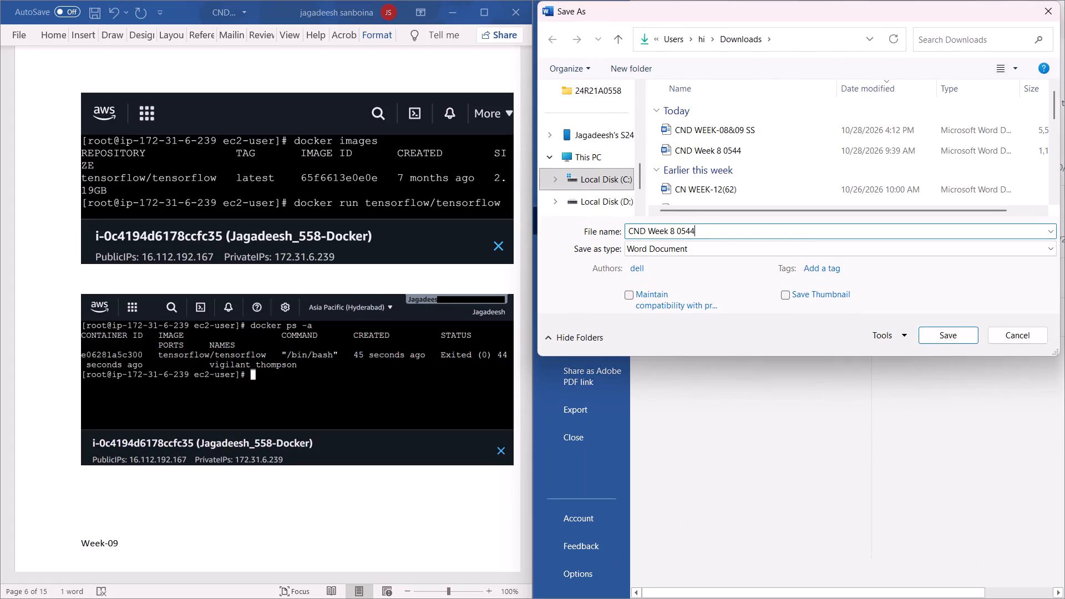
{"action": "key", "text": "BackSpace"}
{"action": "key", "text": "BackSpace"}
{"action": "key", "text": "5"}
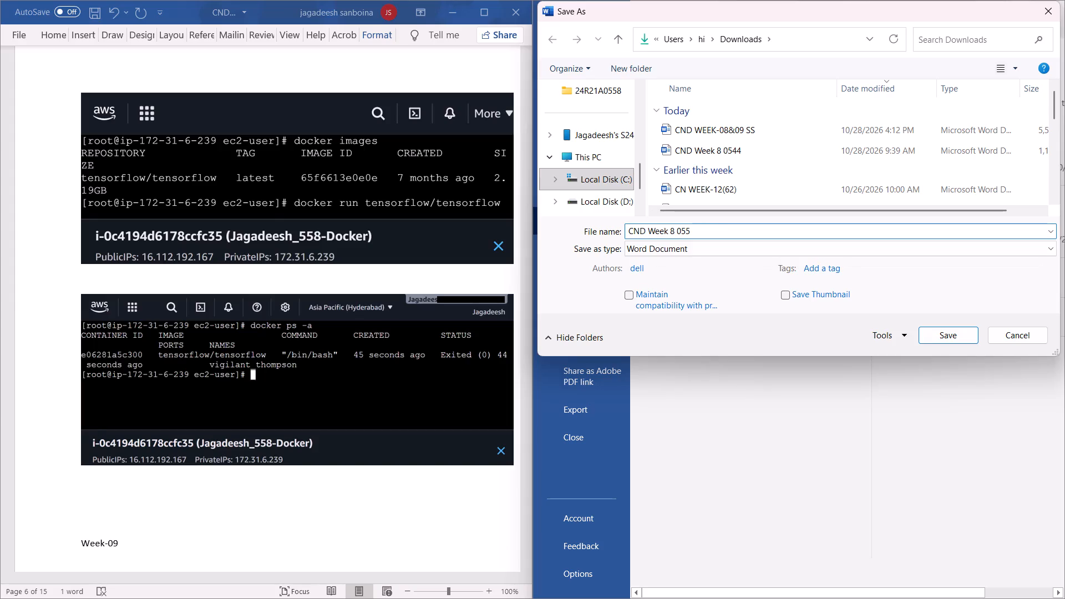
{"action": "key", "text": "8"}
{"action": "left_click", "coordinate": [768, 243]}
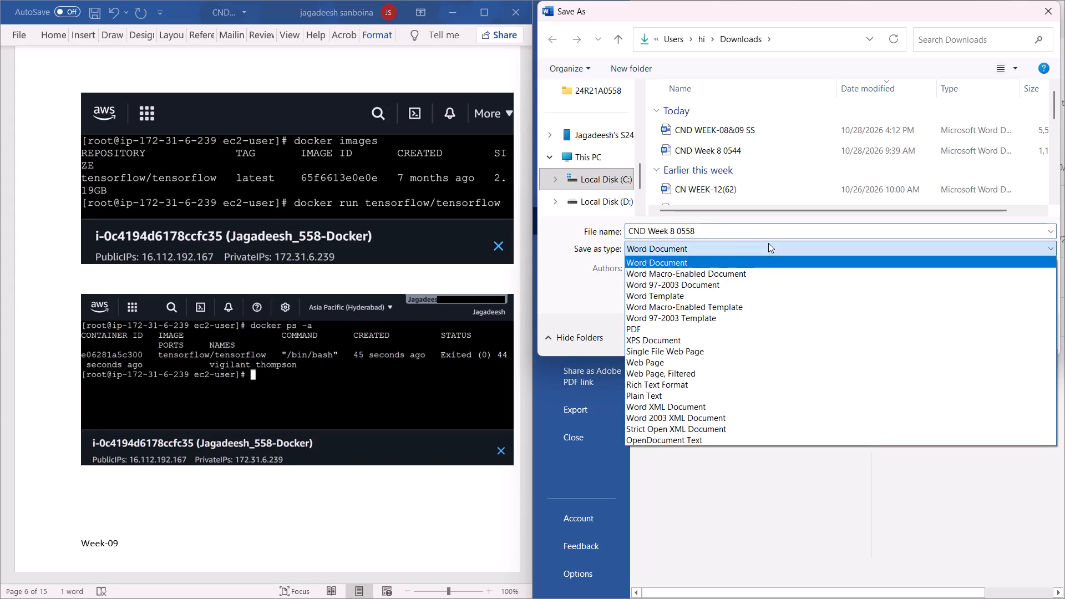
{"action": "left_click", "coordinate": [718, 327]}
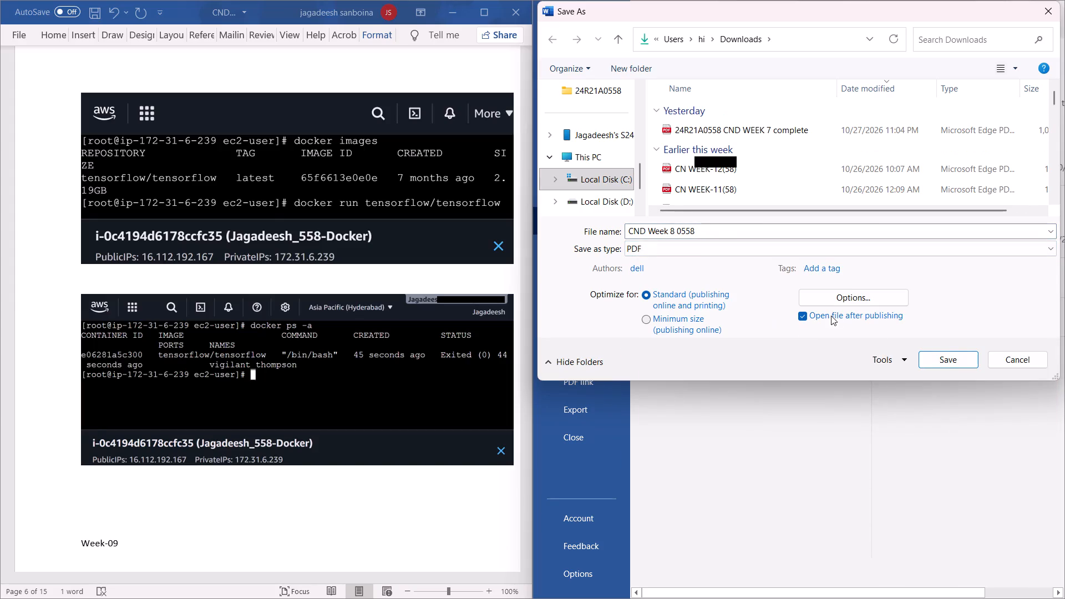
{"action": "left_click", "coordinate": [937, 357]}
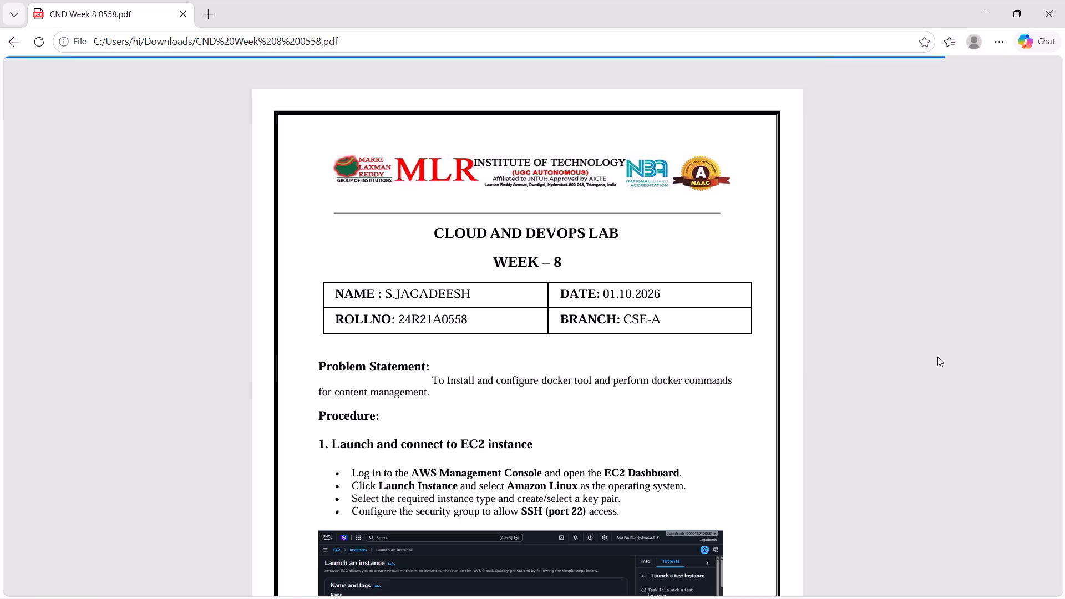
{"action": "left_click", "coordinate": [1055, 9]}
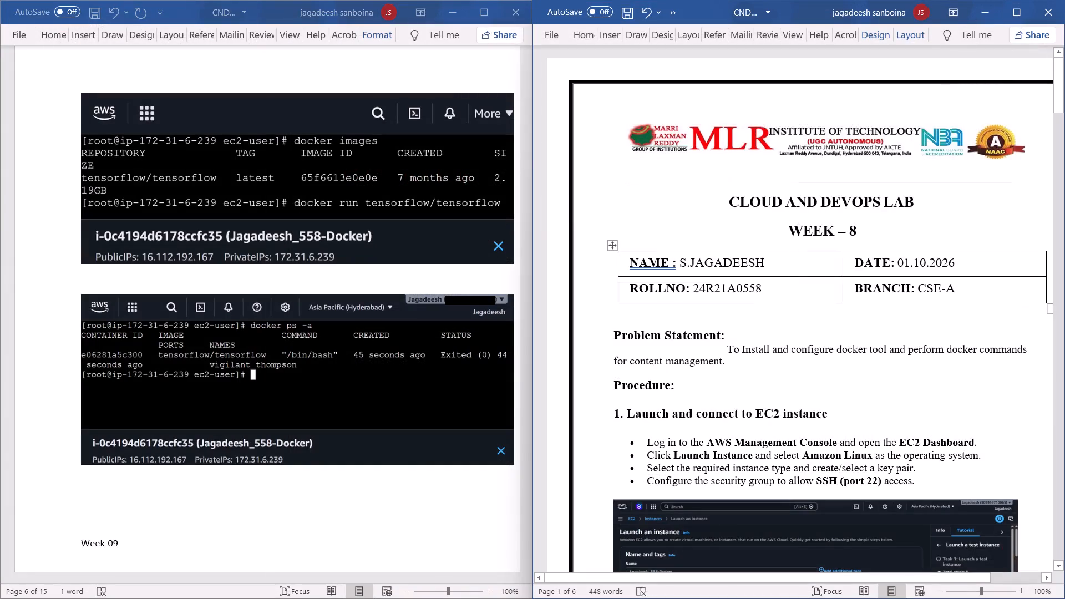
Close the "CND Week 8 0544" Word document without saving its changes.
{"action": "left_click", "coordinate": [1051, 11]}
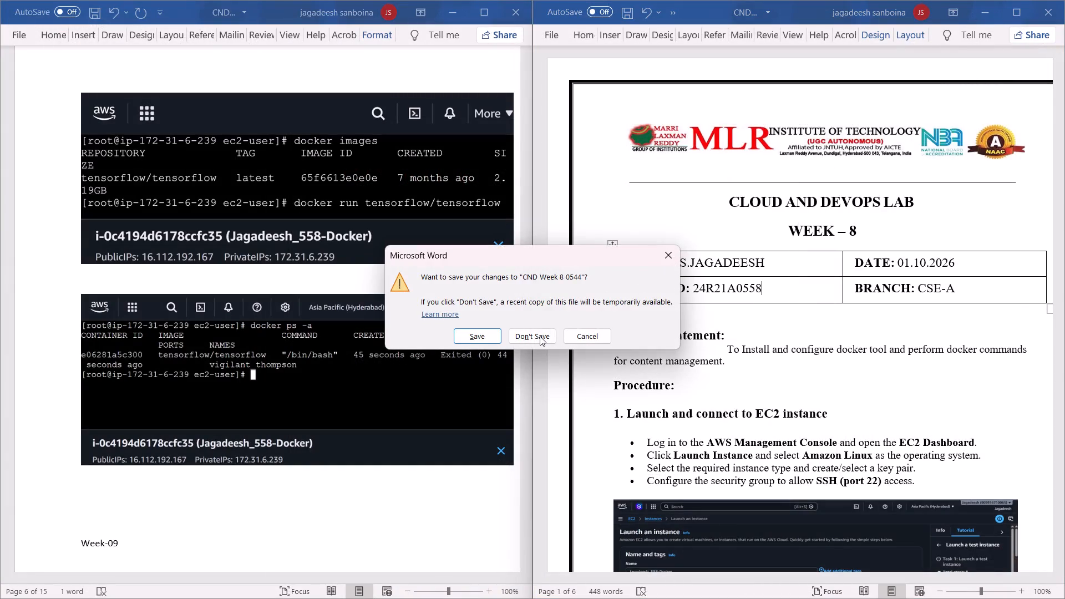
{"action": "left_click", "coordinate": [540, 336]}
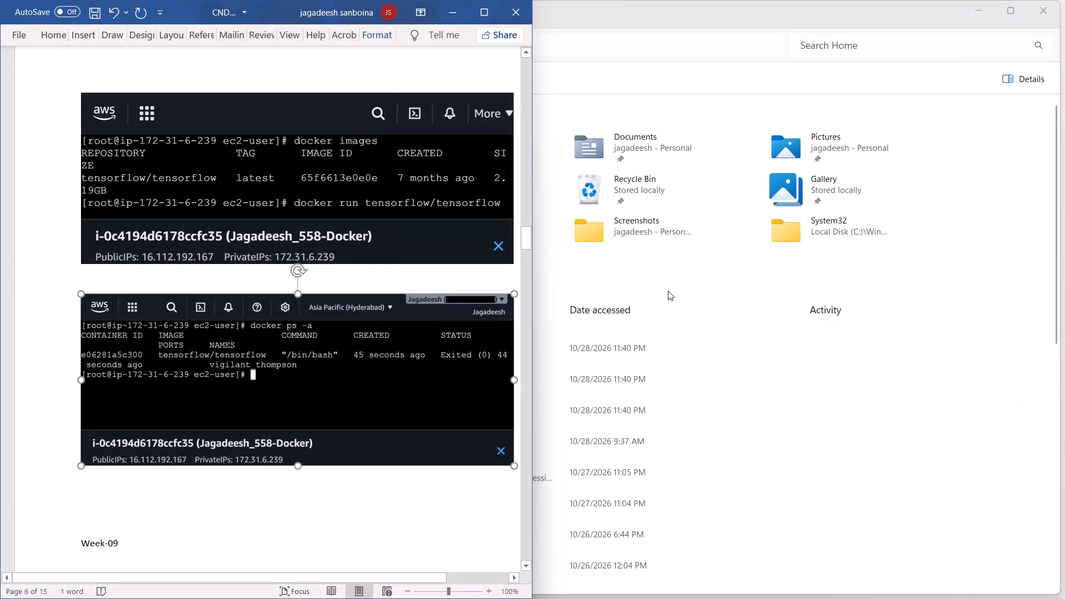
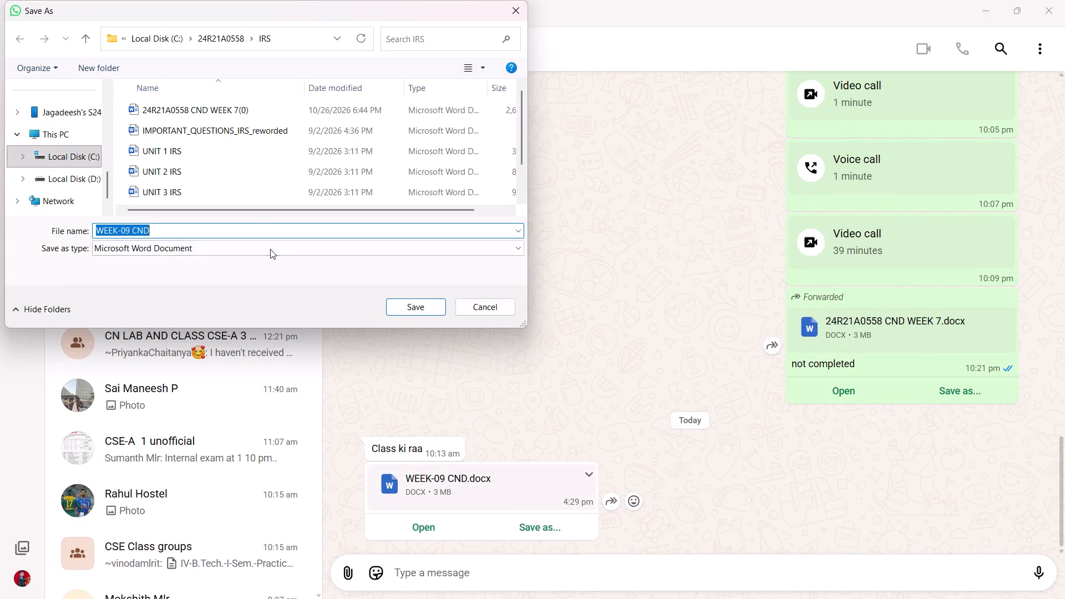
Append a space and 26 to the suggested file name "WEEK-09 CND" for the chat's Word document.
{"action": "left_click", "coordinate": [251, 227]}
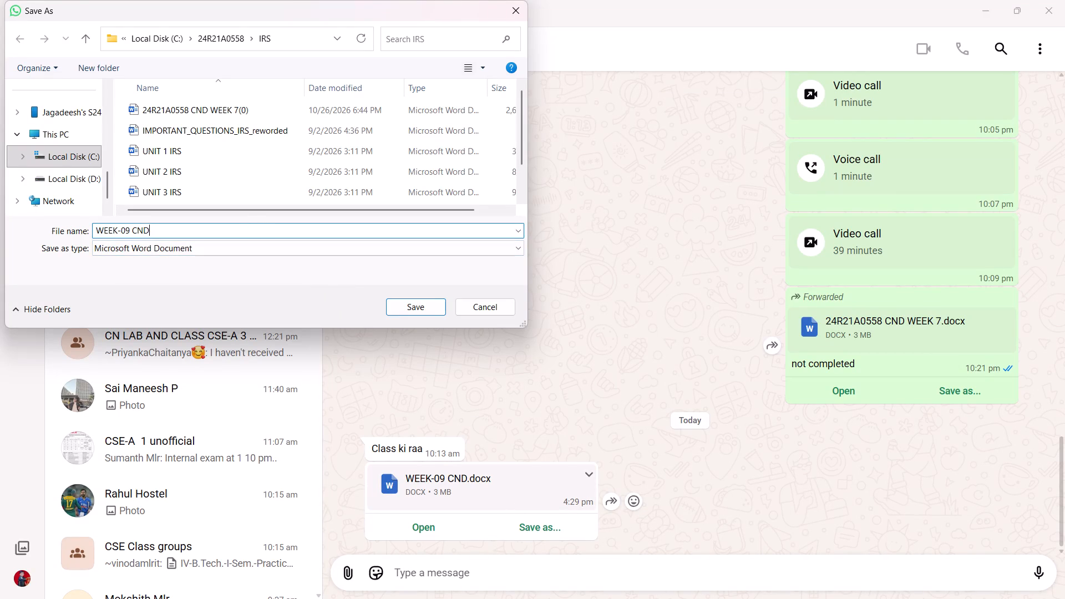
{"action": "key", "text": "space"}
{"action": "key", "text": "3"}
{"action": "key", "text": "BackSpace"}
{"action": "key", "text": "2"}
{"action": "key", "text": "6"}
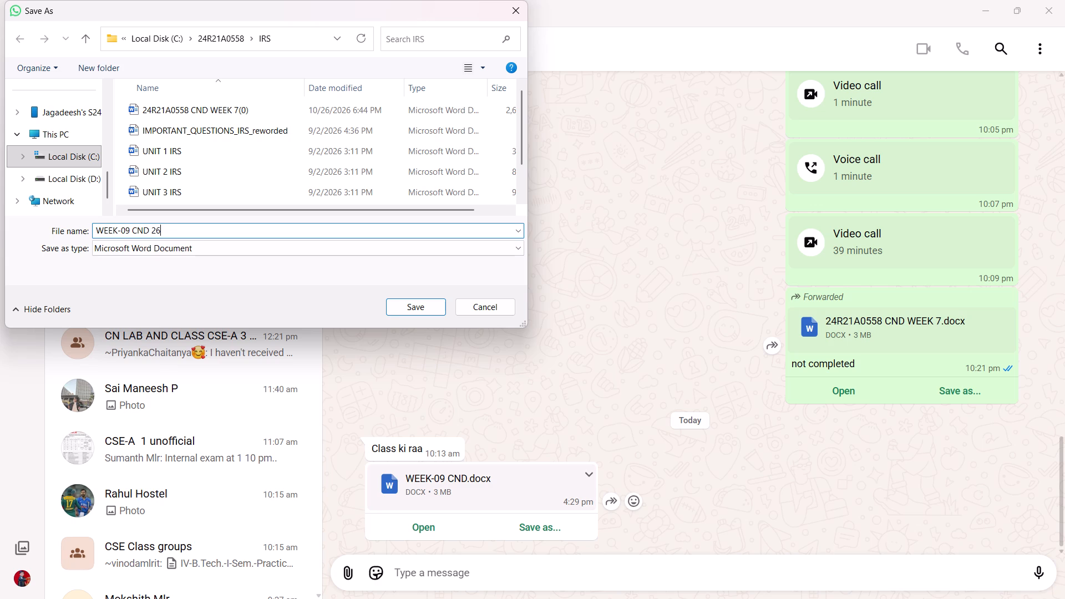
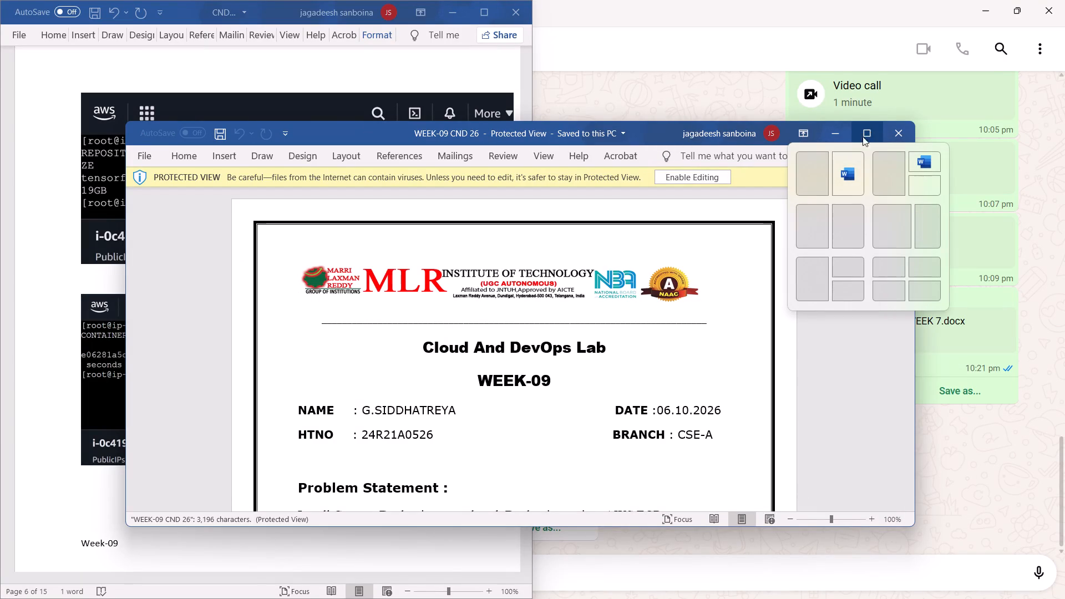
Tile the WEEK-09 CND 26 document side by side with the open CND screenshots document.
{"action": "left_click", "coordinate": [855, 154]}
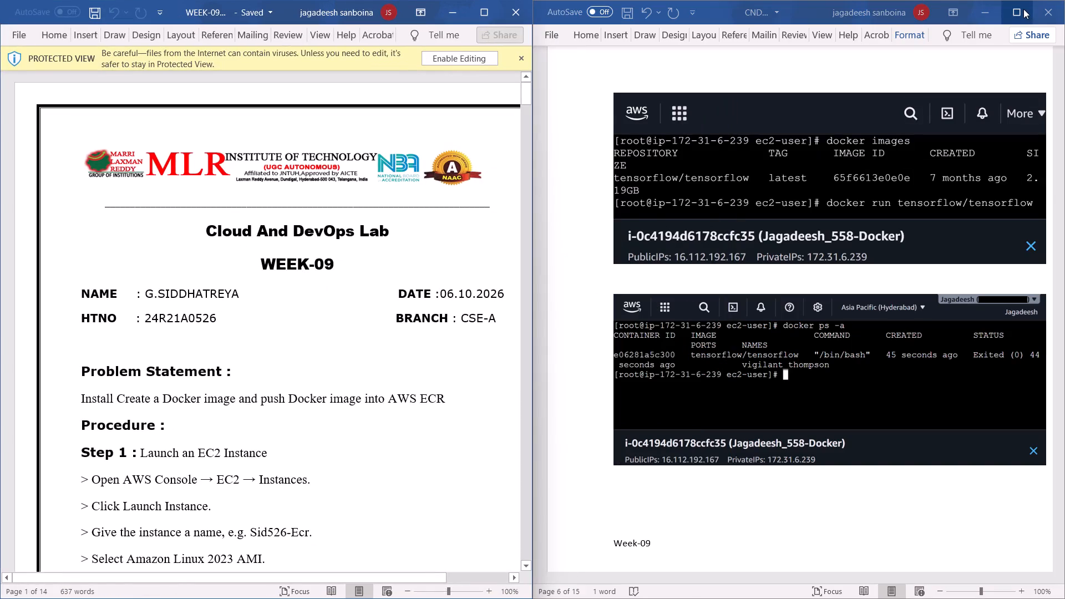
{"action": "left_click", "coordinate": [951, 50]}
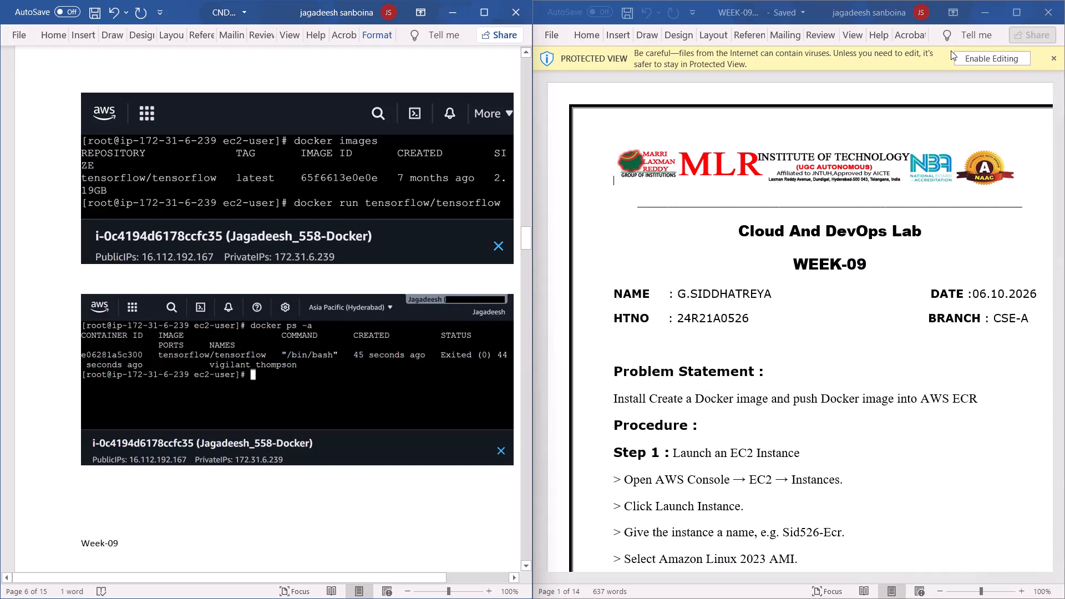
Copy the first Launch an instance screenshot, showing the 558-ECR instance name, from the Week-09 part of the CND document.
{"action": "scroll", "coordinate": [828, 380], "scroll_direction": "down", "scroll_amount": 1}
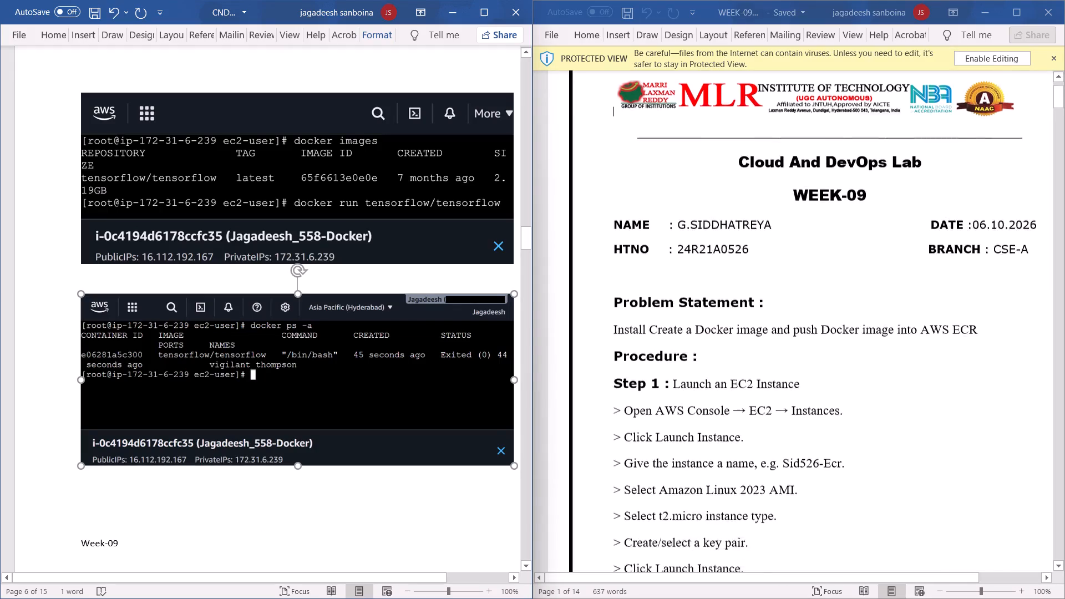
{"action": "scroll", "coordinate": [828, 380], "scroll_direction": "down", "scroll_amount": 4}
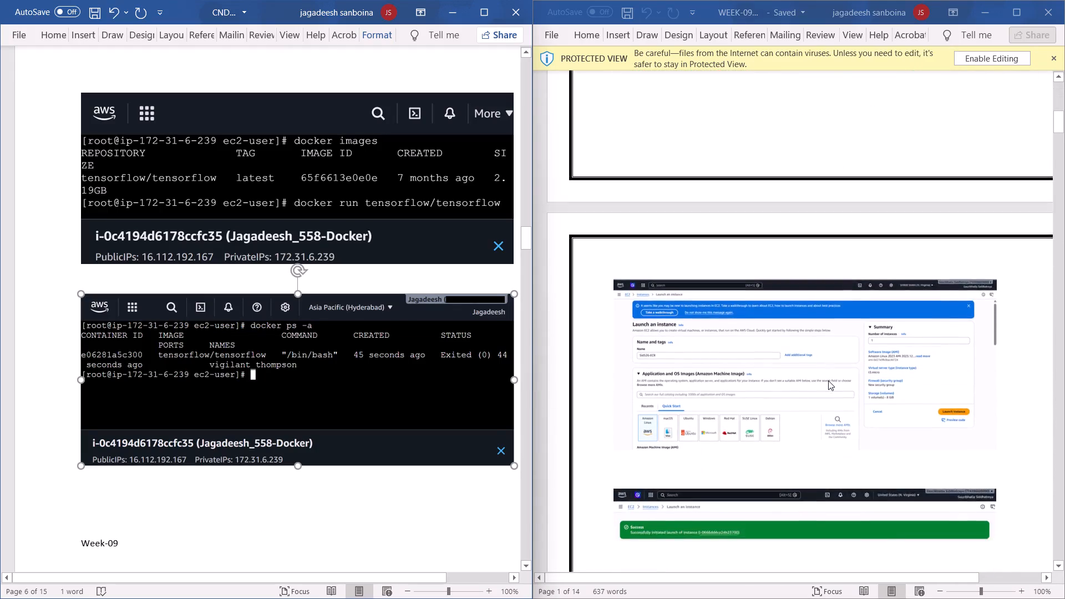
{"action": "scroll", "coordinate": [828, 380], "scroll_direction": "down", "scroll_amount": 1}
{"action": "scroll", "coordinate": [393, 265], "scroll_direction": "up", "scroll_amount": 18}
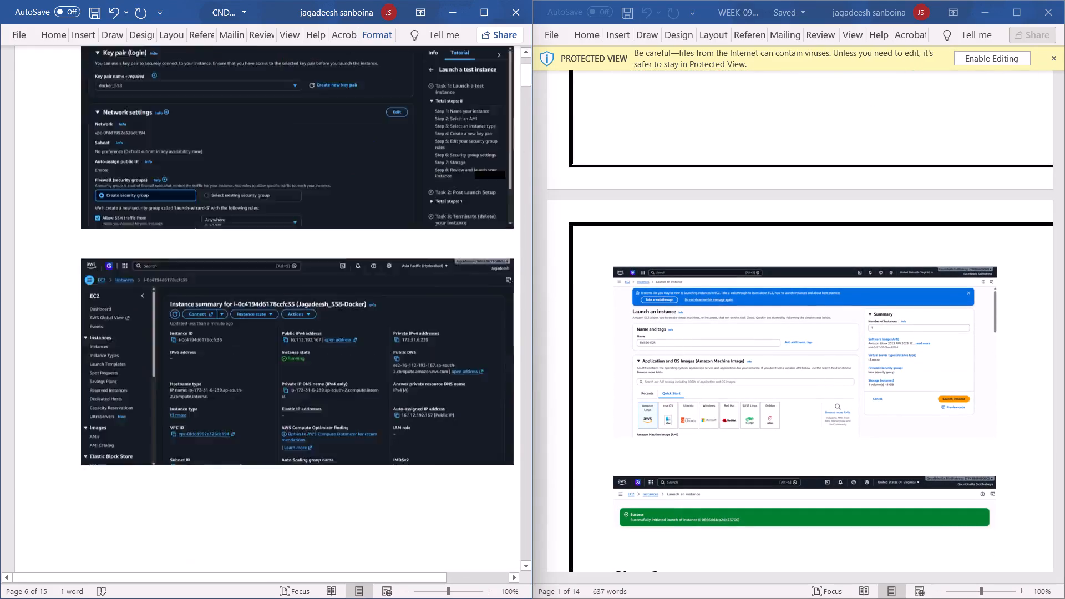
{"action": "scroll", "coordinate": [393, 265], "scroll_direction": "down", "scroll_amount": 10}
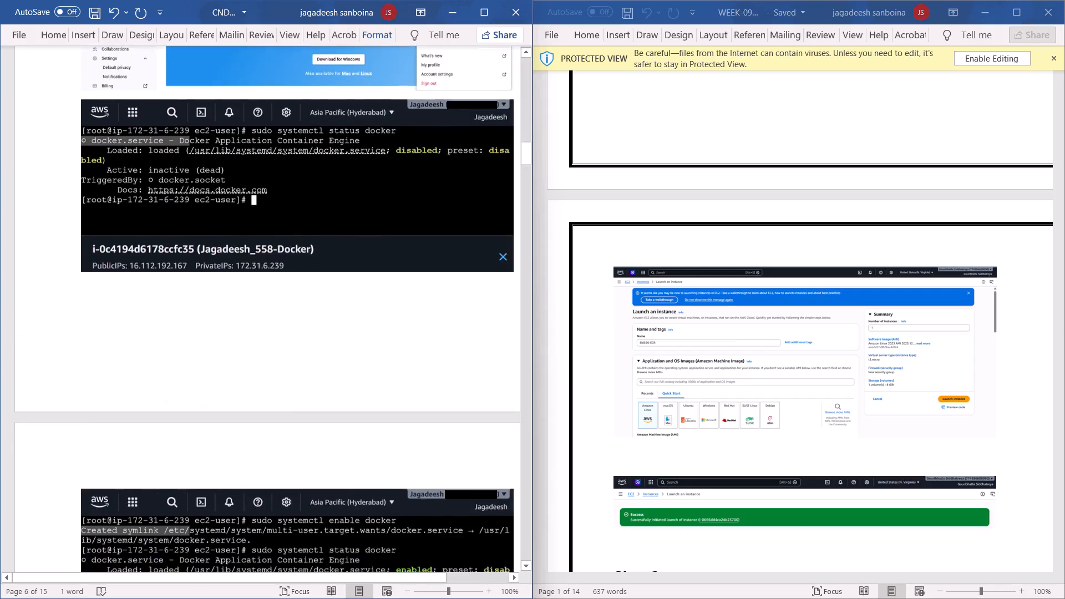
{"action": "scroll", "coordinate": [393, 265], "scroll_direction": "down", "scroll_amount": 4}
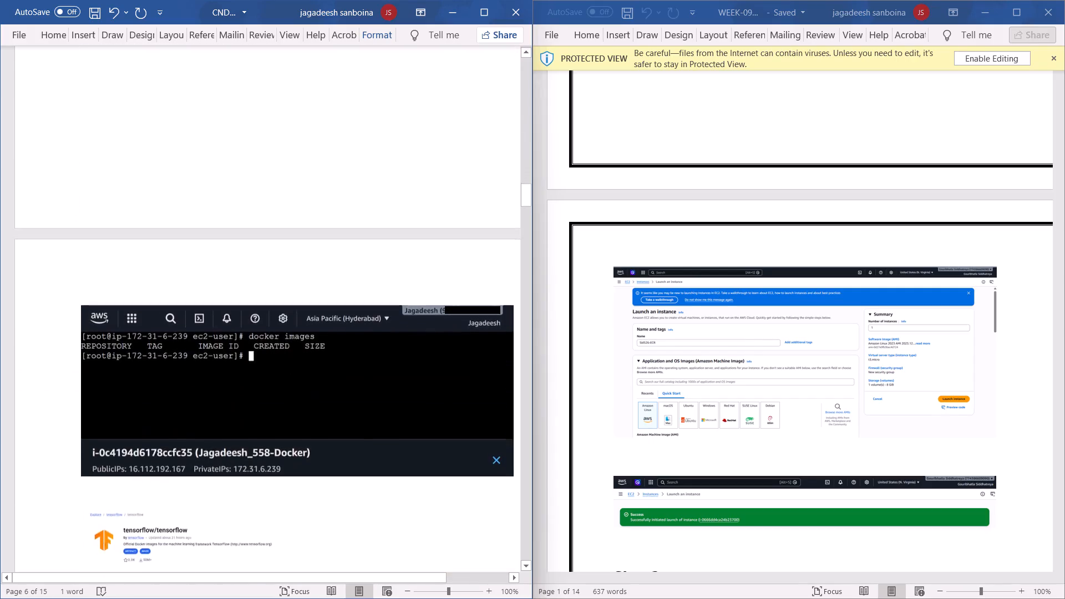
{"action": "scroll", "coordinate": [393, 265], "scroll_direction": "down", "scroll_amount": 4}
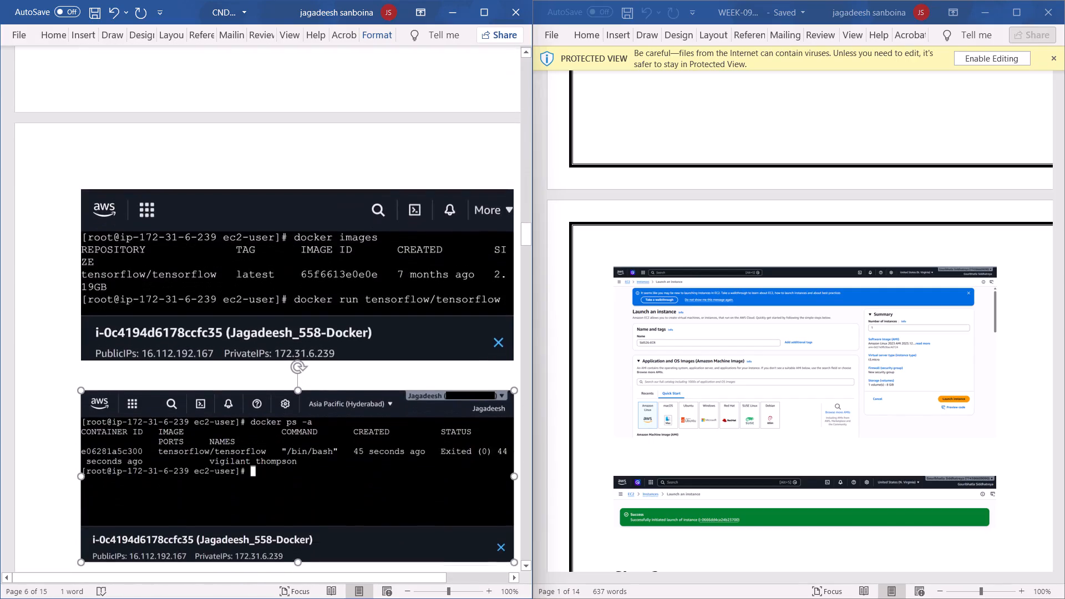
{"action": "scroll", "coordinate": [393, 265], "scroll_direction": "down", "scroll_amount": 4}
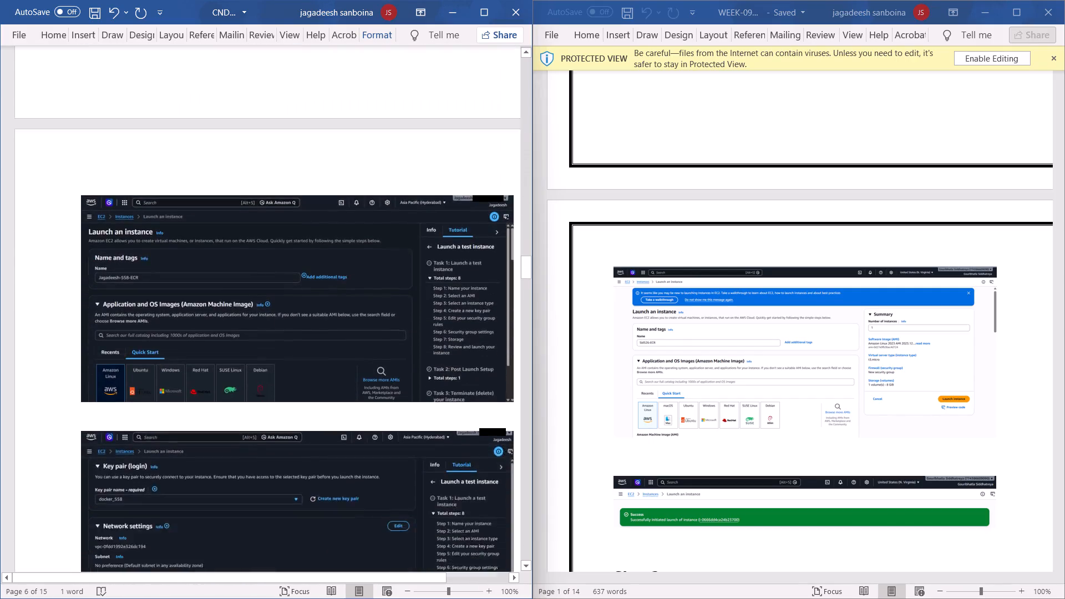
{"action": "scroll", "coordinate": [393, 265], "scroll_direction": "down", "scroll_amount": 1}
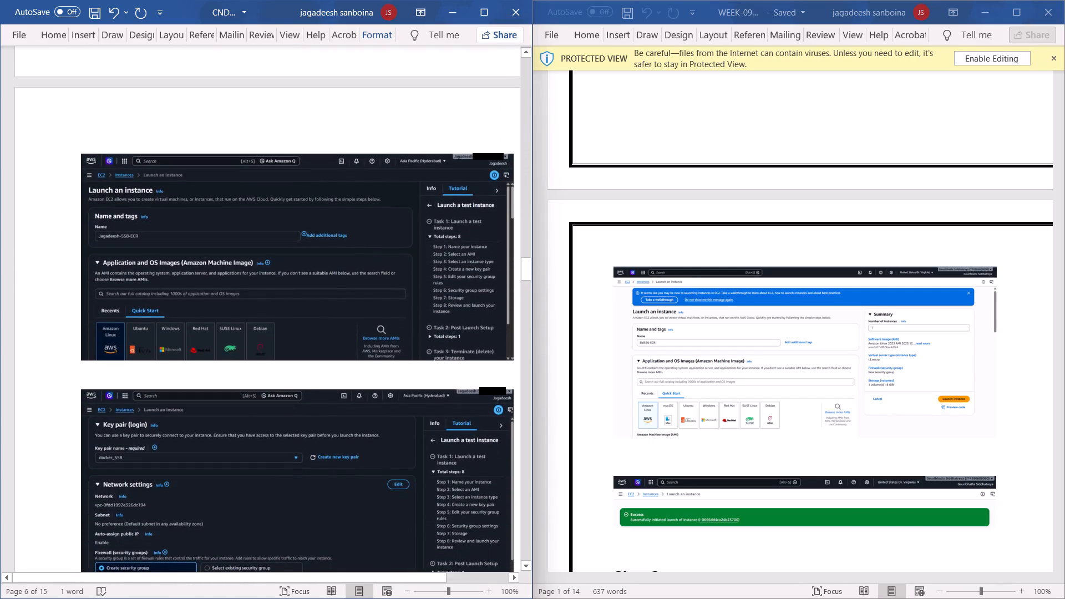
{"action": "left_click", "coordinate": [393, 265]}
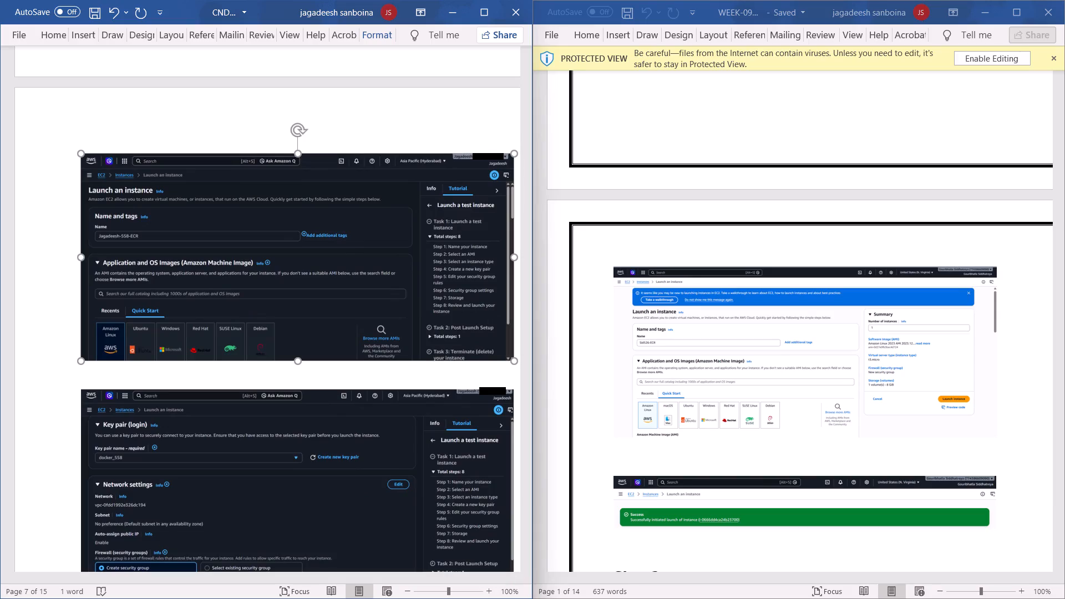
{"action": "key", "text": "ctrl+c"}
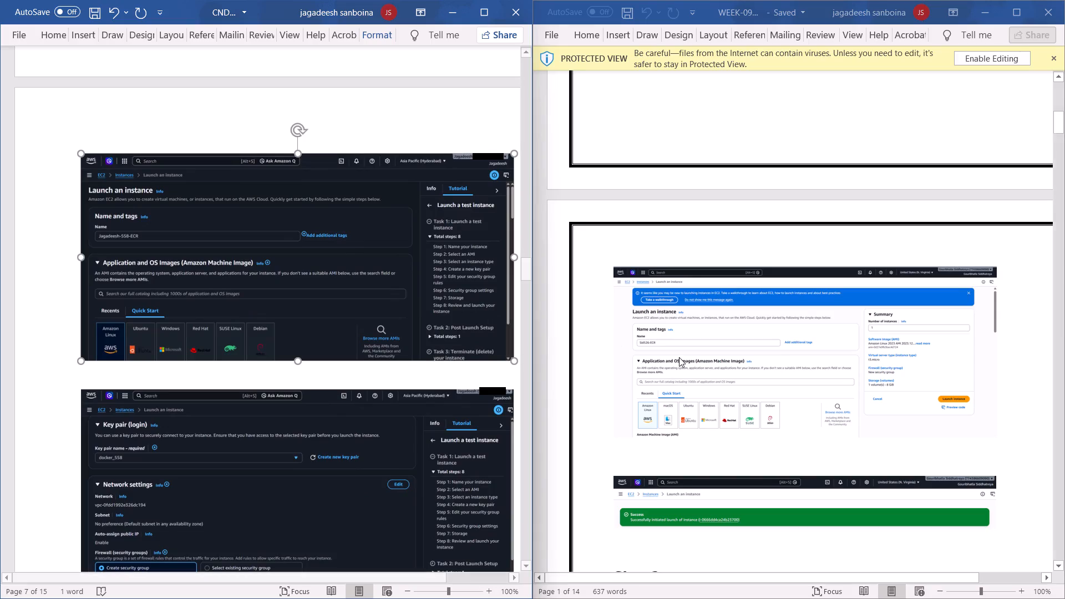
Enable editing in the protected WEEK-09 CND 26 document.
{"action": "double_click", "coordinate": [688, 354]}
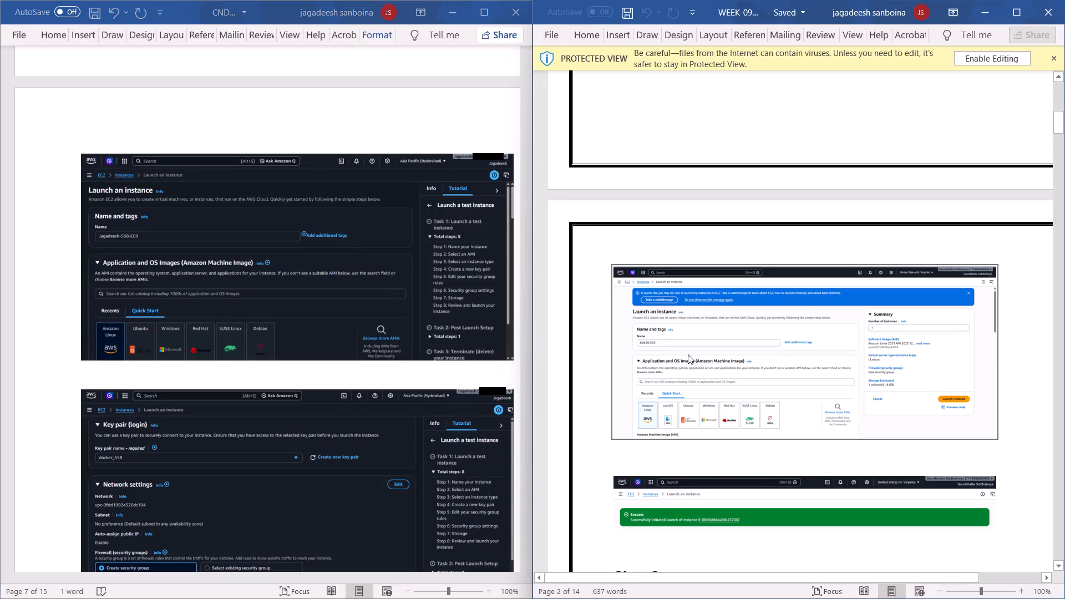
{"action": "left_click", "coordinate": [1007, 13]}
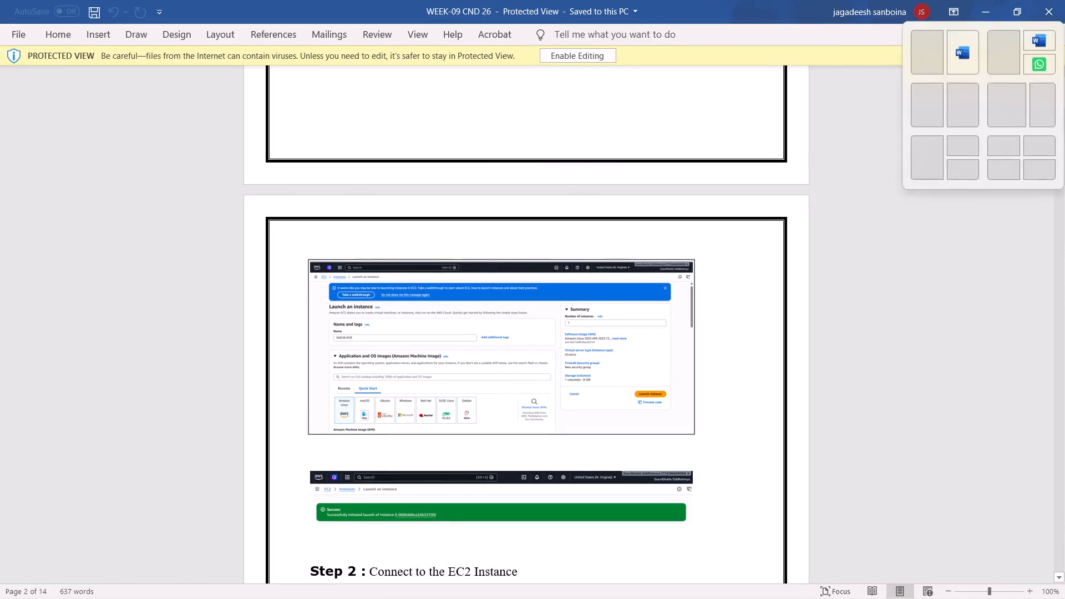
{"action": "left_click", "coordinate": [554, 53]}
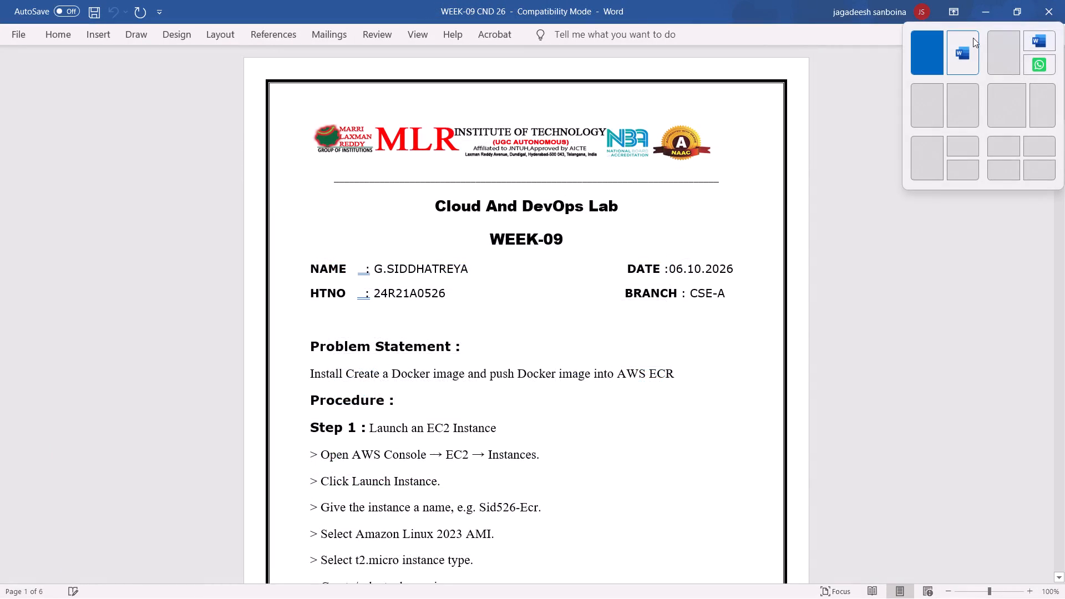
Tile the editable WEEK-09 CND 26 document side by side with the CND screenshots document again.
{"action": "left_click", "coordinate": [940, 47]}
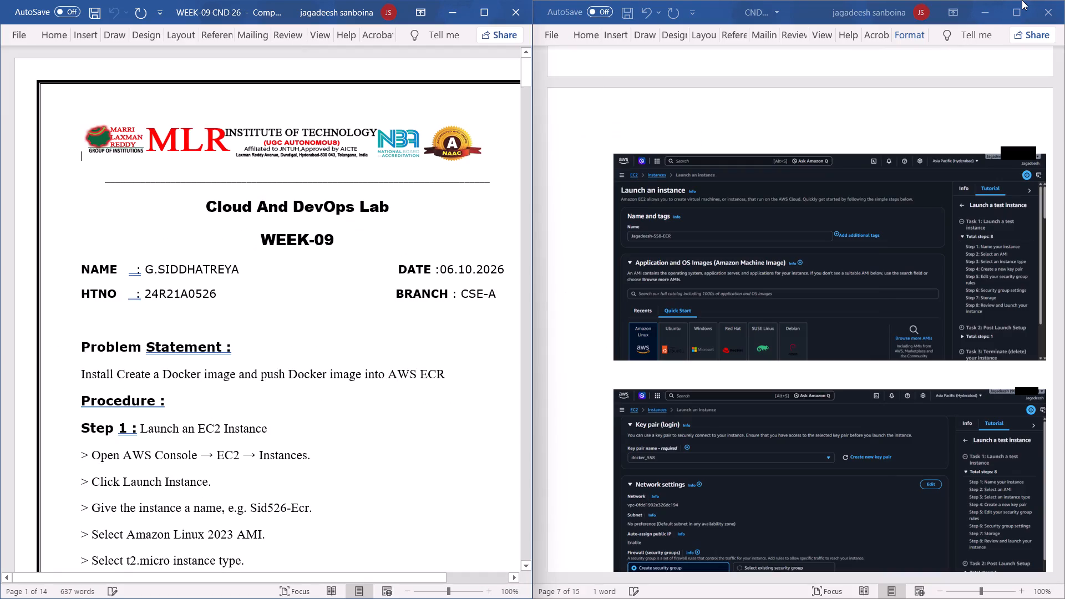
{"action": "left_click", "coordinate": [962, 49]}
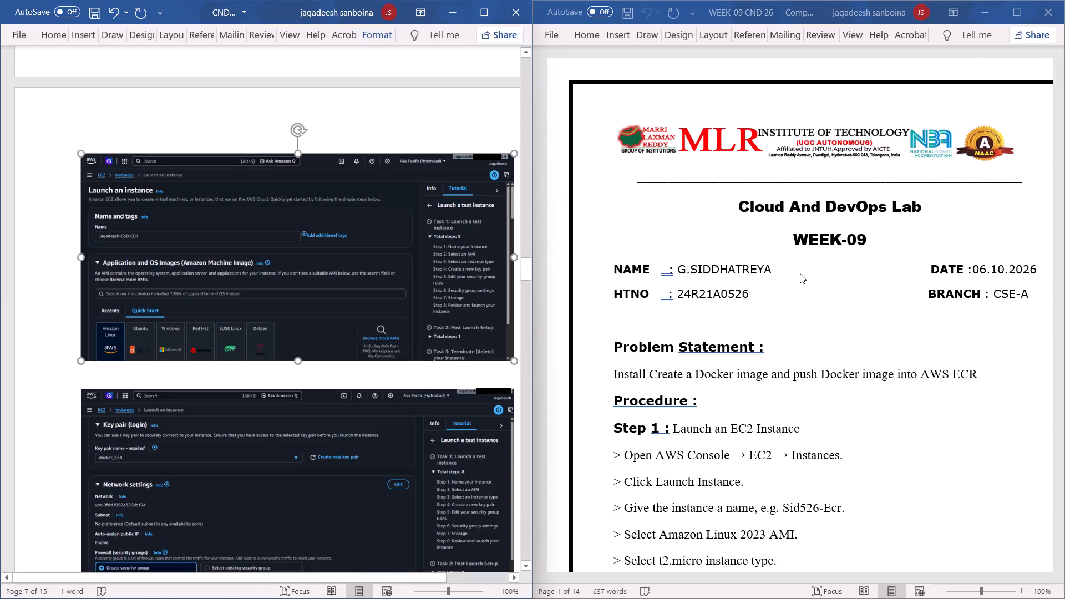
Replace the name on the NAME line of the Week 9 cover details with the student's own name in capitals.
{"action": "left_click", "coordinate": [773, 268]}
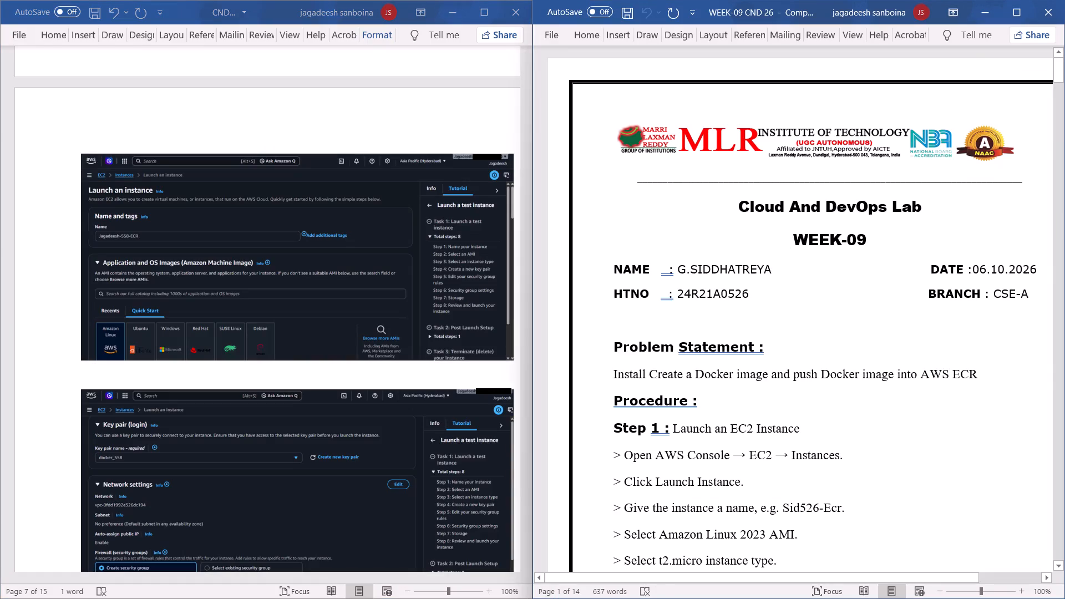
{"action": "left_click", "coordinate": [773, 268]}
{"action": "key", "text": "BackSpace"}
{"action": "key", "text": "BackSpace"}
{"action": "key", "text": "BackSpace"}
{"action": "key", "text": "BackSpace"}
{"action": "key", "text": "BackSpace"}
{"action": "key", "text": "BackSpace"}
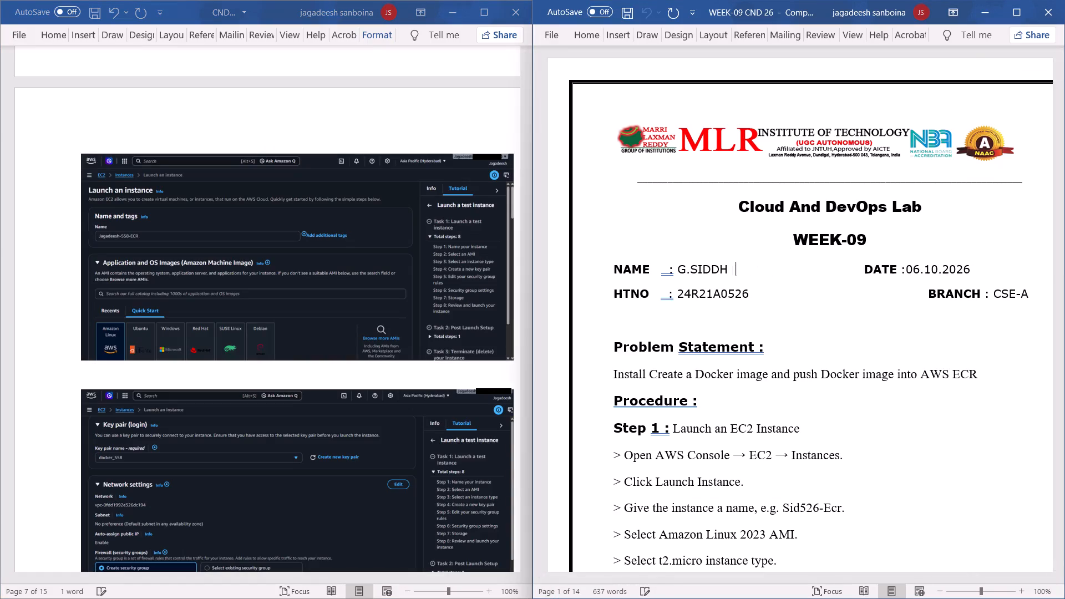
{"action": "key", "text": "BackSpace"}
{"action": "key", "text": "BackSpace"}
{"action": "key", "text": "BackSpace"}
{"action": "key", "text": "BackSpace"}
{"action": "key", "text": "BackSpace"}
{"action": "key", "text": "BackSpace"}
{"action": "key", "text": "BackSpace"}
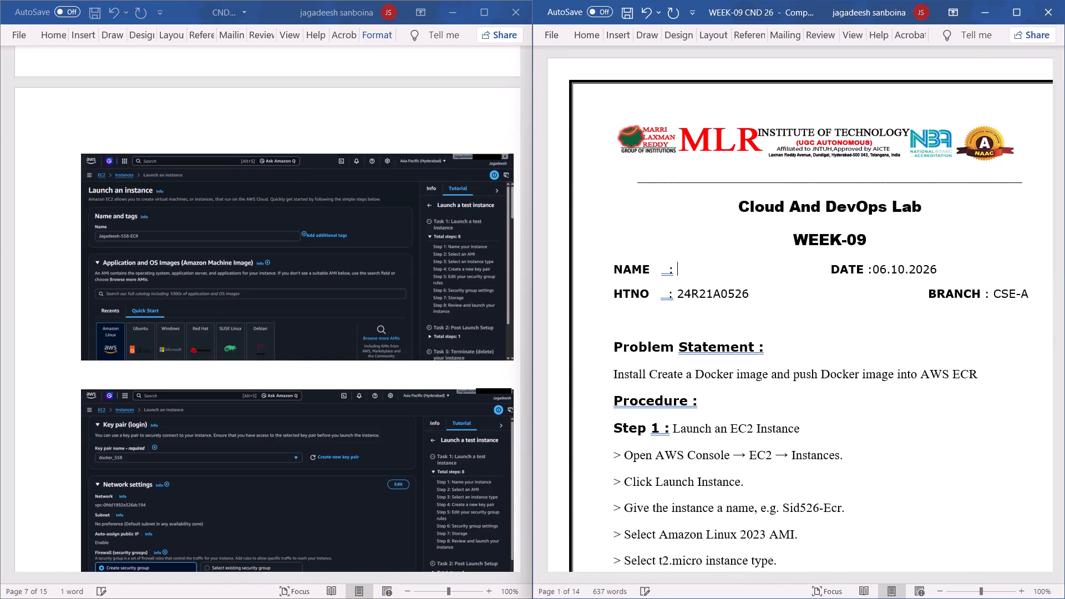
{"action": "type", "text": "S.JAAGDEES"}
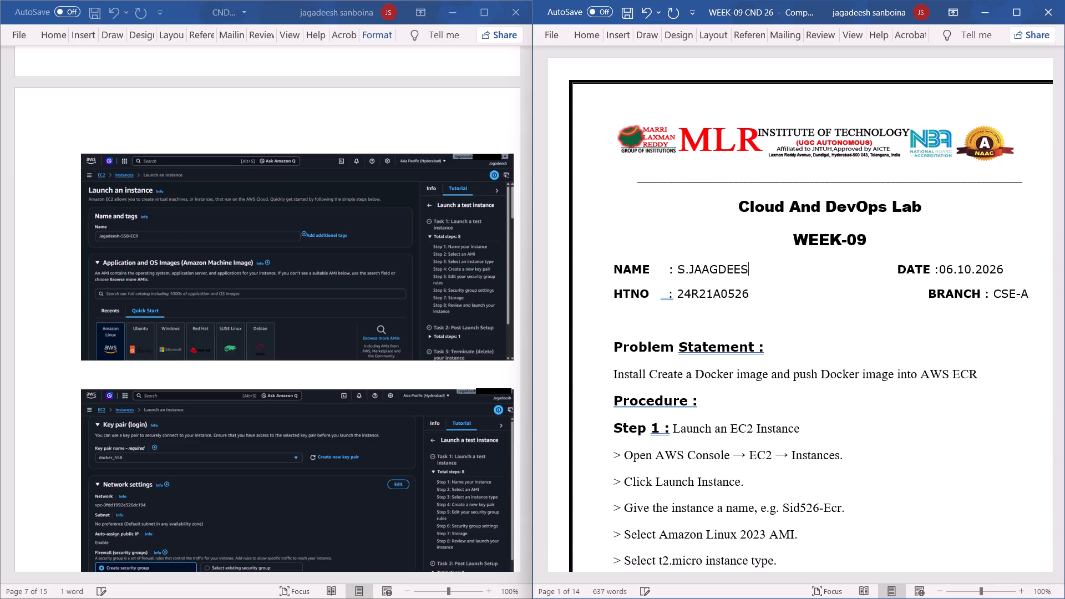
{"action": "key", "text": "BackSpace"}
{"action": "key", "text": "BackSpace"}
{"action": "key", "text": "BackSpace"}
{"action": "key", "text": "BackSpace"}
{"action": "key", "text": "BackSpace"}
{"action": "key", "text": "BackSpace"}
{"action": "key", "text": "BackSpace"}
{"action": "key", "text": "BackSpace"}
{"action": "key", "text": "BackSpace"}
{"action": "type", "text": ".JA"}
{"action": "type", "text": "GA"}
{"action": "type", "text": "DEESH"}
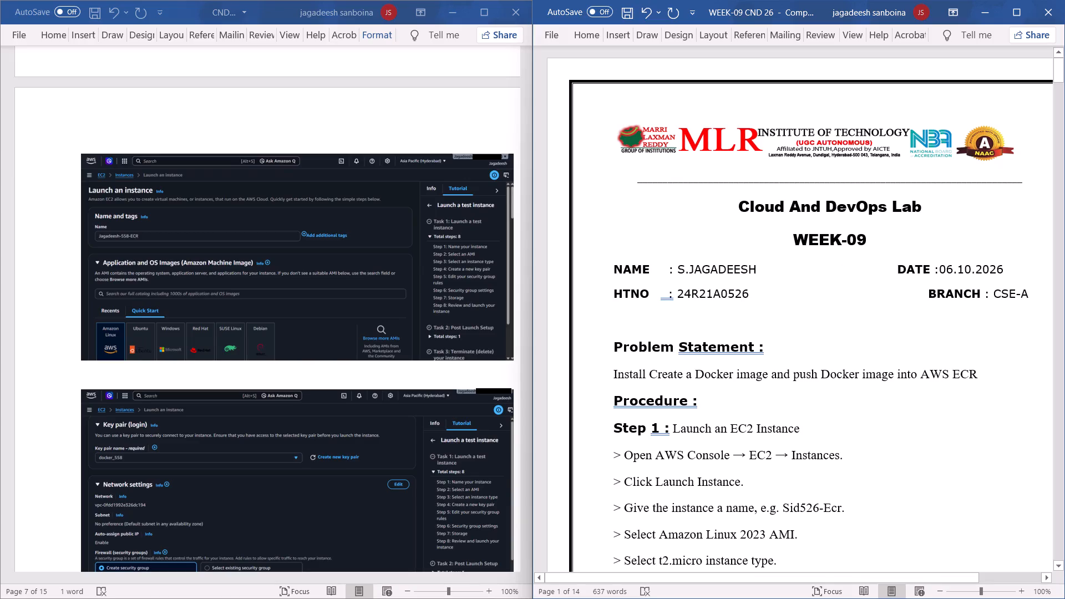
Insert spaces before DATE on the NAME line so that it aligns with BRANCH below.
{"action": "left_click", "coordinate": [757, 290]}
{"action": "left_click", "coordinate": [898, 273]}
{"action": "key", "text": "space"}
{"action": "key", "text": "space"}
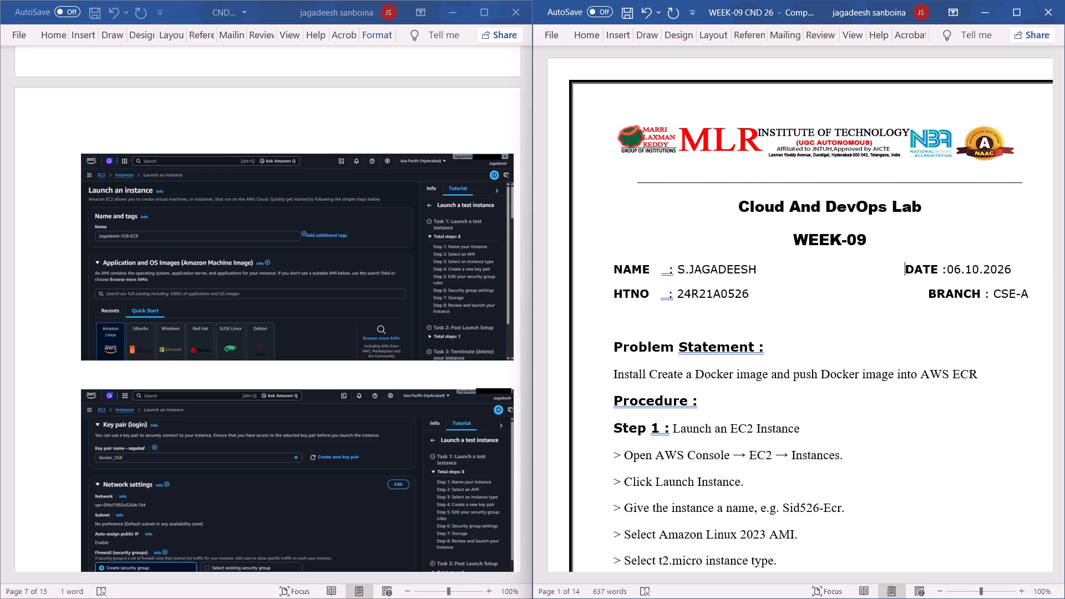
{"action": "key", "text": "space"}
{"action": "key", "text": "space"}
{"action": "key", "text": "space"}
{"action": "key", "text": "space"}
{"action": "key", "text": "space"}
{"action": "key", "text": "space"}
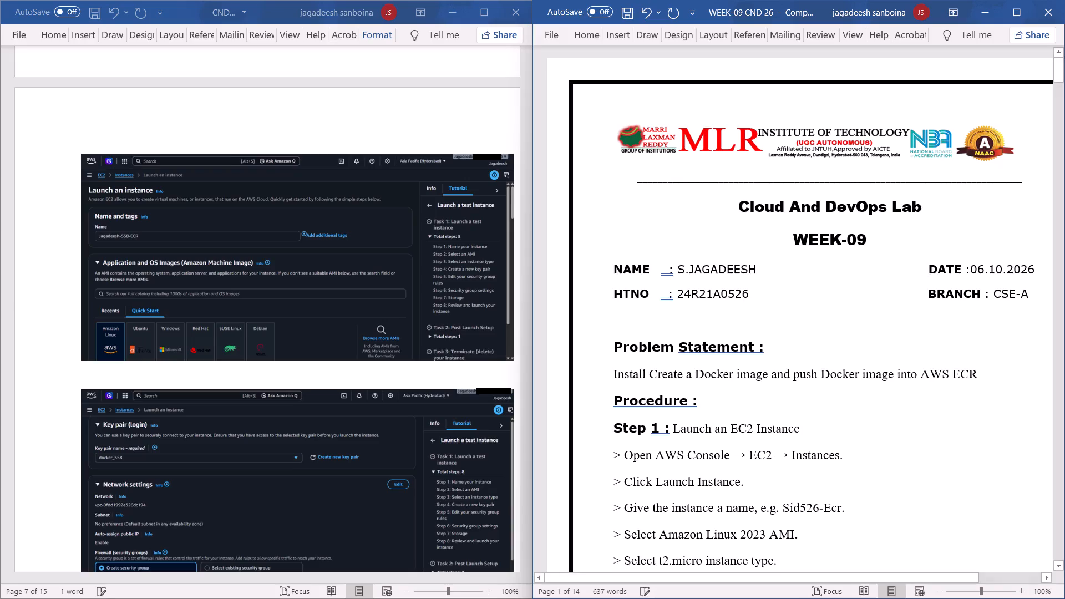
Change the last two digits of the number on the HTNO line to 58.
{"action": "left_click", "coordinate": [747, 295]}
{"action": "key", "text": "BackSpace"}
{"action": "key", "text": "BackSpace"}
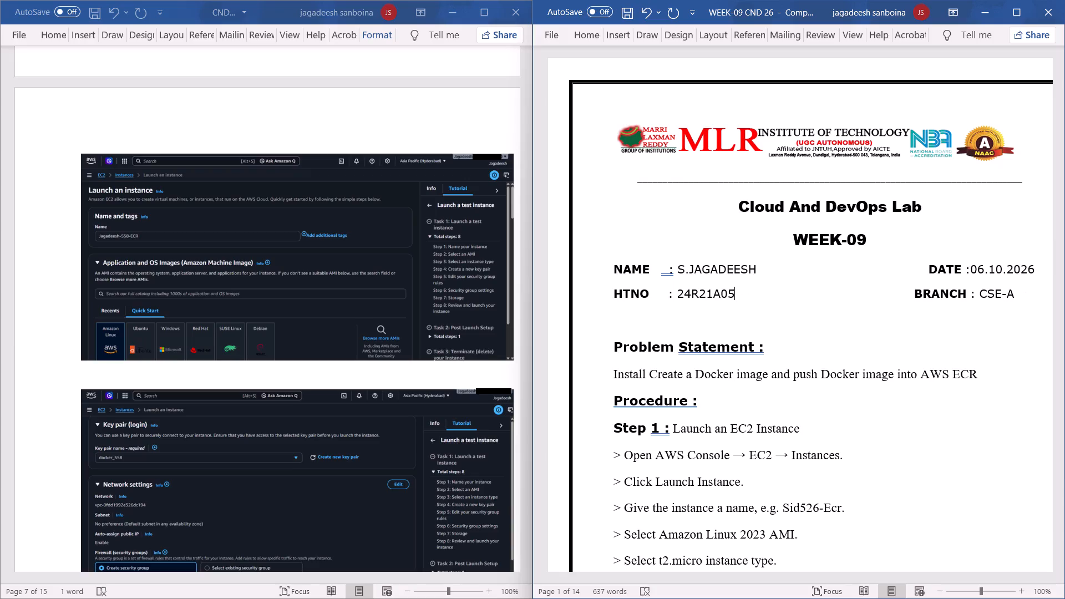
{"action": "type", "text": "58"}
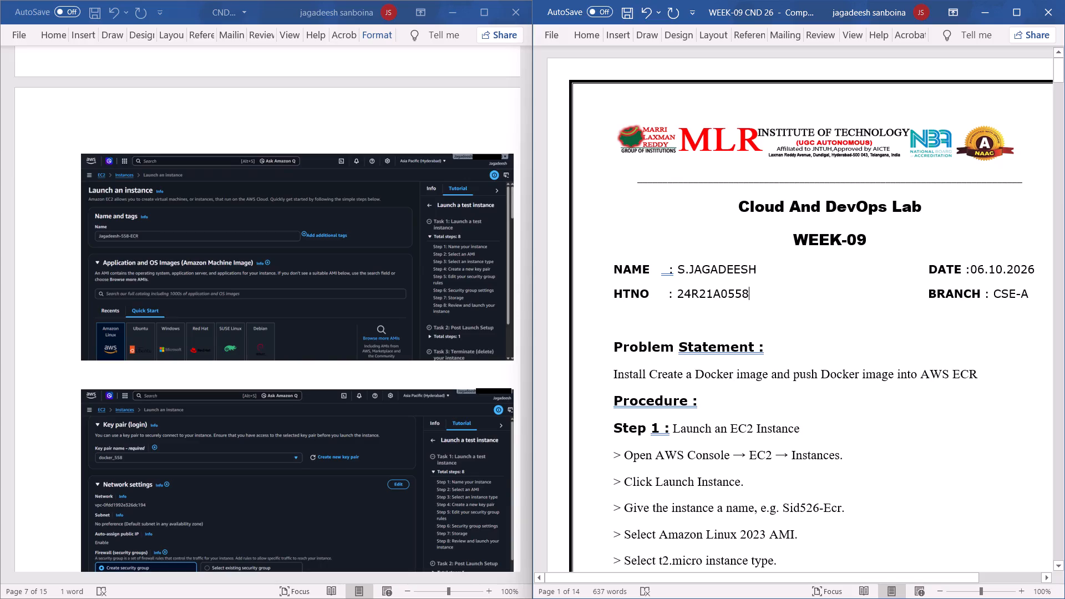
Change the day in the Week 9 DATE field to 08.
{"action": "scroll", "coordinate": [756, 346], "scroll_direction": "down", "scroll_amount": 3}
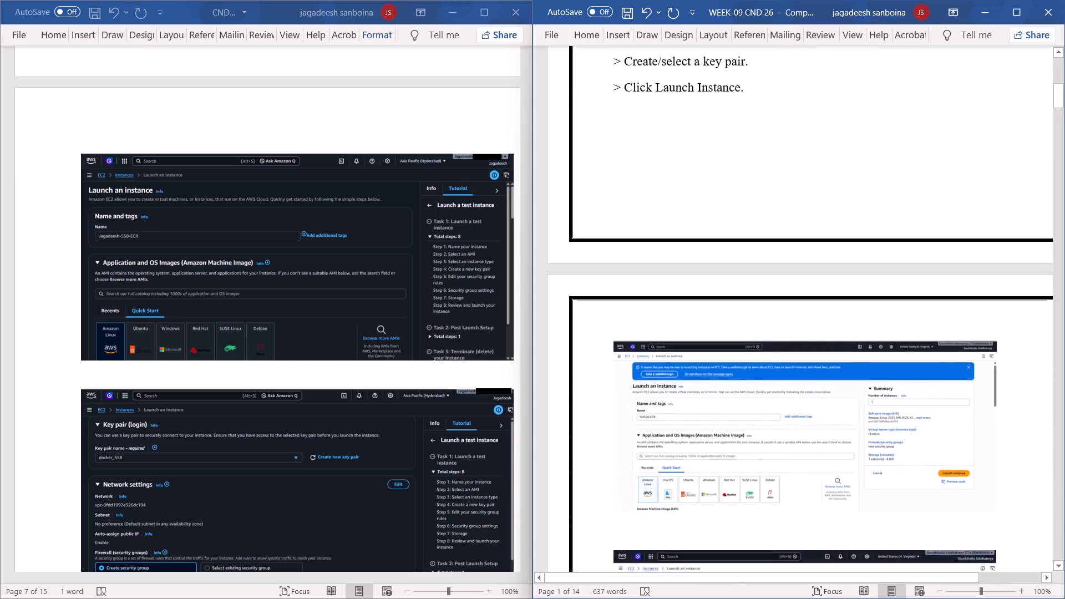
{"action": "scroll", "coordinate": [756, 346], "scroll_direction": "up", "scroll_amount": 2}
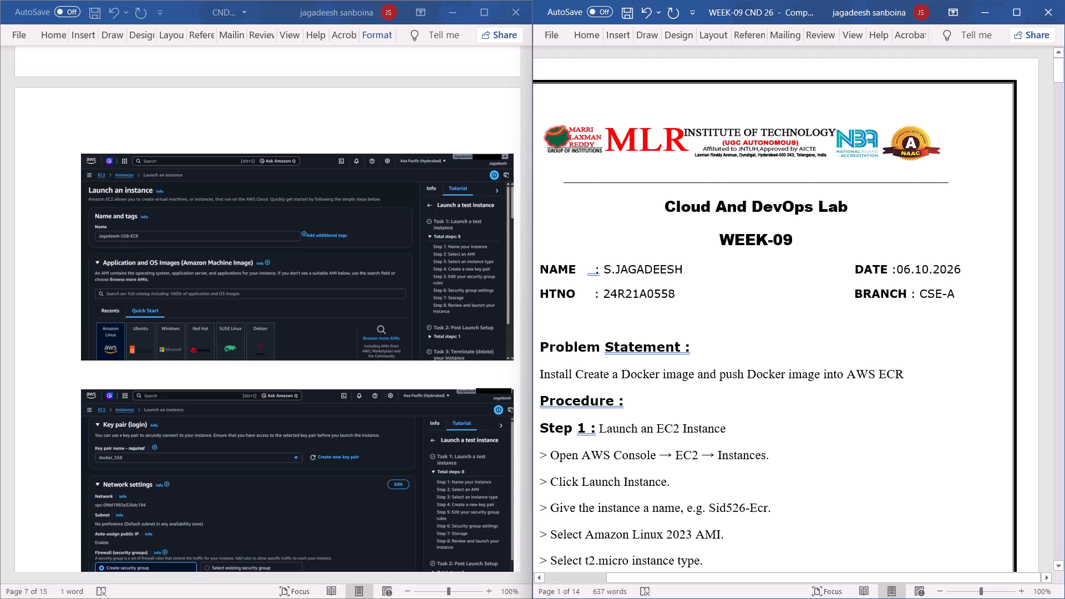
{"action": "left_click", "coordinate": [909, 269]}
{"action": "key", "text": "BackSpace"}
{"action": "key", "text": "8"}
Replace the Launch an instance screenshot under Step 1 of the Week 9 document with the copied one.
{"action": "scroll", "coordinate": [855, 328], "scroll_direction": "down", "scroll_amount": 4}
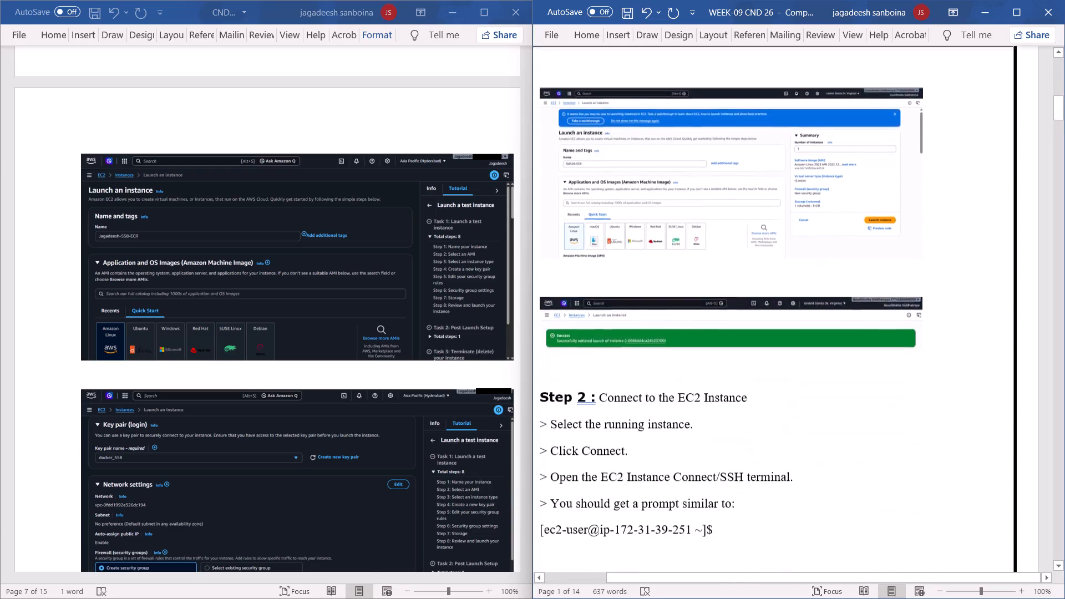
{"action": "left_click", "coordinate": [797, 238]}
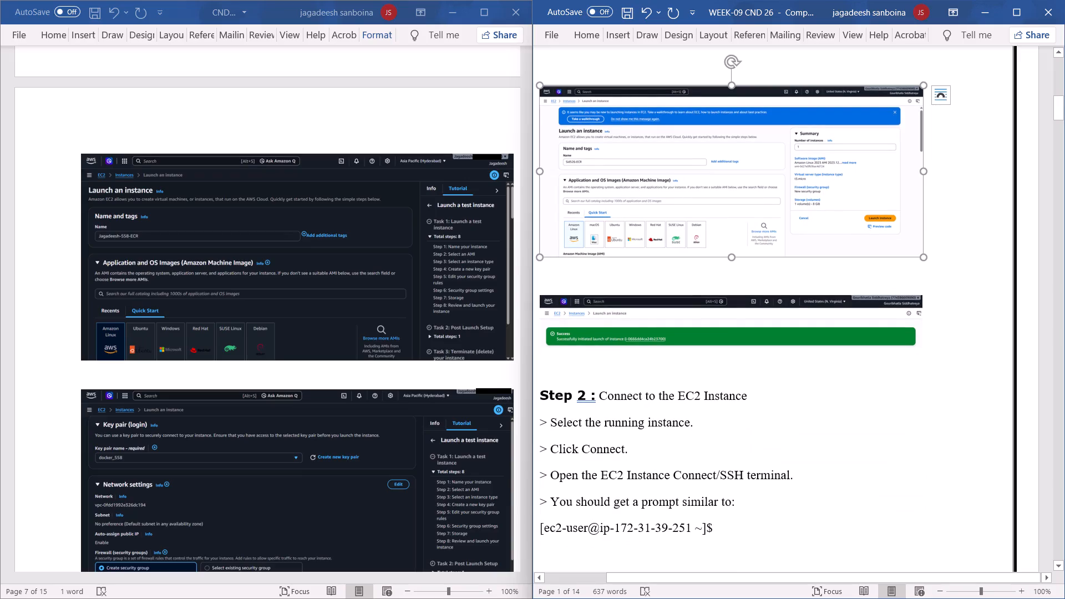
{"action": "key", "text": "Delete"}
{"action": "key", "text": "ctrl+v"}
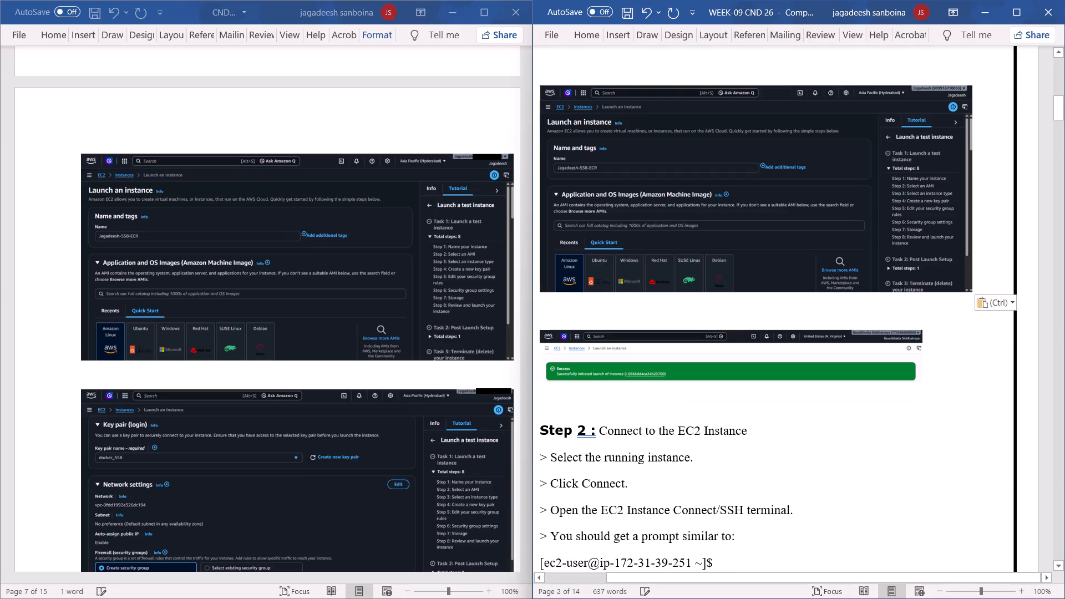
Copy the EC2 Instance summary screenshot from the CND document.
{"action": "scroll", "coordinate": [765, 390], "scroll_direction": "down", "scroll_amount": 2}
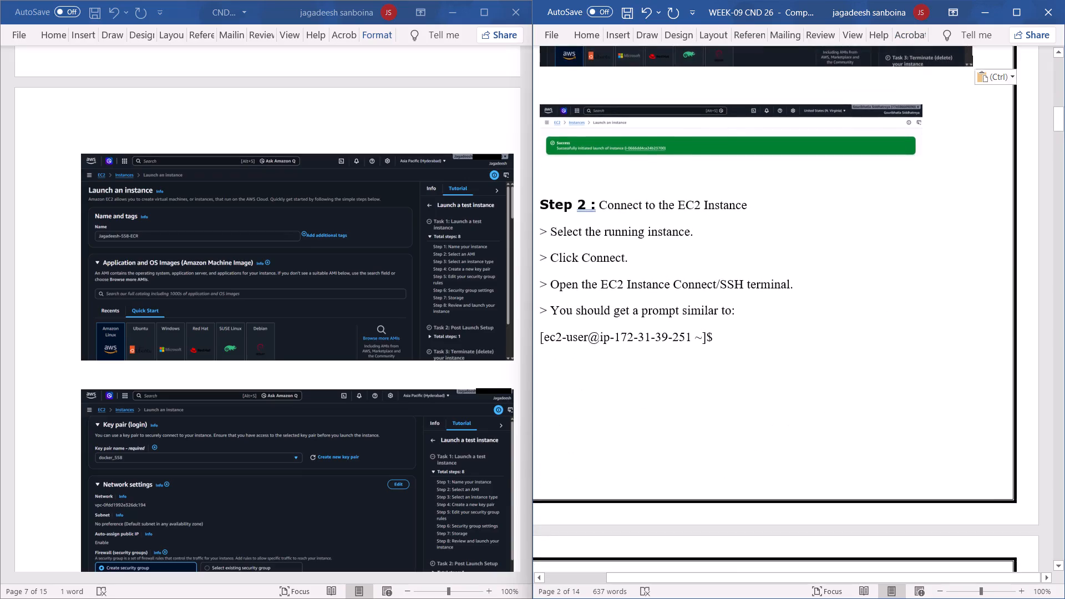
{"action": "scroll", "coordinate": [765, 390], "scroll_direction": "up", "scroll_amount": 1}
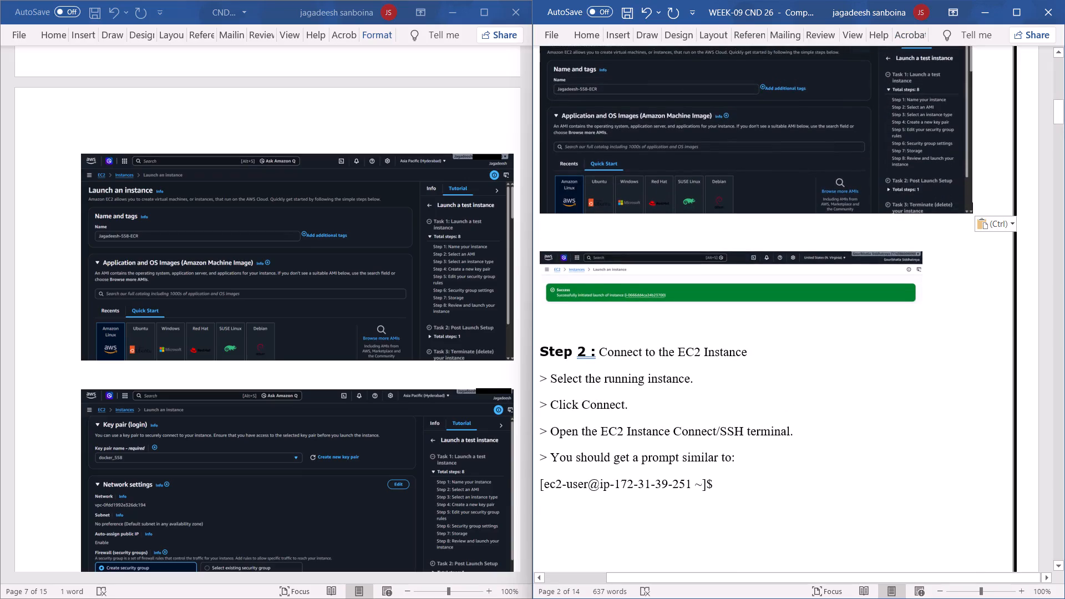
{"action": "scroll", "coordinate": [183, 517], "scroll_direction": "down", "scroll_amount": 1}
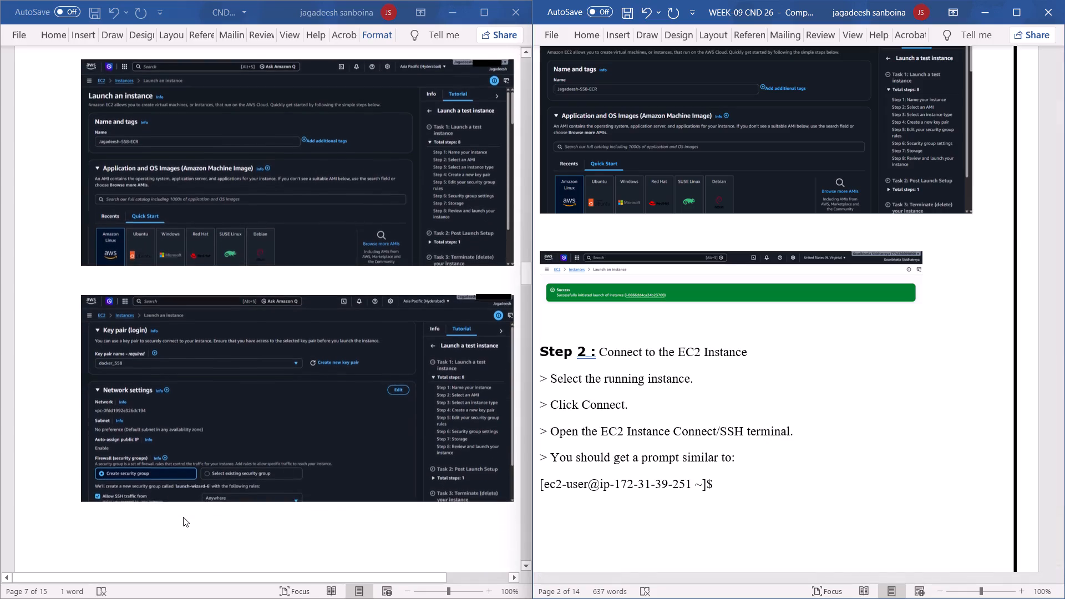
{"action": "scroll", "coordinate": [183, 517], "scroll_direction": "down", "scroll_amount": 1}
{"action": "scroll", "coordinate": [532, 476], "scroll_direction": "right", "scroll_amount": 1}
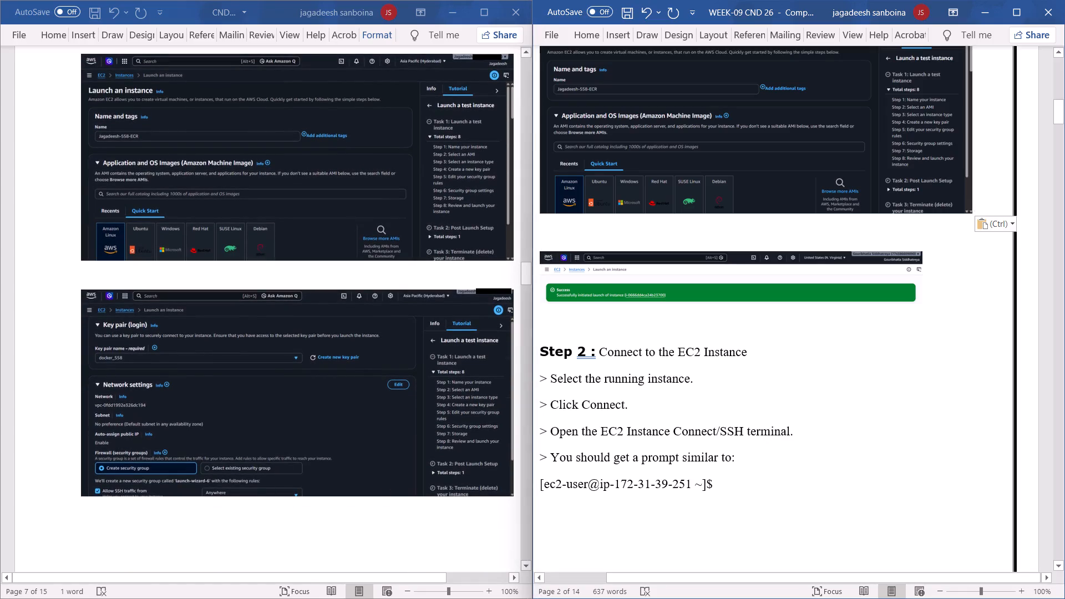
{"action": "scroll", "coordinate": [623, 473], "scroll_direction": "down", "scroll_amount": 3}
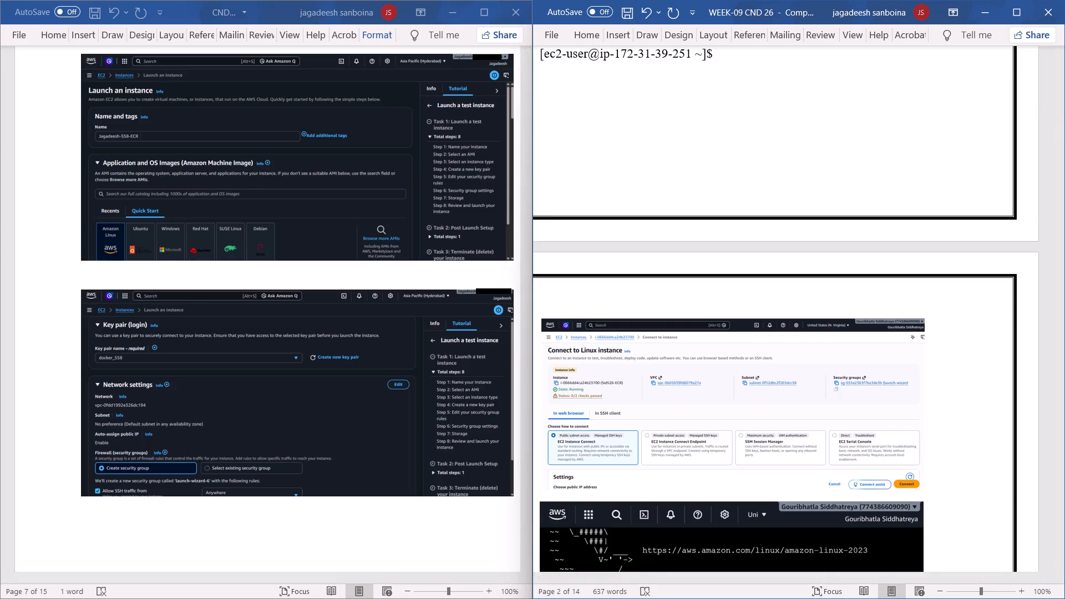
{"action": "scroll", "coordinate": [459, 436], "scroll_direction": "down", "scroll_amount": 2}
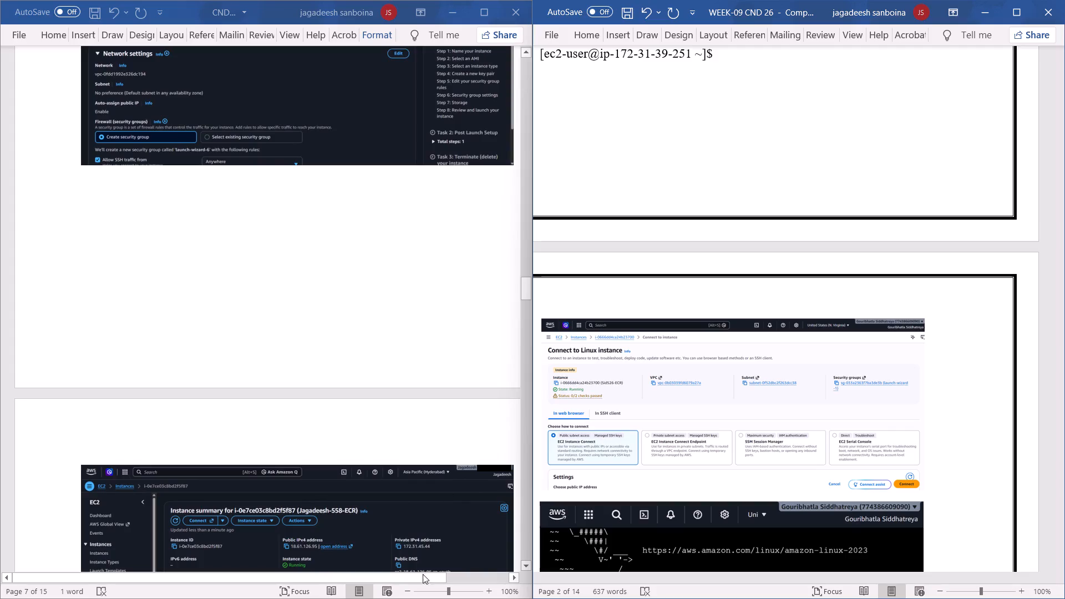
{"action": "left_click", "coordinate": [418, 522]}
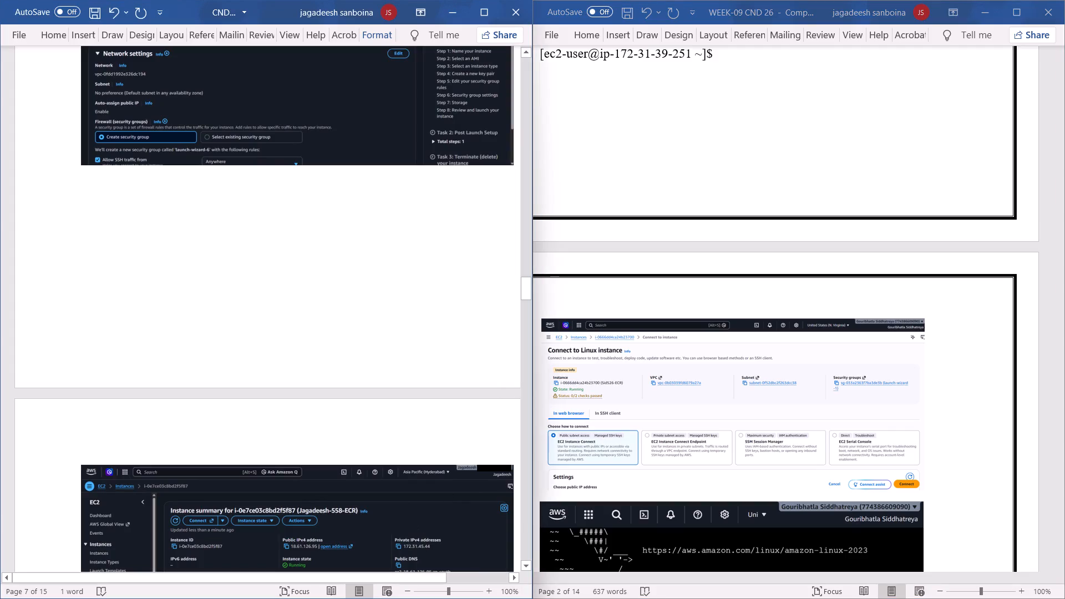
{"action": "left_click", "coordinate": [418, 522]}
{"action": "key", "text": "ctrl+c"}
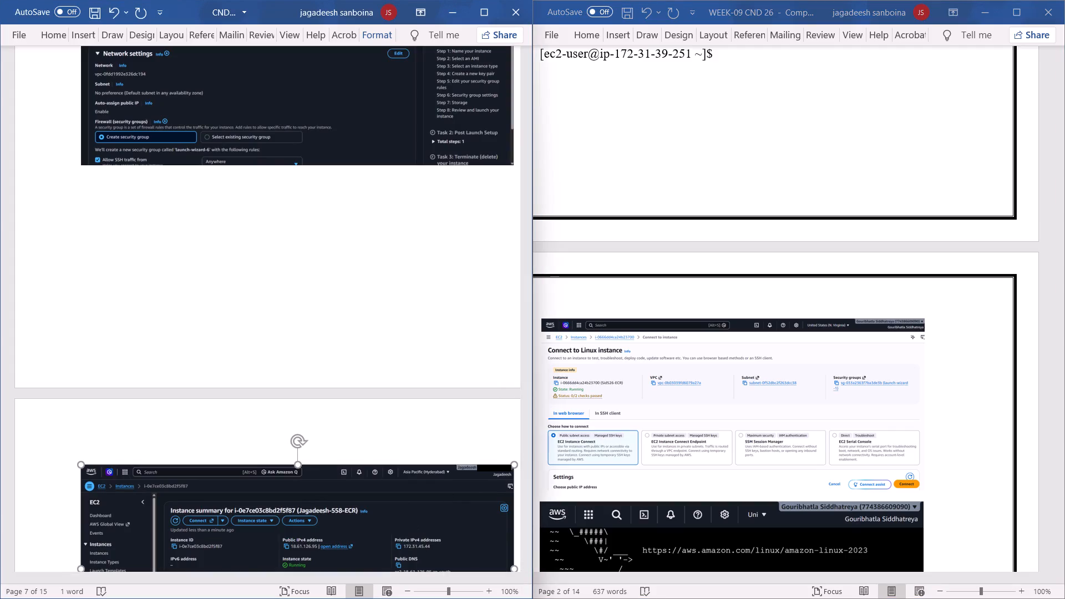
Replace the Connect to Linux instance screenshot under Step 2 of the Week 9 document with the copied Instance summary screenshot.
{"action": "scroll", "coordinate": [705, 415], "scroll_direction": "up", "scroll_amount": 2}
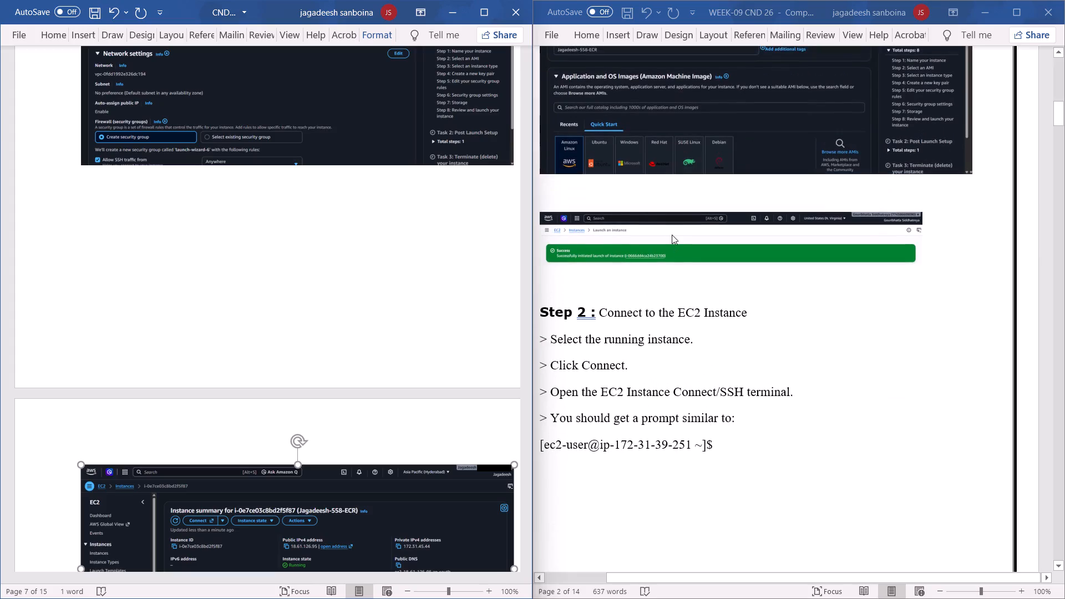
{"action": "left_click", "coordinate": [670, 233]}
{"action": "scroll", "coordinate": [702, 349], "scroll_direction": "down", "scroll_amount": 3}
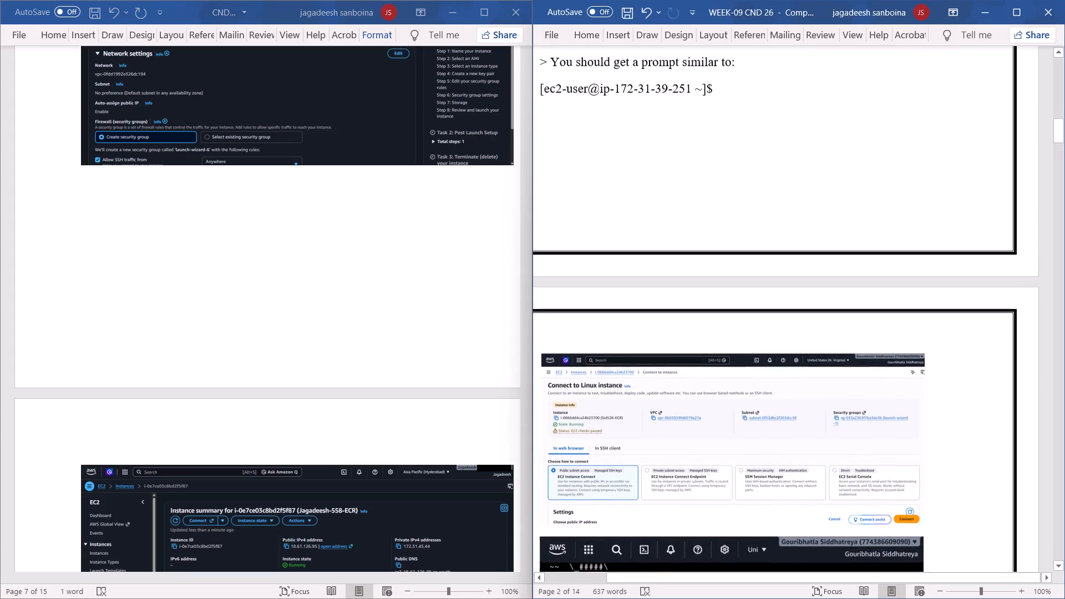
{"action": "scroll", "coordinate": [702, 349], "scroll_direction": "down", "scroll_amount": 1}
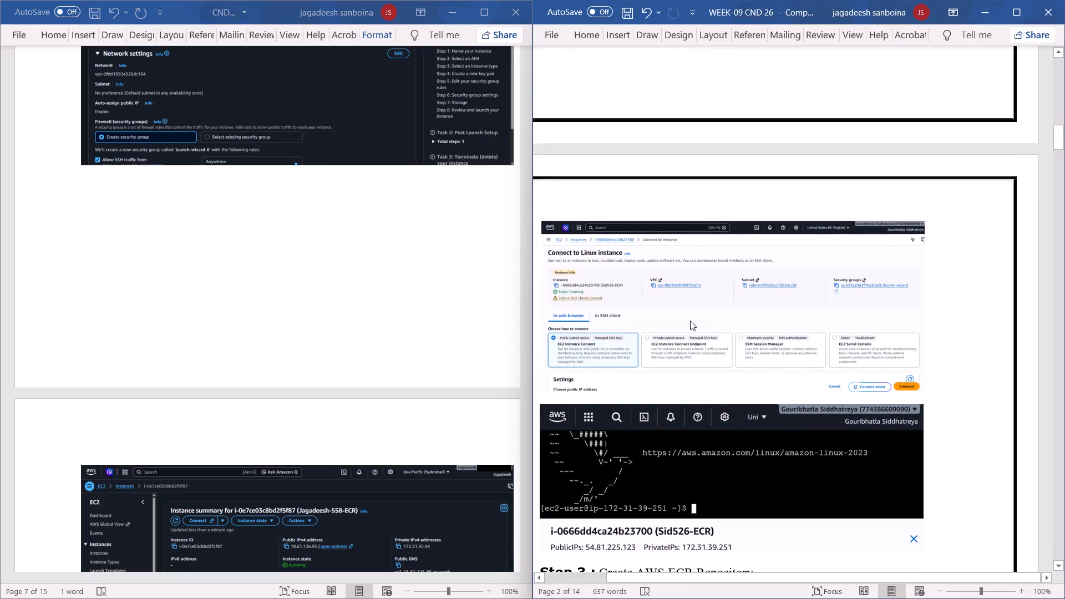
{"action": "left_click", "coordinate": [690, 321]}
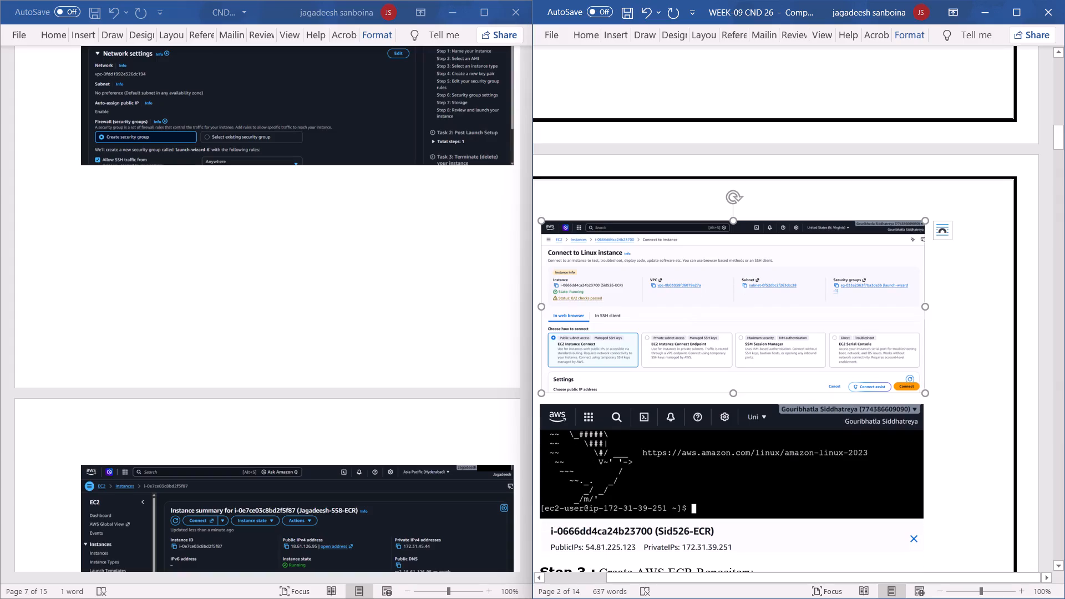
{"action": "key", "text": "Delete"}
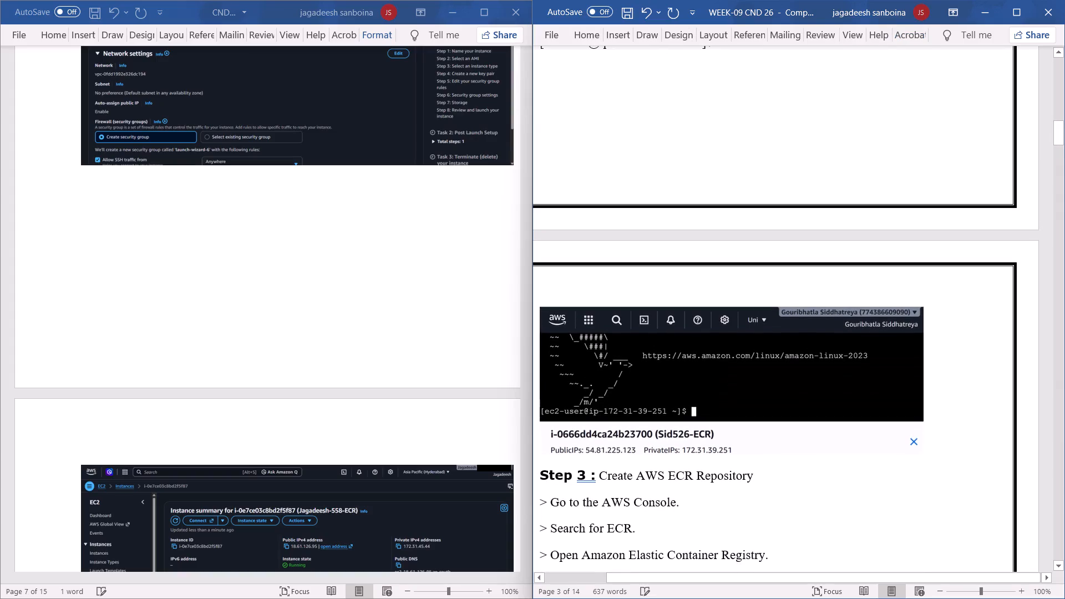
{"action": "key", "text": "ctrl+v"}
Delete the launch Success banner screenshot above the Step 2 heading in the Week 9 document.
{"action": "scroll", "coordinate": [690, 321], "scroll_direction": "up", "scroll_amount": 2}
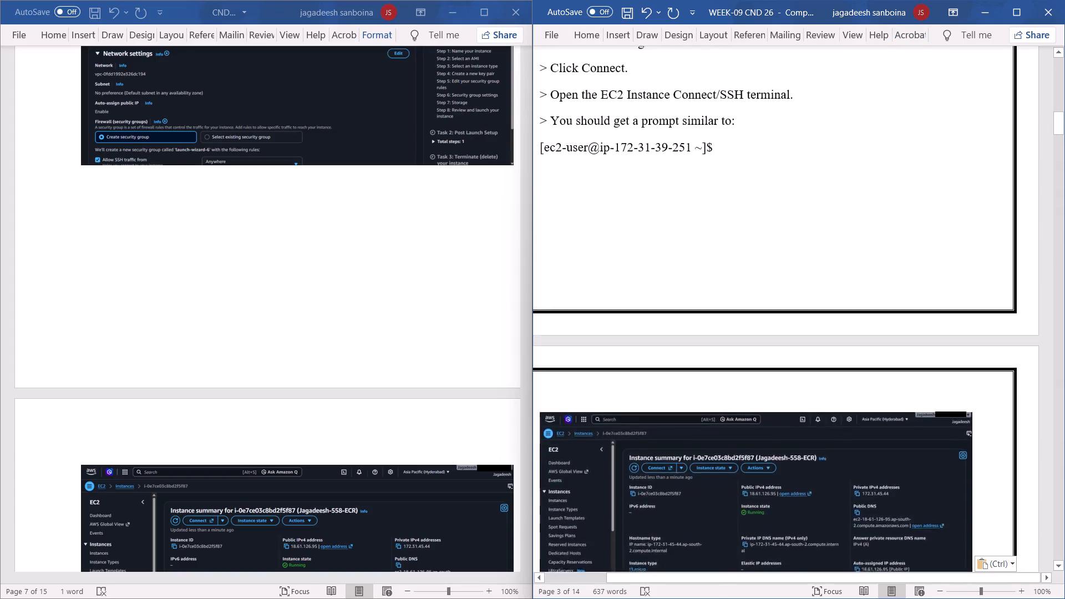
{"action": "scroll", "coordinate": [690, 321], "scroll_direction": "up", "scroll_amount": 3}
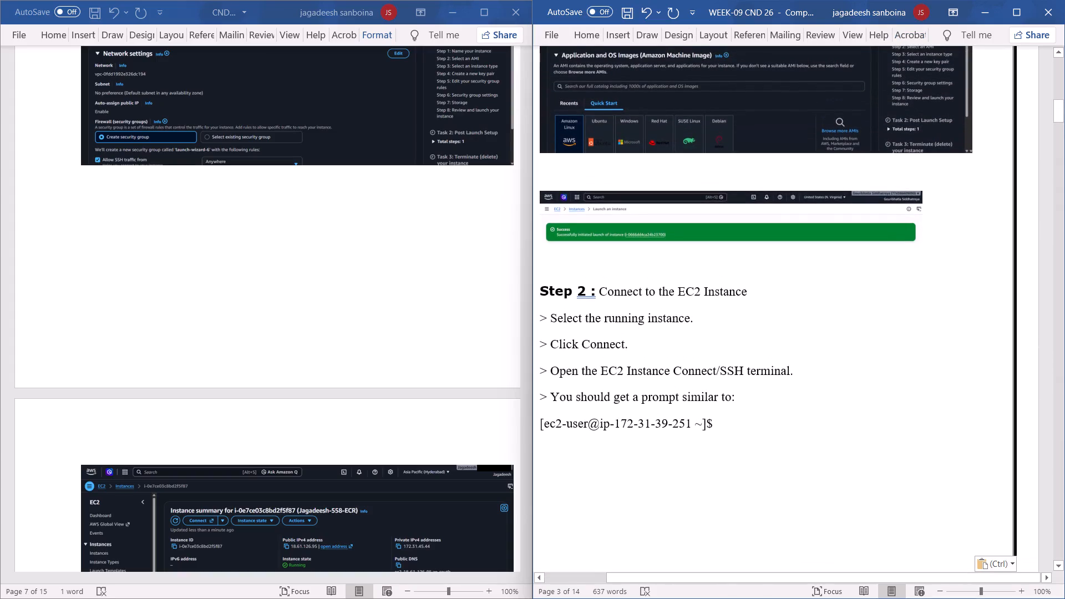
{"action": "left_click", "coordinate": [768, 200]}
{"action": "key", "text": "Delete"}
Replace the EC2 terminal screenshot above Step 3 of the Week 9 document with the CND document's Docker installation terminal screenshot.
{"action": "scroll", "coordinate": [768, 200], "scroll_direction": "down", "scroll_amount": 1}
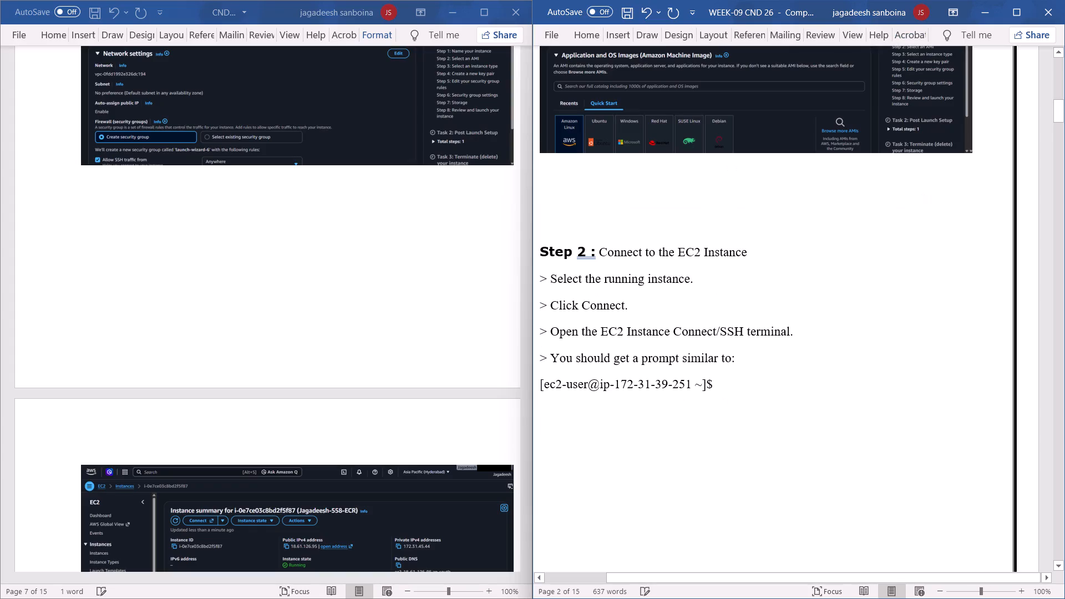
{"action": "scroll", "coordinate": [768, 200], "scroll_direction": "down", "scroll_amount": 3}
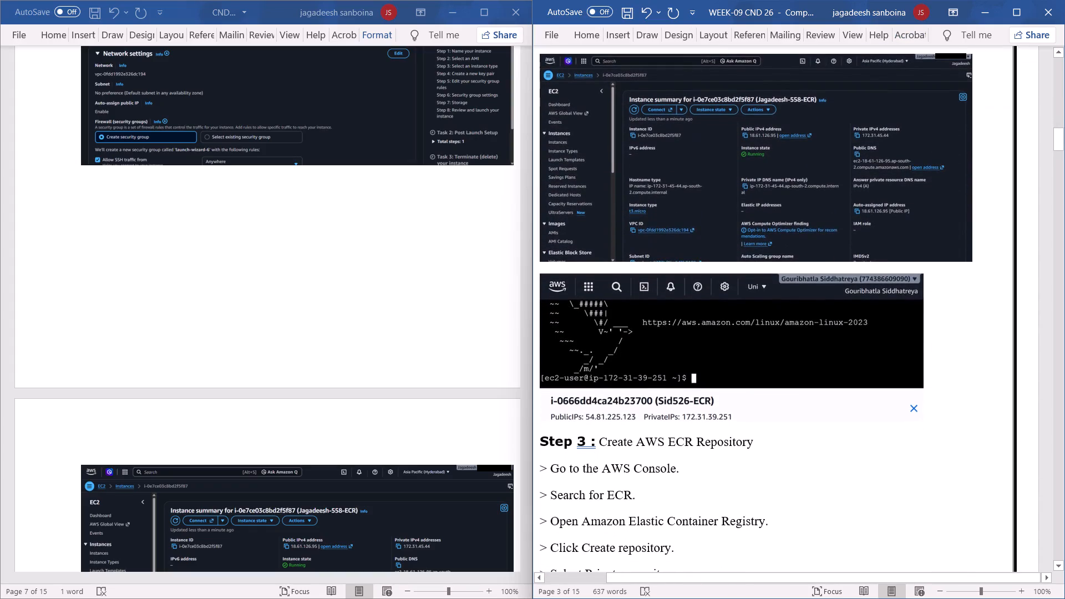
{"action": "scroll", "coordinate": [408, 259], "scroll_direction": "down", "scroll_amount": 1}
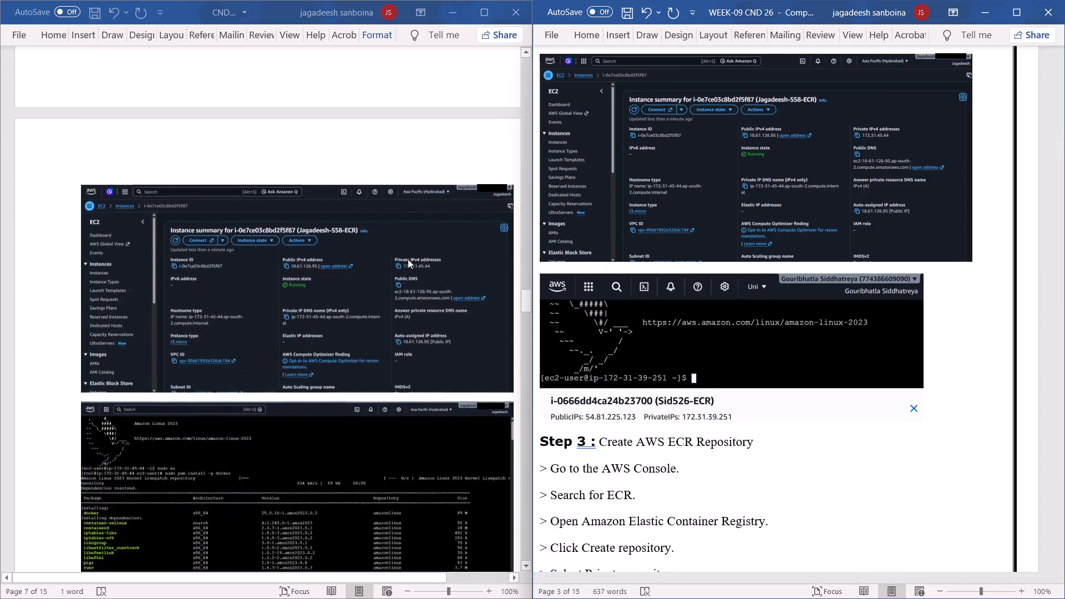
{"action": "scroll", "coordinate": [408, 259], "scroll_direction": "down", "scroll_amount": 2}
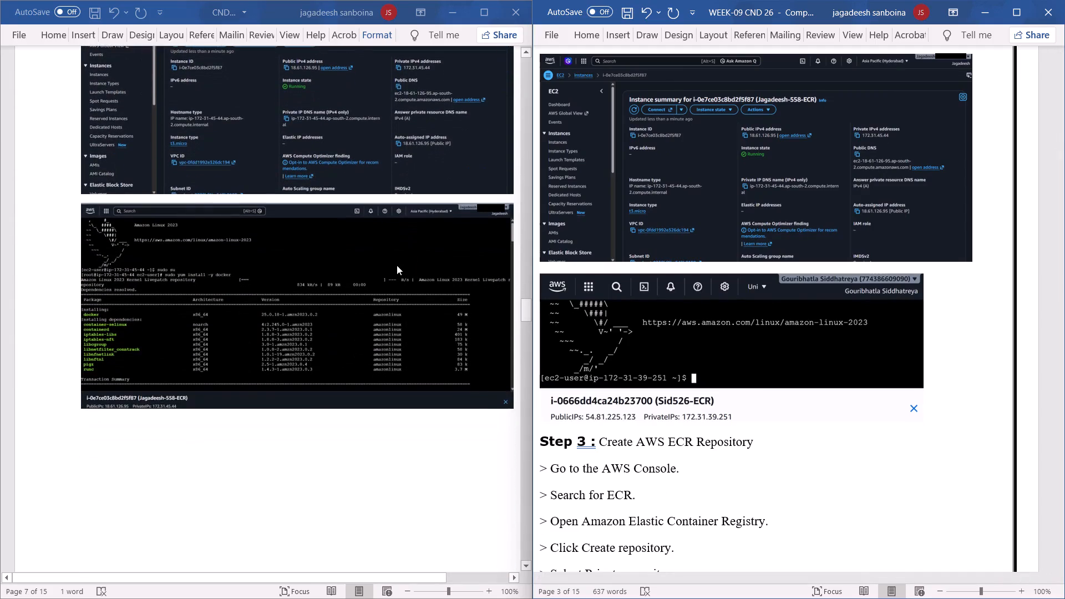
{"action": "left_click", "coordinate": [393, 267]}
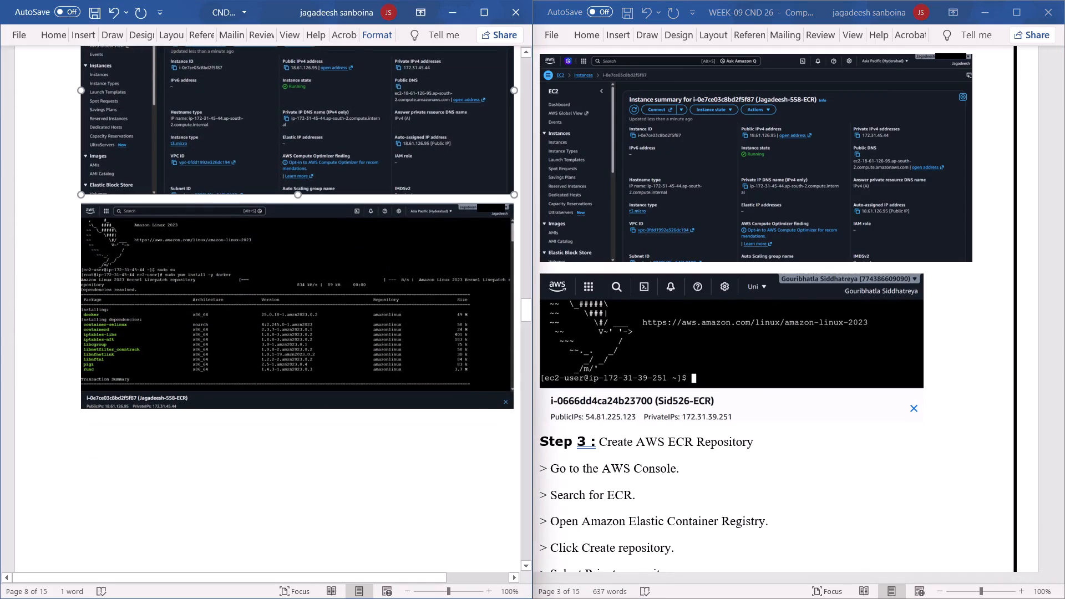
{"action": "left_click", "coordinate": [393, 267]}
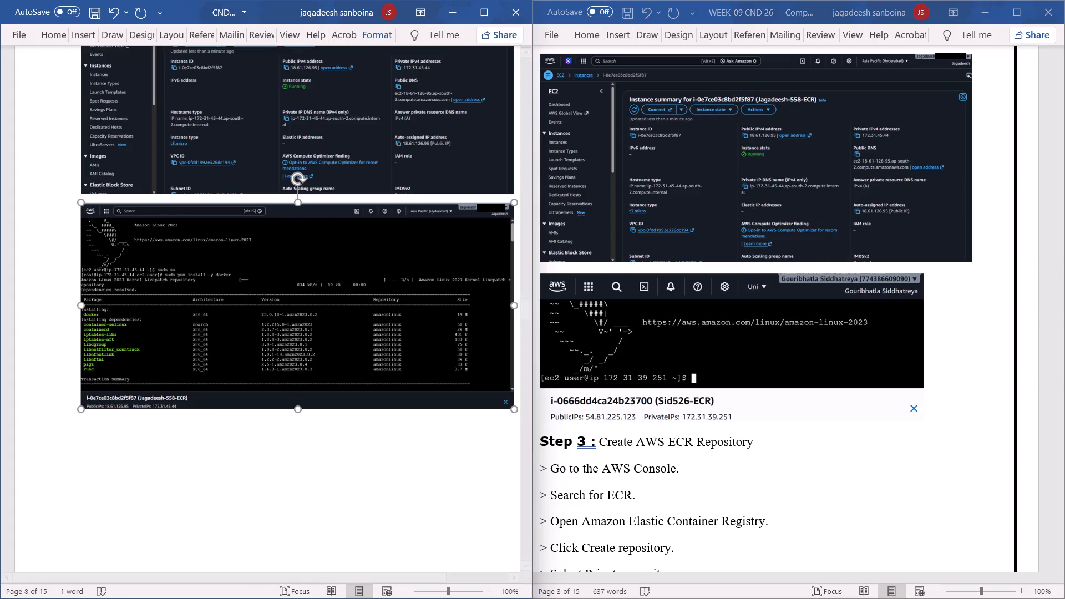
{"action": "key", "text": "ctrl+c"}
{"action": "double_click", "coordinate": [693, 282]}
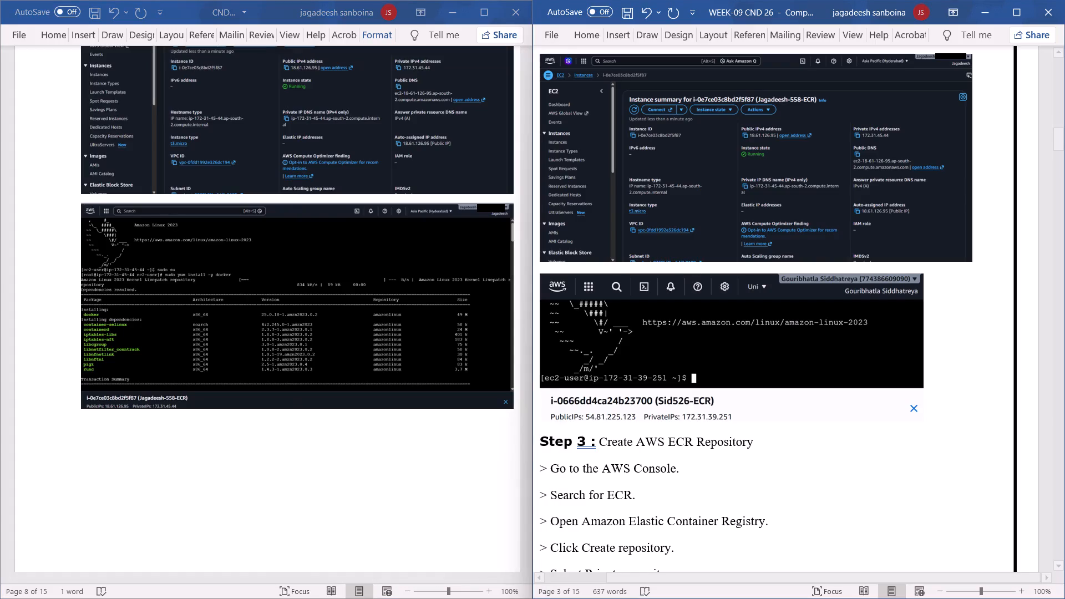
{"action": "left_click", "coordinate": [693, 282]}
{"action": "key", "text": "ctrl+v"}
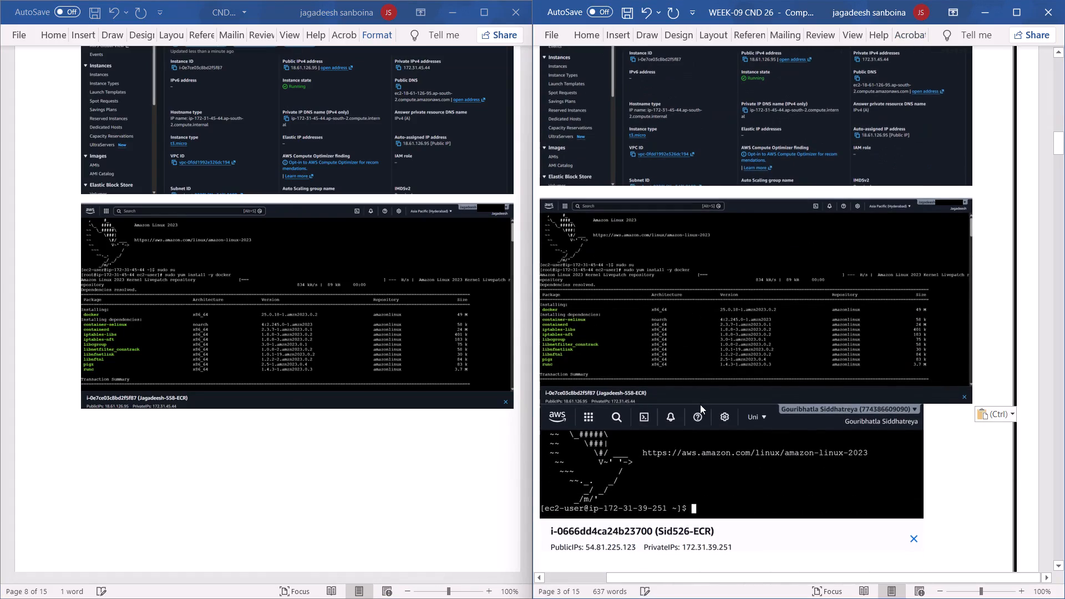
{"action": "left_click", "coordinate": [698, 442]}
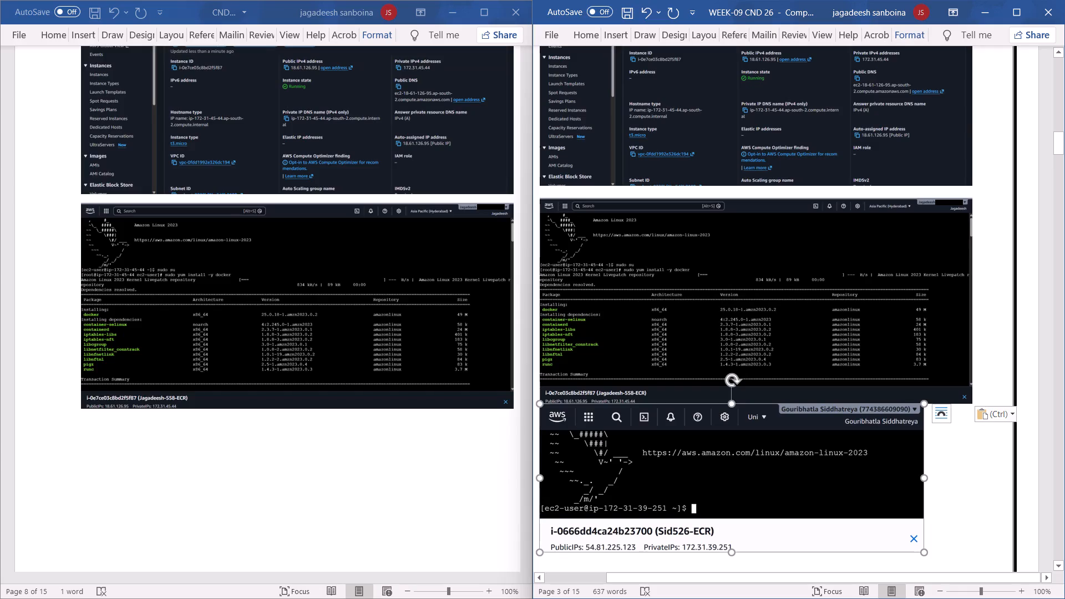
{"action": "key", "text": "Delete"}
Crop the lower part off the Amazon Elastic Container Registry landing page screenshot in the CND document, removing the "How it works" heading.
{"action": "scroll", "coordinate": [698, 442], "scroll_direction": "down", "scroll_amount": 1}
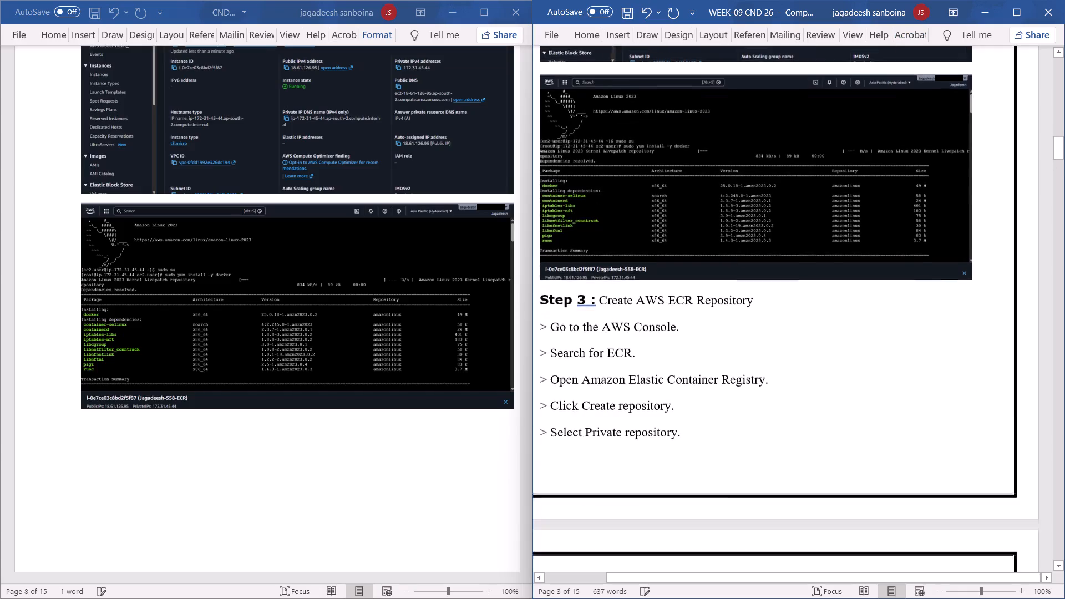
{"action": "scroll", "coordinate": [698, 442], "scroll_direction": "down", "scroll_amount": 3}
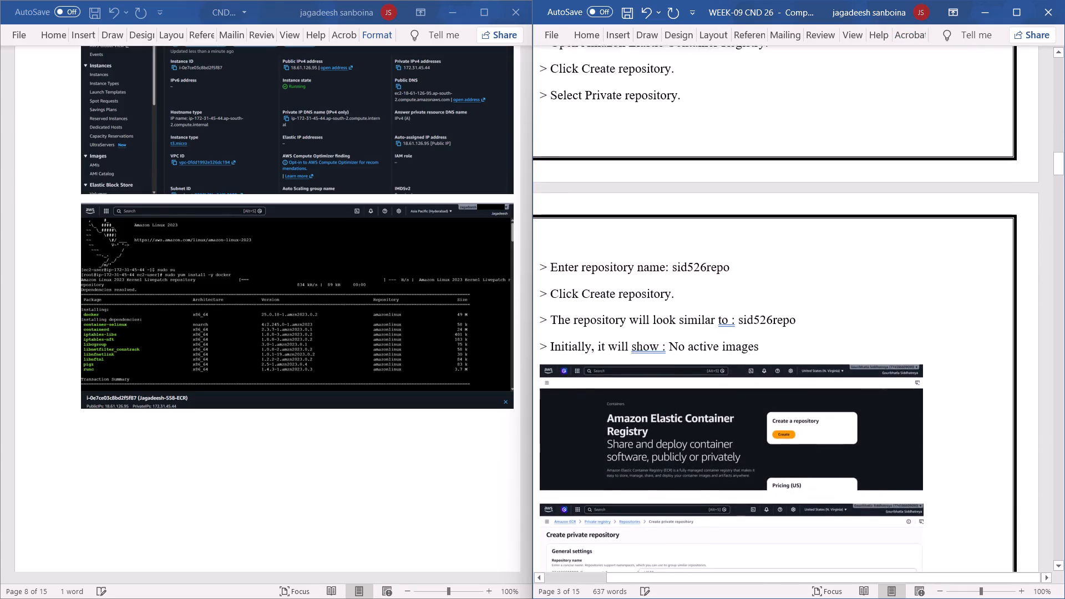
{"action": "scroll", "coordinate": [394, 428], "scroll_direction": "down", "scroll_amount": 7}
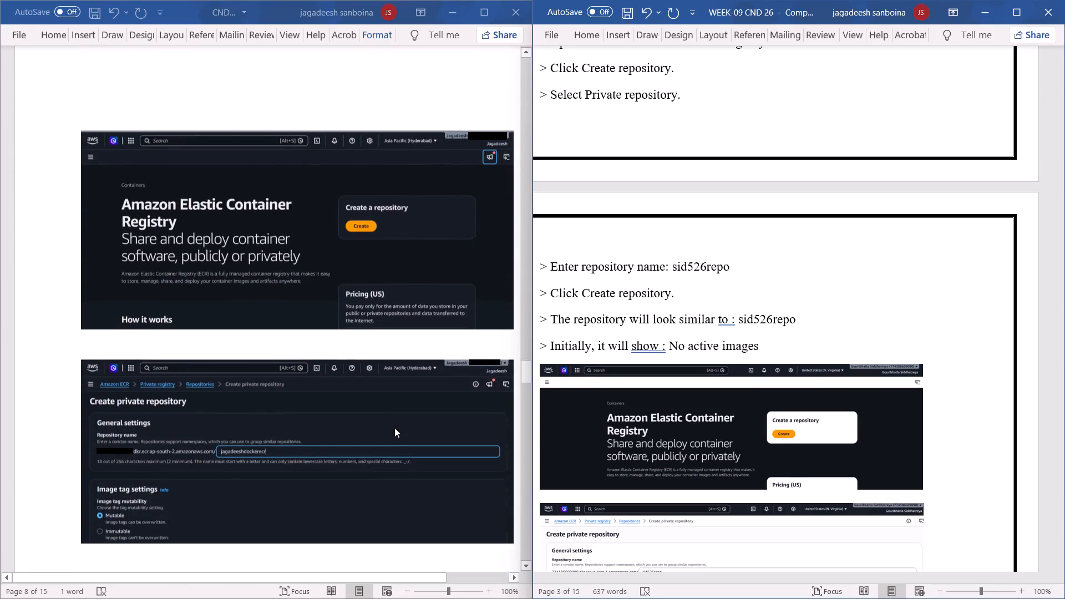
{"action": "scroll", "coordinate": [394, 428], "scroll_direction": "down", "scroll_amount": 1}
{"action": "left_click", "coordinate": [352, 266]}
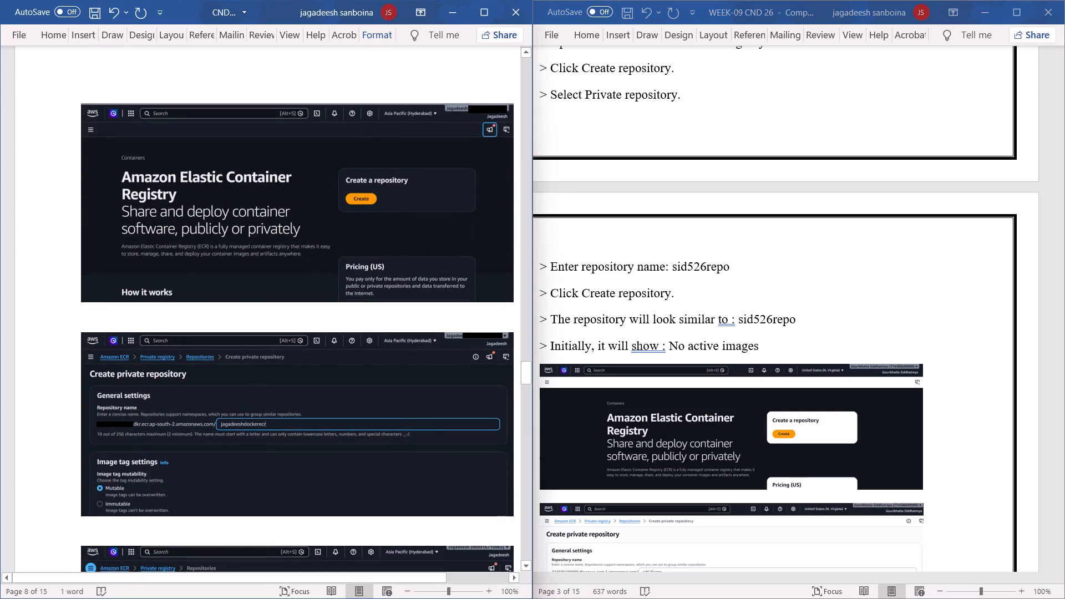
{"action": "right_click", "coordinate": [352, 266]}
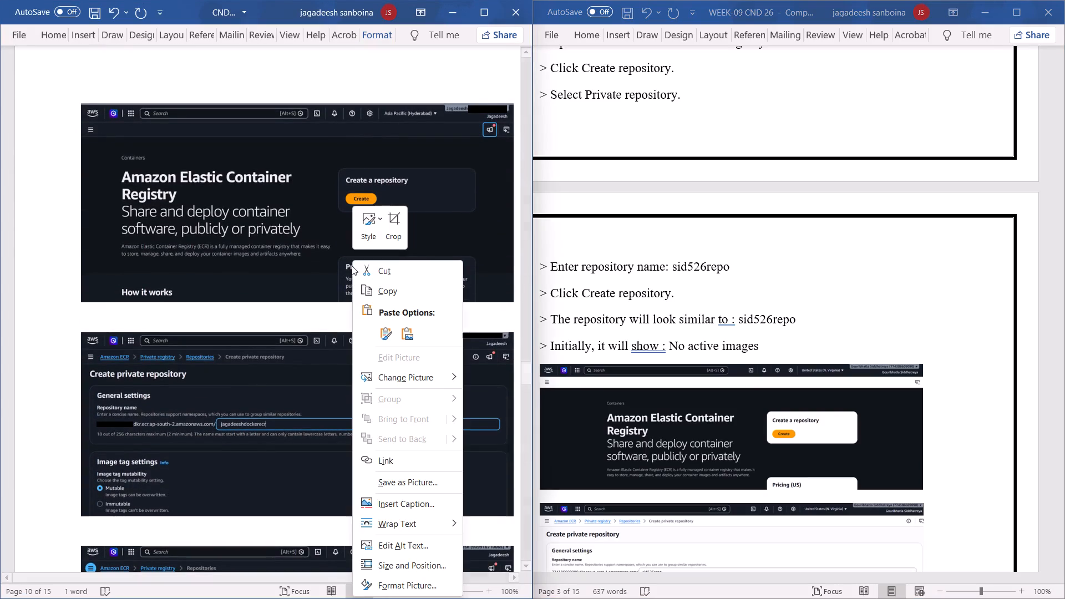
{"action": "left_click", "coordinate": [390, 232]}
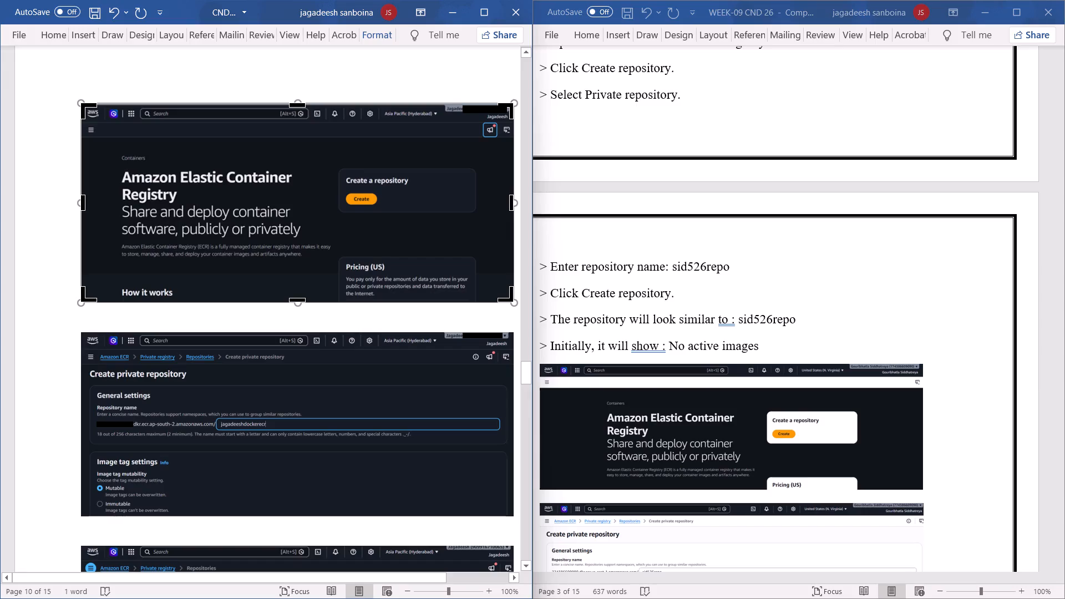
{"action": "left_click_drag", "start_coordinate": [299, 299], "coordinate": [299, 285]}
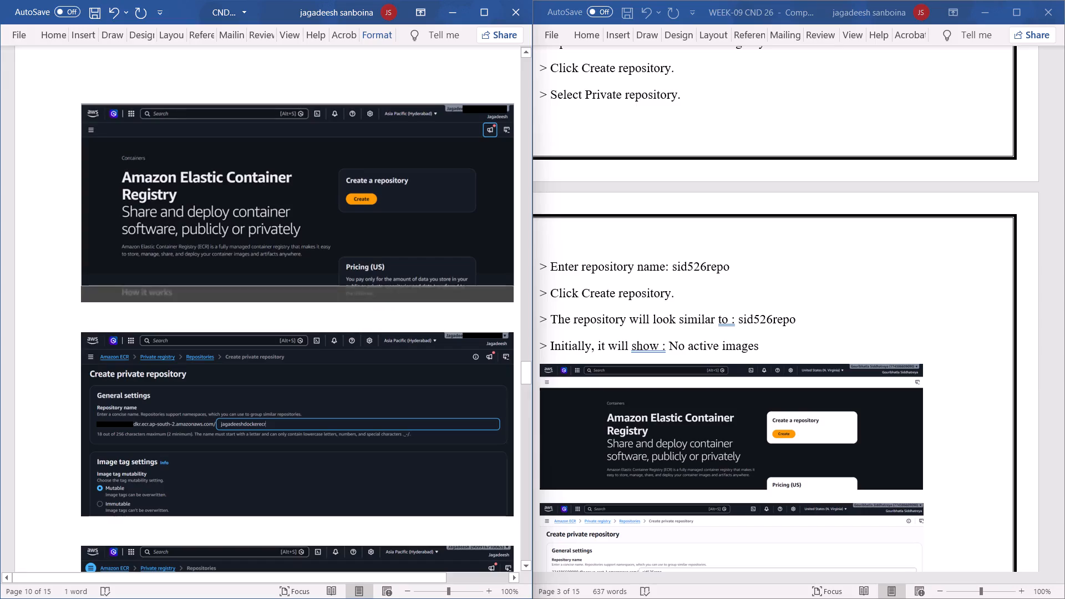
{"action": "left_click_drag", "start_coordinate": [299, 285], "coordinate": [298, 264]}
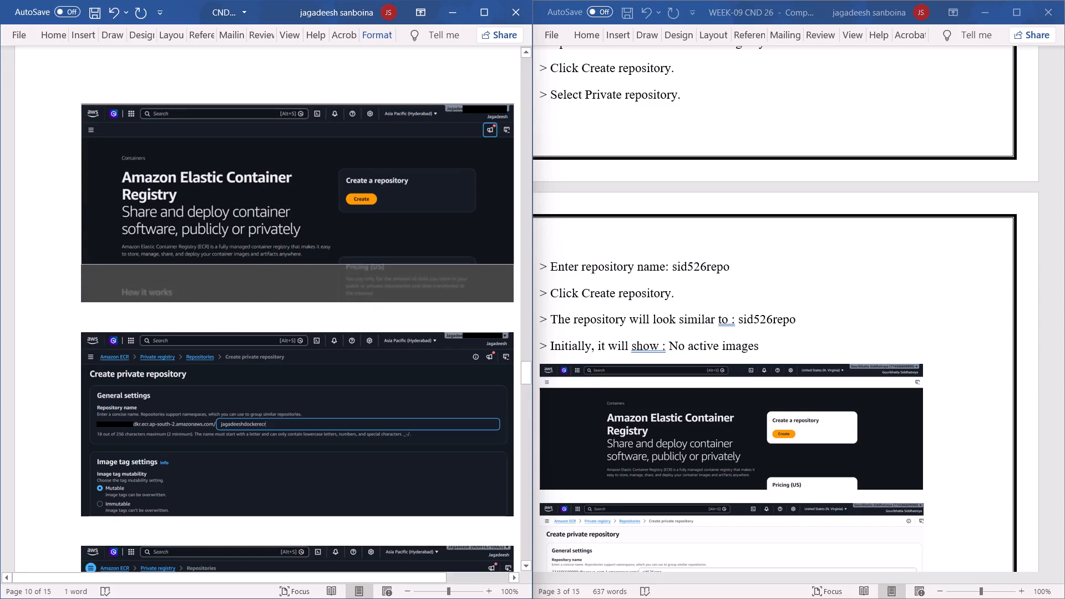
{"action": "left_click_drag", "start_coordinate": [298, 264], "coordinate": [298, 263]}
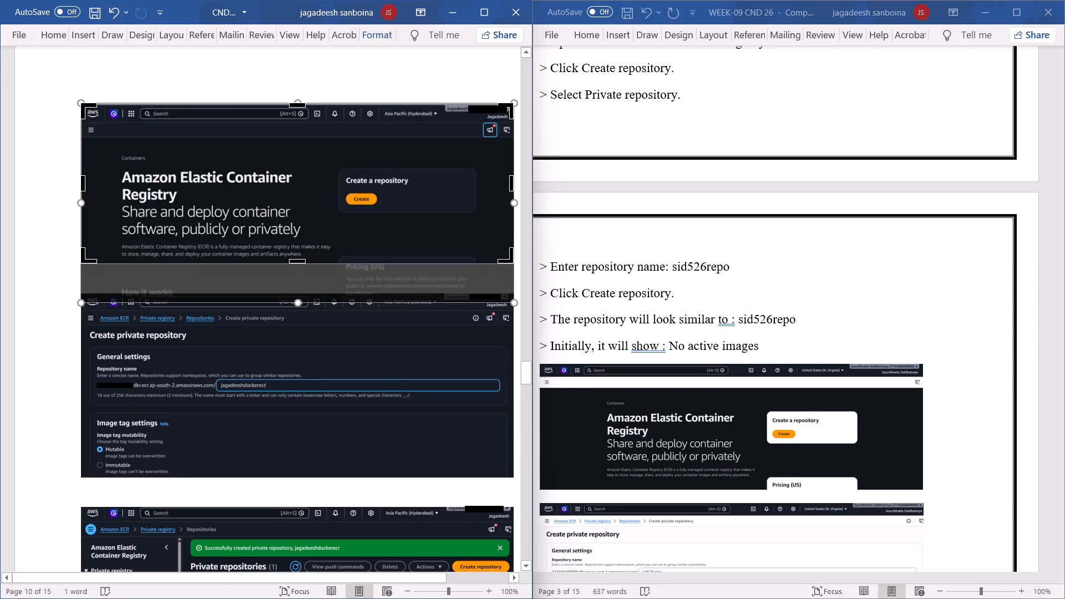
{"action": "left_click", "coordinate": [221, 89]}
Replace the Elastic Container Registry landing page screenshot under Step 3 of the Week 9 document with the cropped one from the CND document.
{"action": "left_click", "coordinate": [235, 194]}
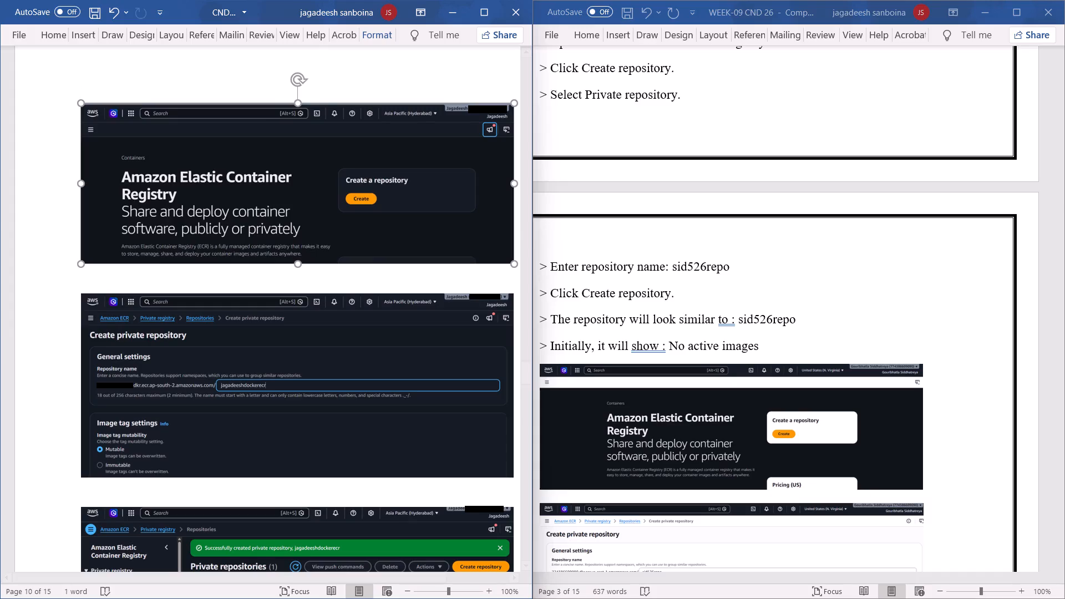
{"action": "key", "text": "ctrl+c"}
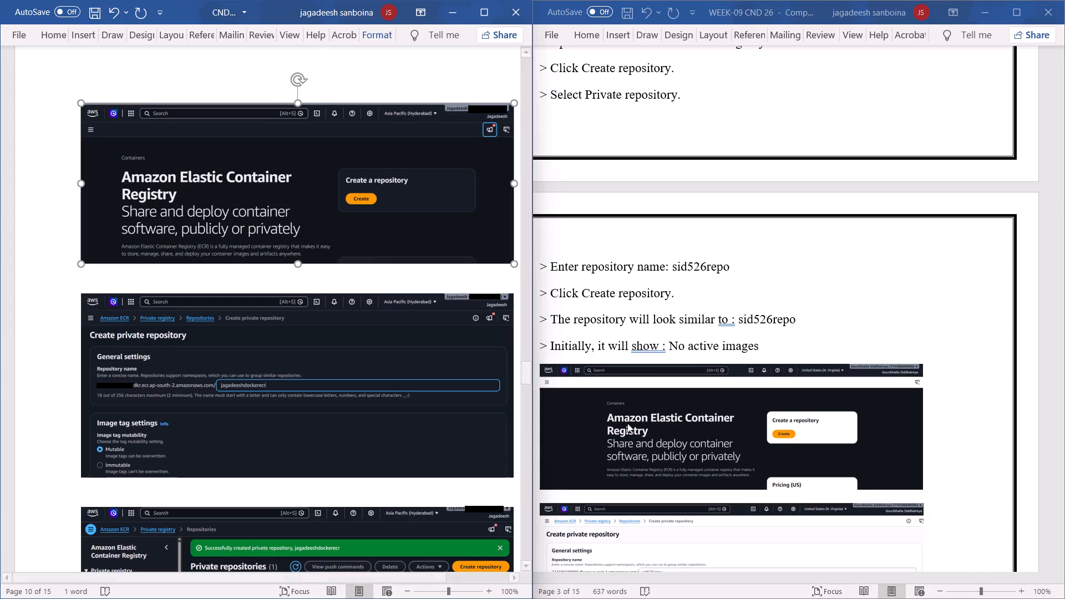
{"action": "left_click", "coordinate": [627, 423]}
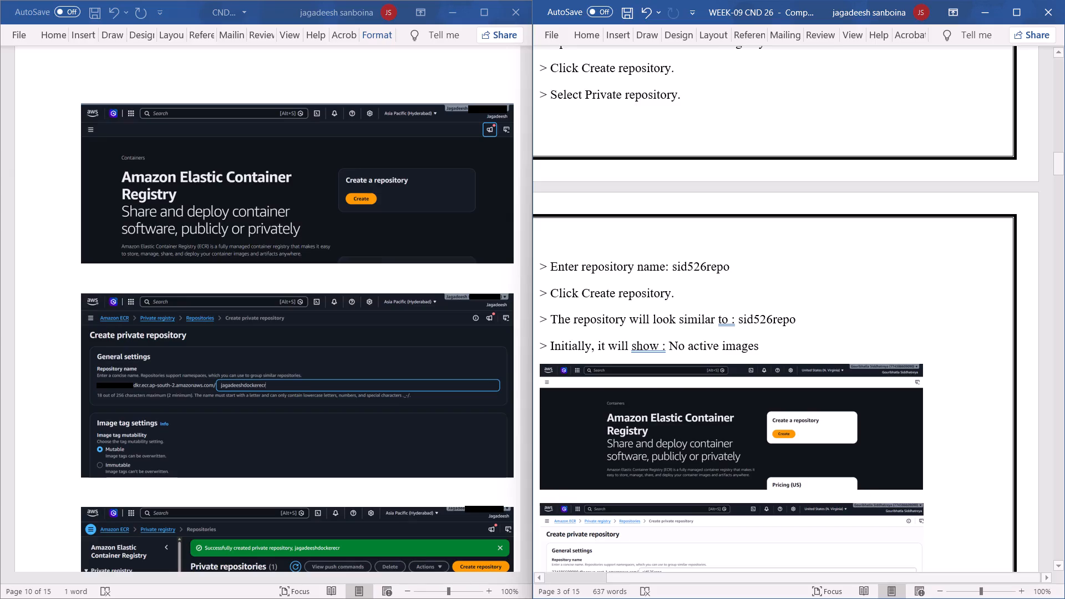
{"action": "left_click", "coordinate": [816, 470]}
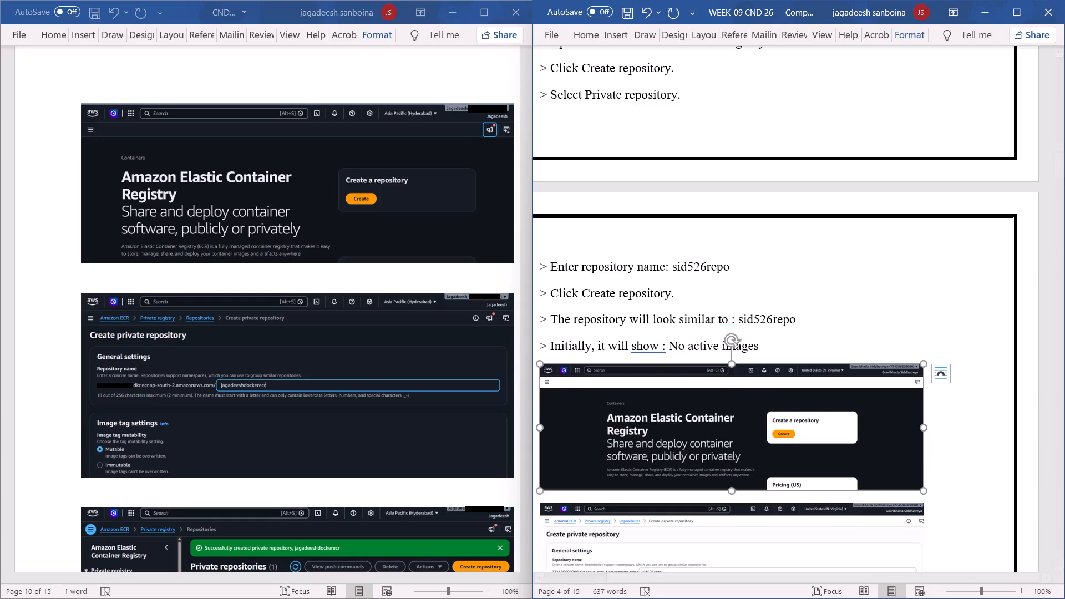
{"action": "key", "text": "Delete"}
{"action": "key", "text": "ctrl+v"}
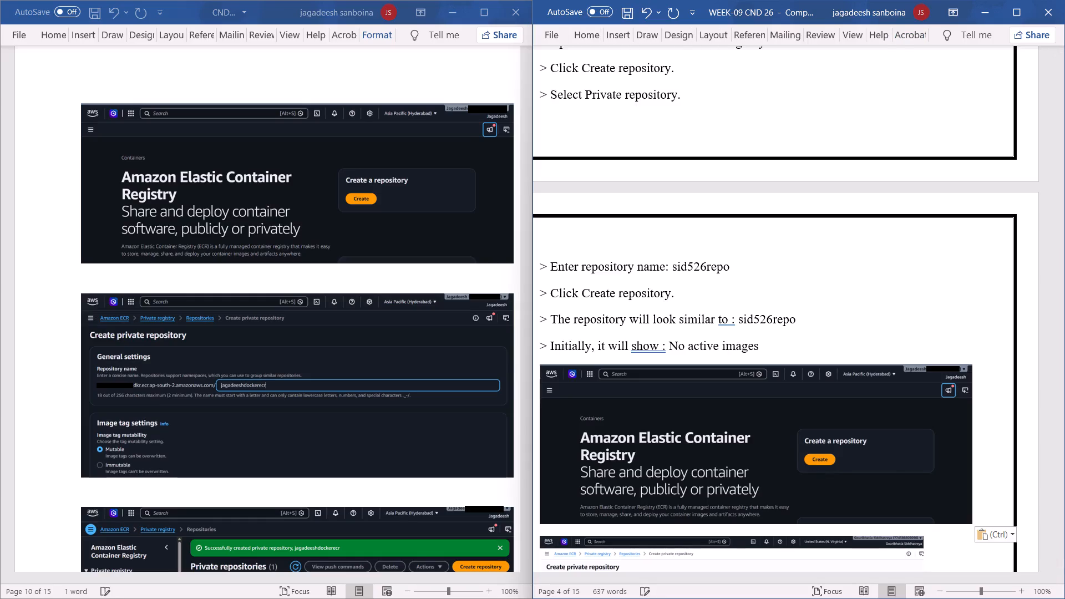
Slightly reduce the height of the pasted Elastic Container Registry landing page screenshot in the Week 9 document.
{"action": "left_click", "coordinate": [816, 470]}
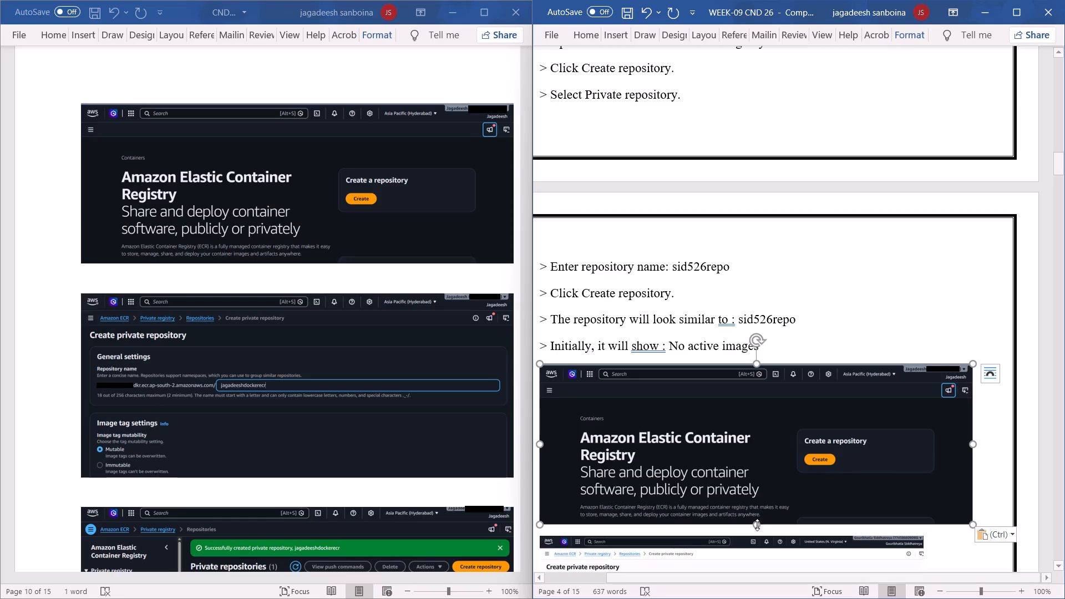
{"action": "left_click_drag", "start_coordinate": [757, 524], "coordinate": [752, 509]}
Replace the Create private repository screenshot in the Week 9 document with the matching screenshot from the CND document.
{"action": "scroll", "coordinate": [788, 353], "scroll_direction": "up", "scroll_amount": 1}
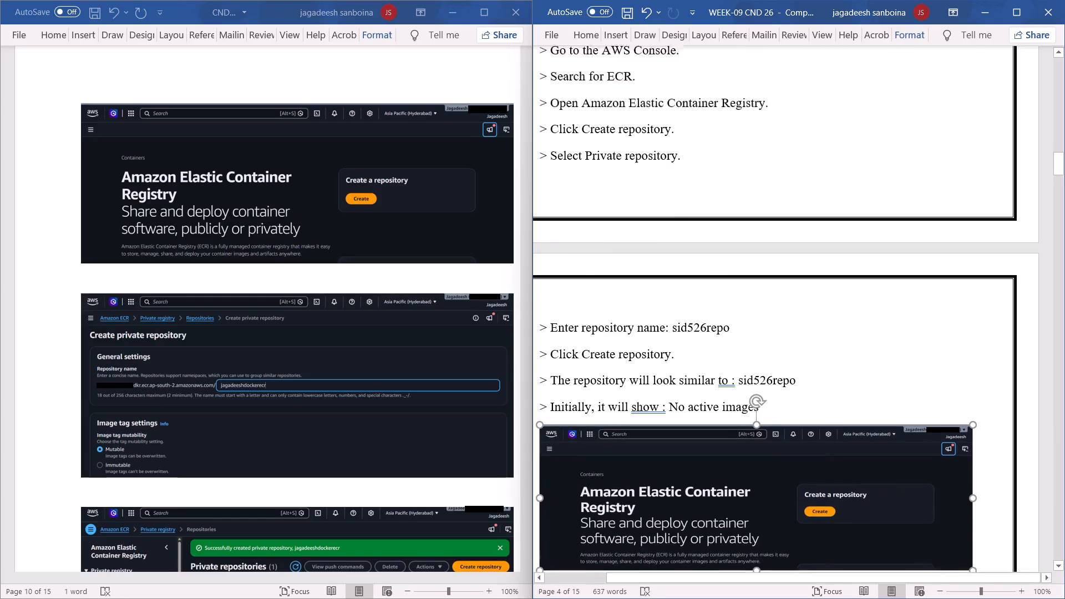
{"action": "scroll", "coordinate": [788, 353], "scroll_direction": "up", "scroll_amount": 2}
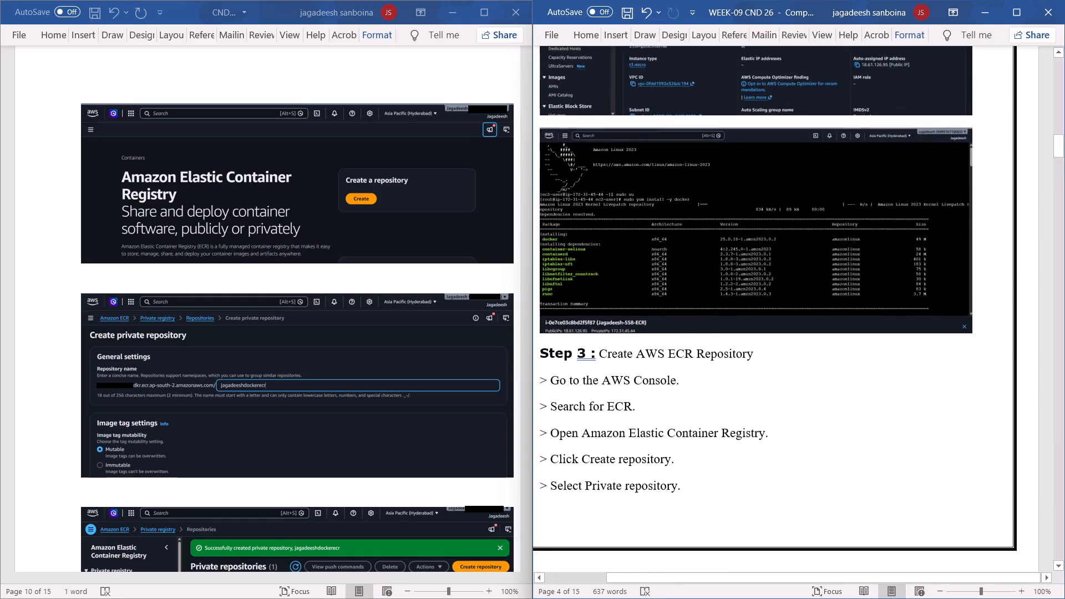
{"action": "scroll", "coordinate": [788, 353], "scroll_direction": "down", "scroll_amount": 4}
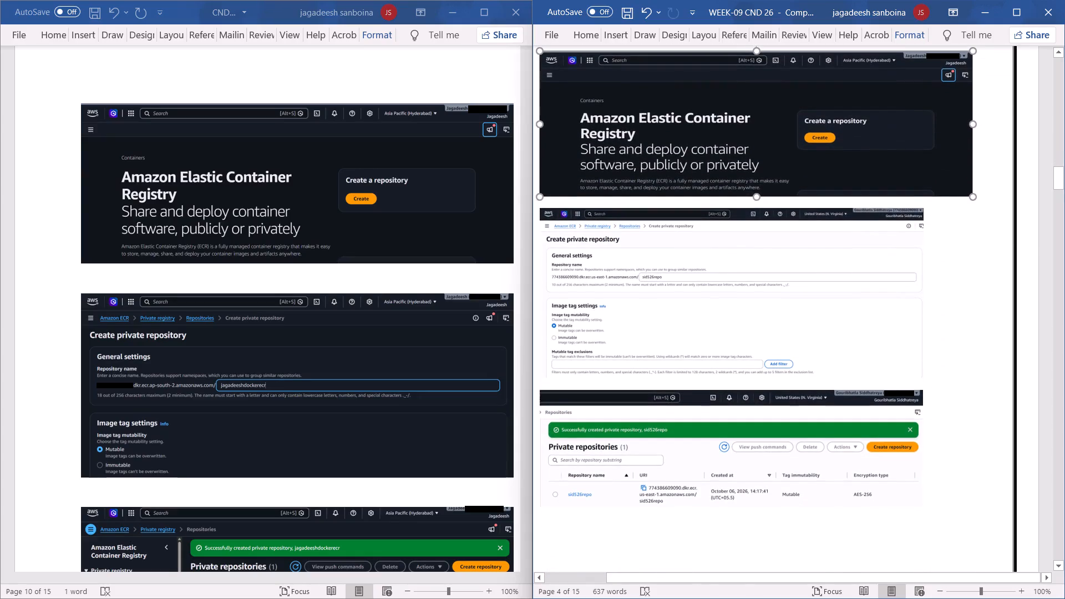
{"action": "scroll", "coordinate": [468, 358], "scroll_direction": "up", "scroll_amount": 3}
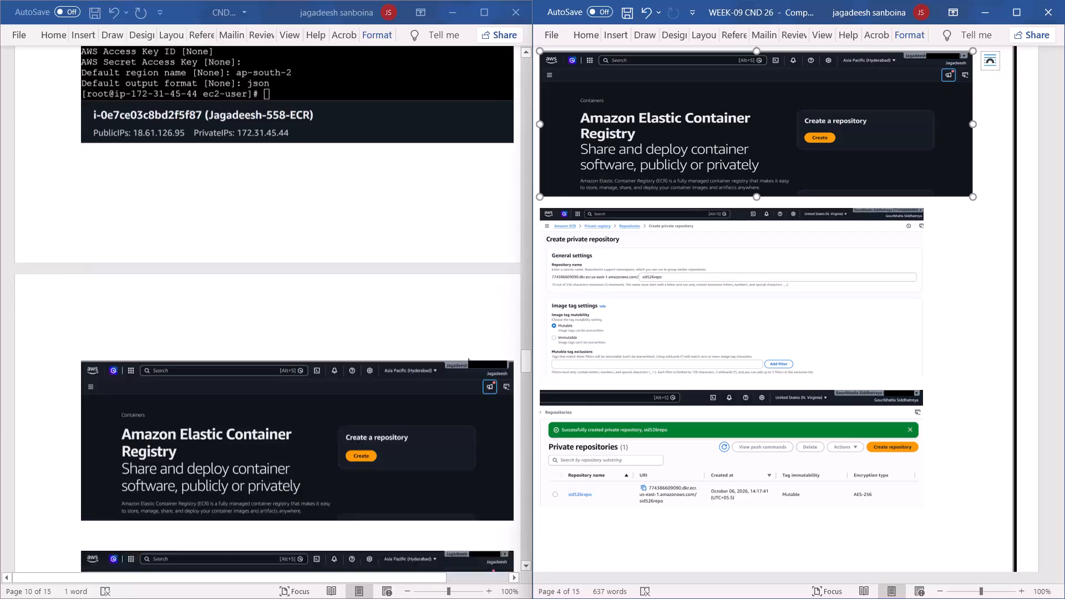
{"action": "scroll", "coordinate": [468, 358], "scroll_direction": "down", "scroll_amount": 2}
{"action": "left_click", "coordinate": [468, 358]}
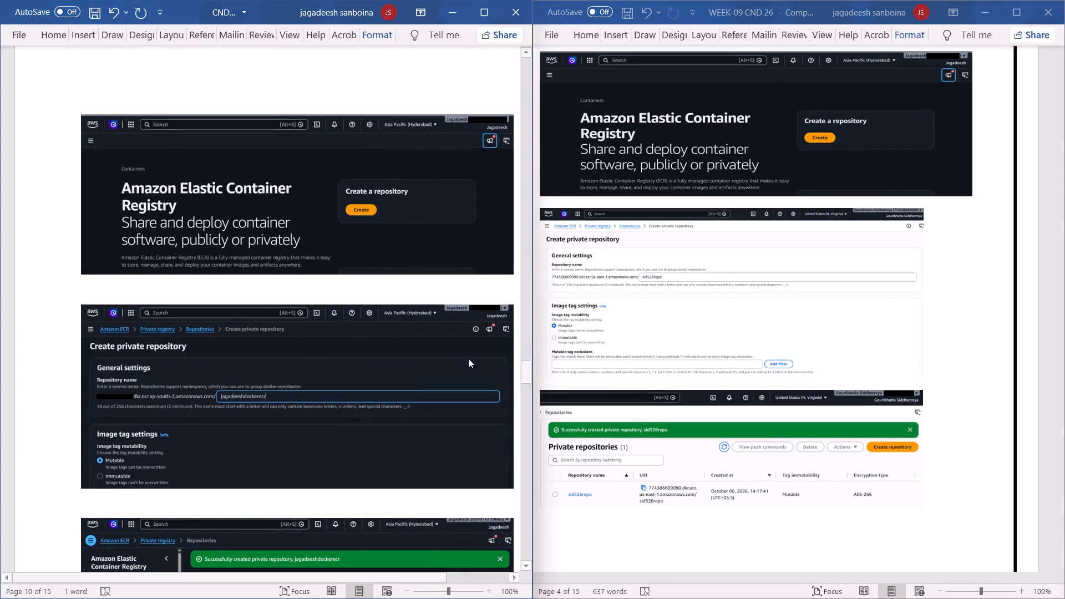
{"action": "left_click", "coordinate": [468, 358]}
{"action": "left_click", "coordinate": [468, 358]}
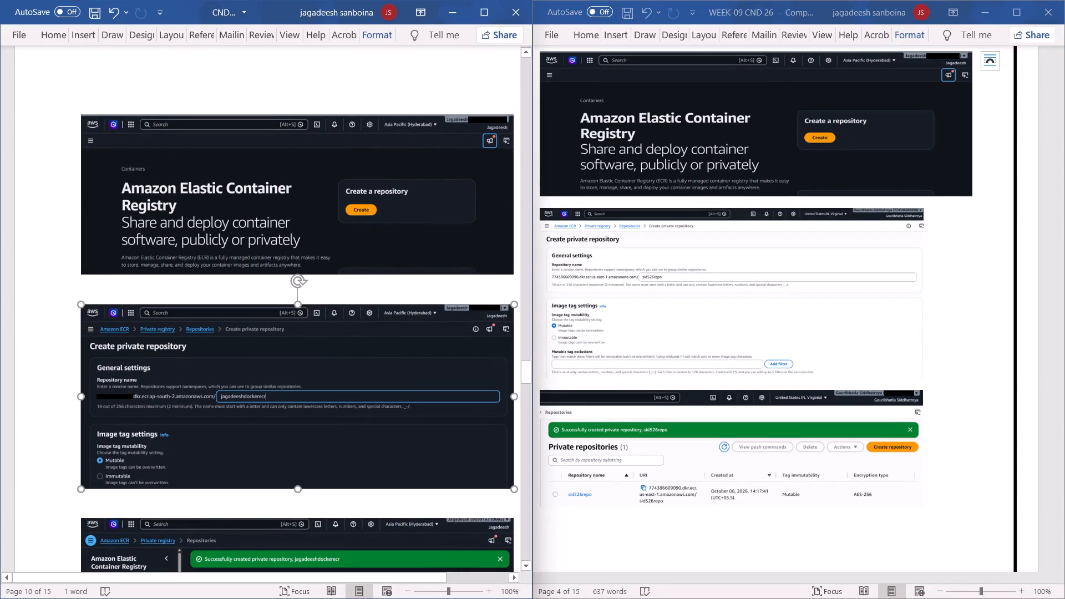
{"action": "key", "text": "ctrl+c"}
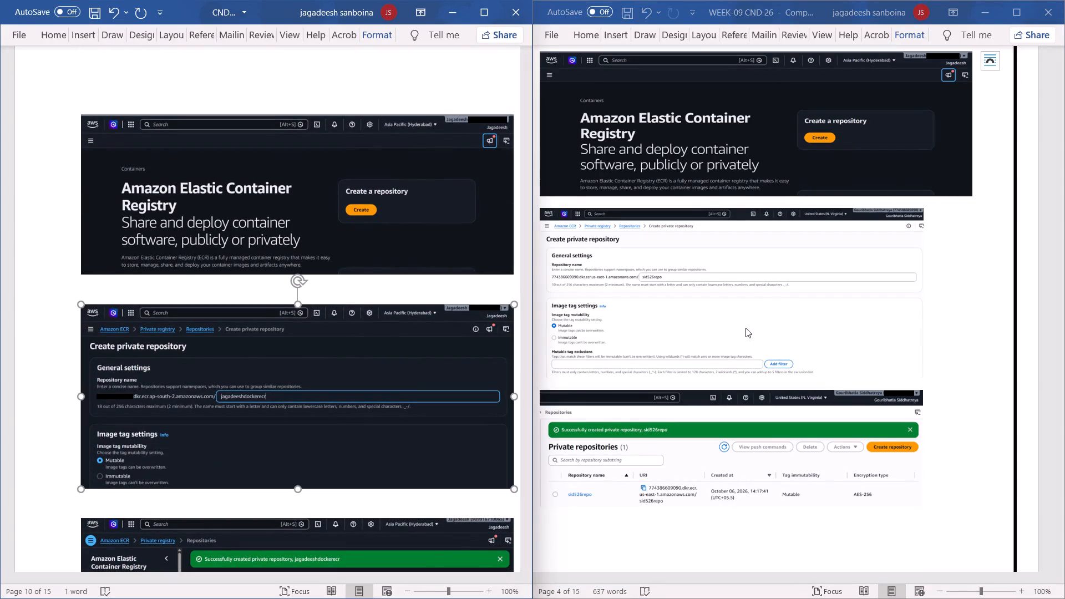
{"action": "double_click", "coordinate": [745, 328]}
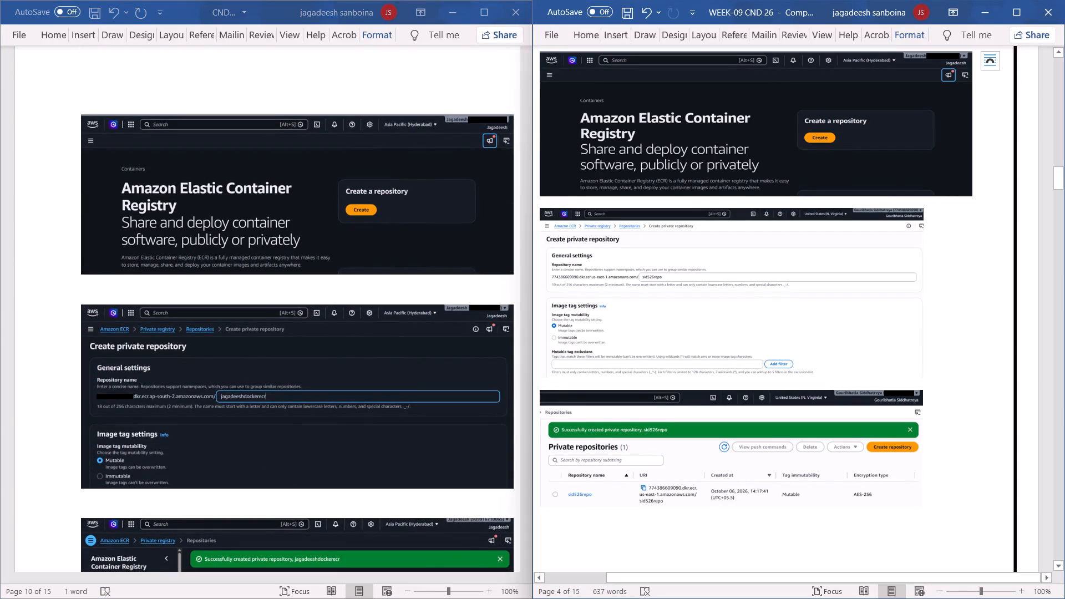
{"action": "double_click", "coordinate": [745, 328]}
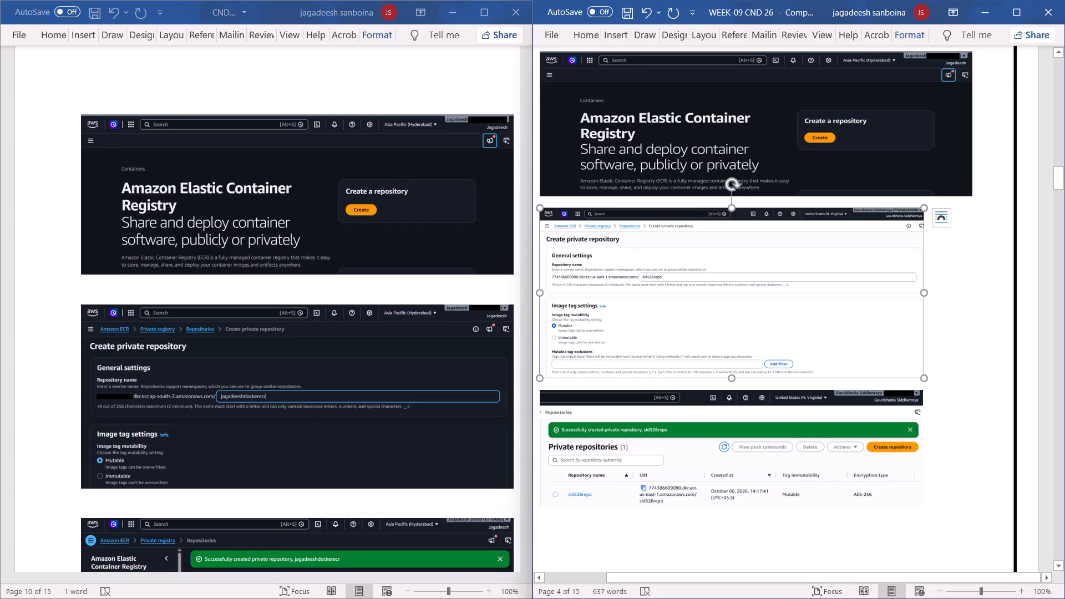
{"action": "key", "text": "Delete"}
{"action": "key", "text": "ctrl+v"}
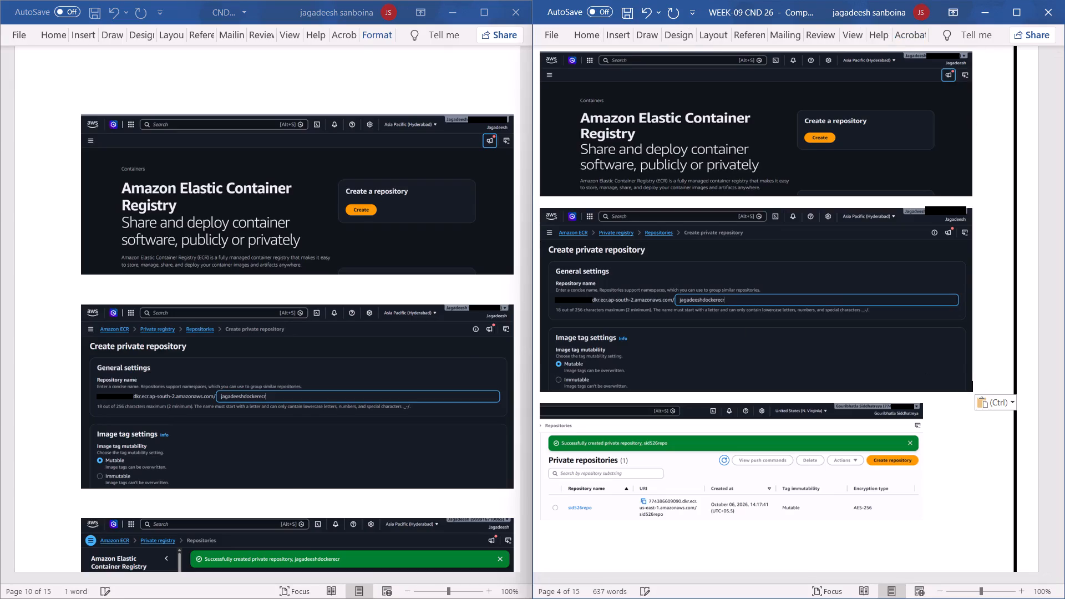
Slightly reduce the height and width of the pasted Create private repository screenshot in the Week 9 document.
{"action": "left_click", "coordinate": [745, 328]}
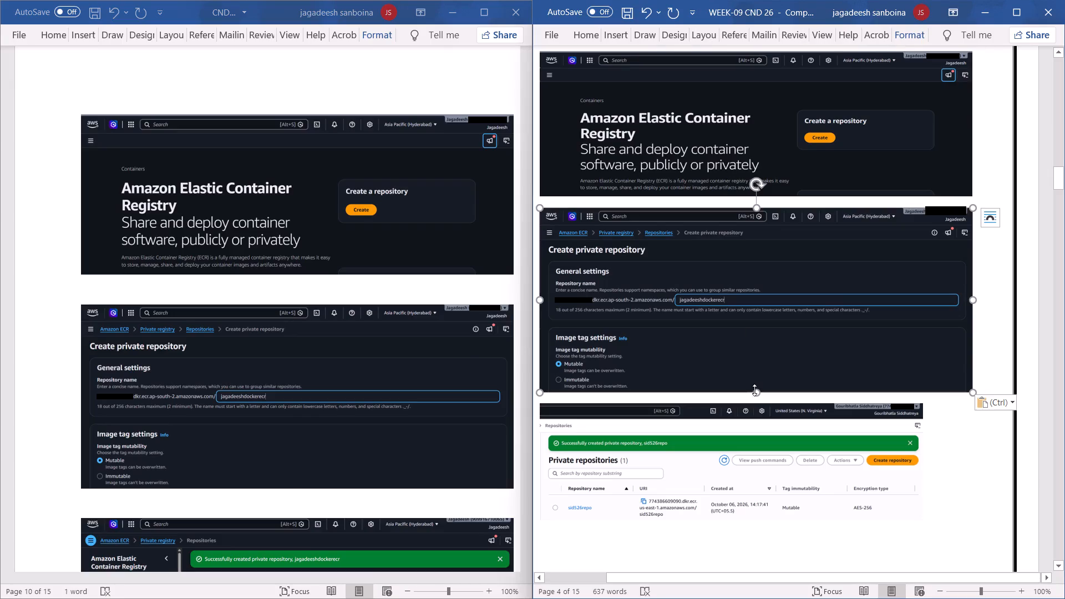
{"action": "left_click_drag", "start_coordinate": [755, 389], "coordinate": [753, 368]}
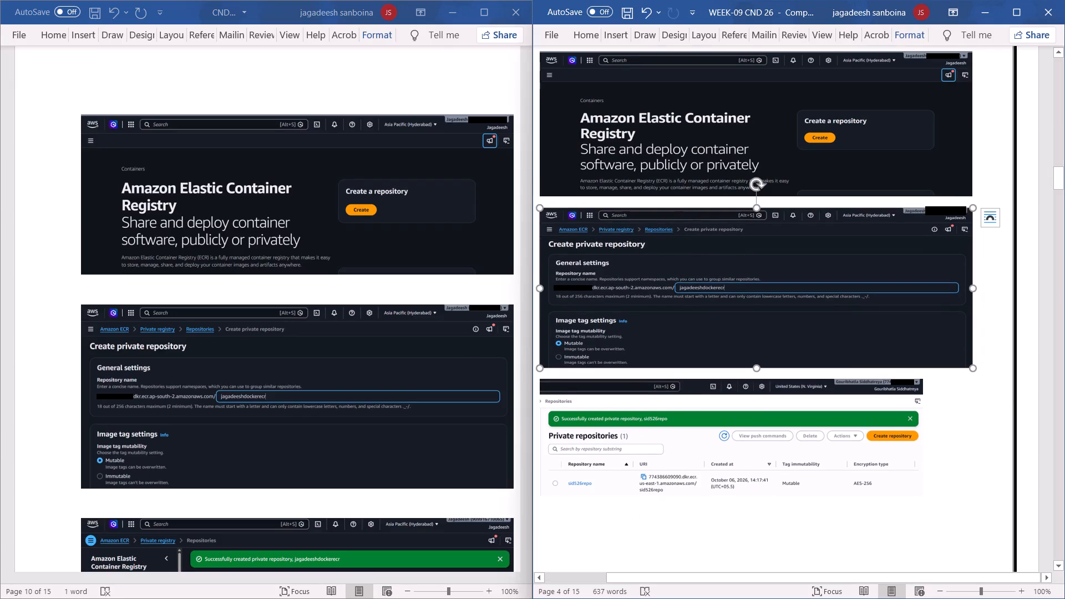
{"action": "left_click", "coordinate": [976, 290]}
{"action": "left_click_drag", "start_coordinate": [976, 290], "coordinate": [976, 290]}
{"action": "left_click_drag", "start_coordinate": [976, 290], "coordinate": [957, 287]}
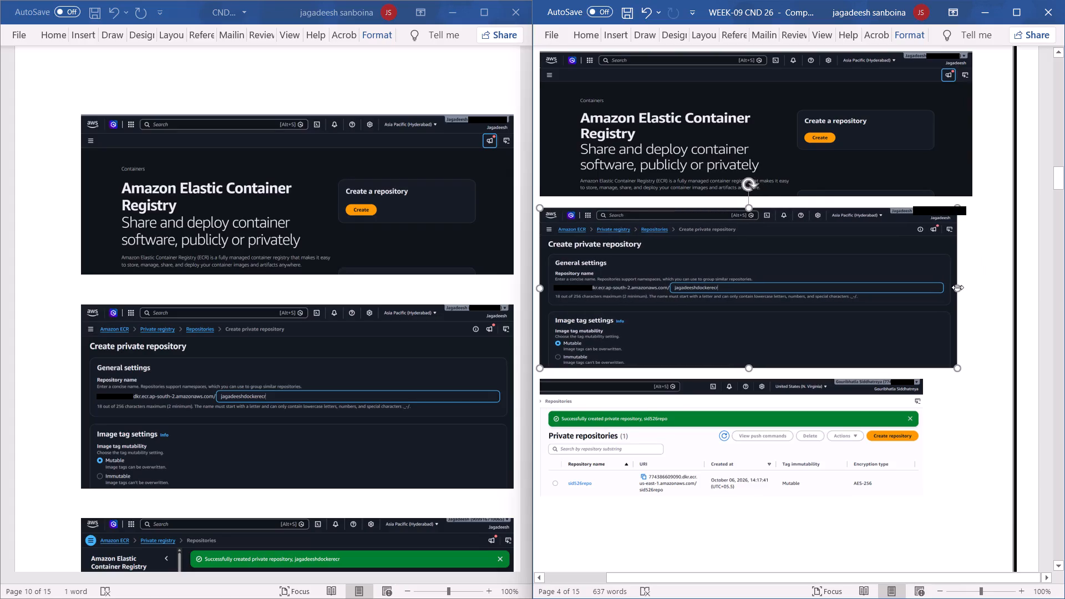
Replace the Private repositories list screenshot in the Week 9 document with the matching screenshot from the CND document.
{"action": "scroll", "coordinate": [977, 353], "scroll_direction": "down", "scroll_amount": 2}
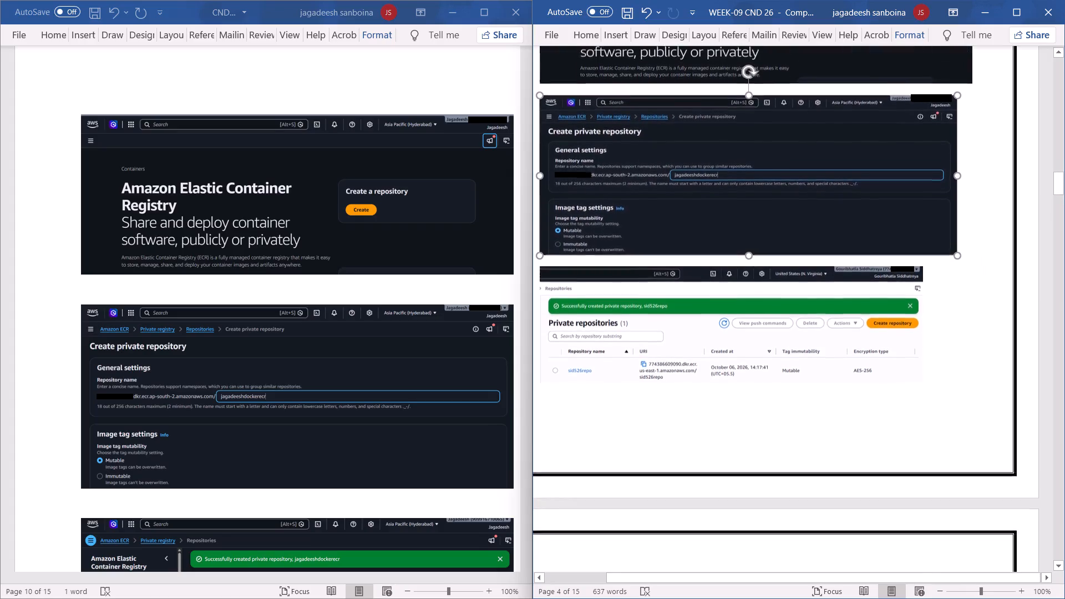
{"action": "scroll", "coordinate": [977, 353], "scroll_direction": "down", "scroll_amount": 1}
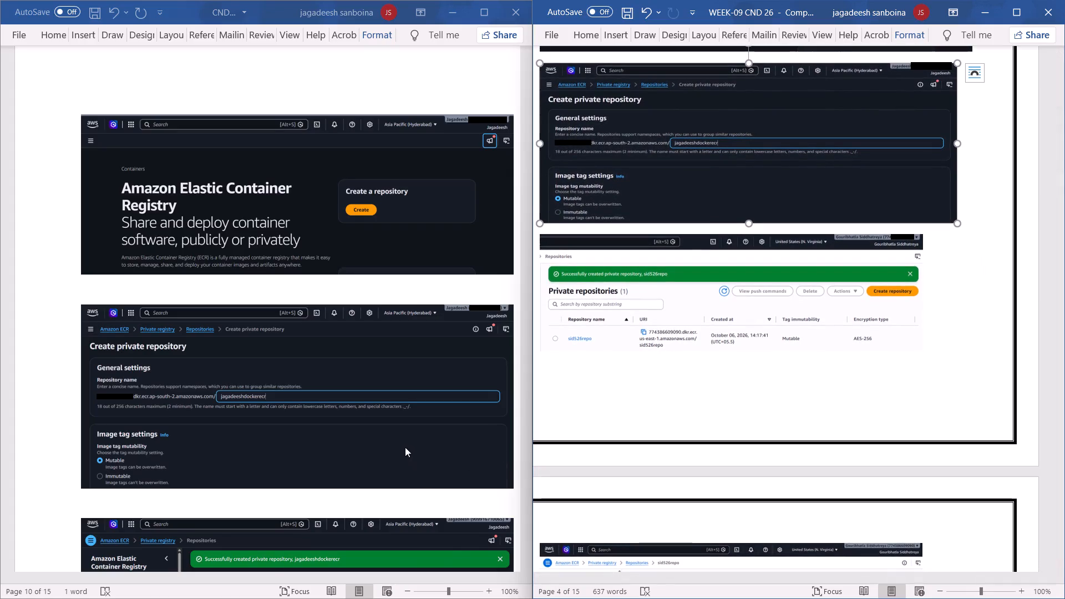
{"action": "scroll", "coordinate": [405, 447], "scroll_direction": "down", "scroll_amount": 1}
{"action": "triple_click", "coordinate": [362, 470]}
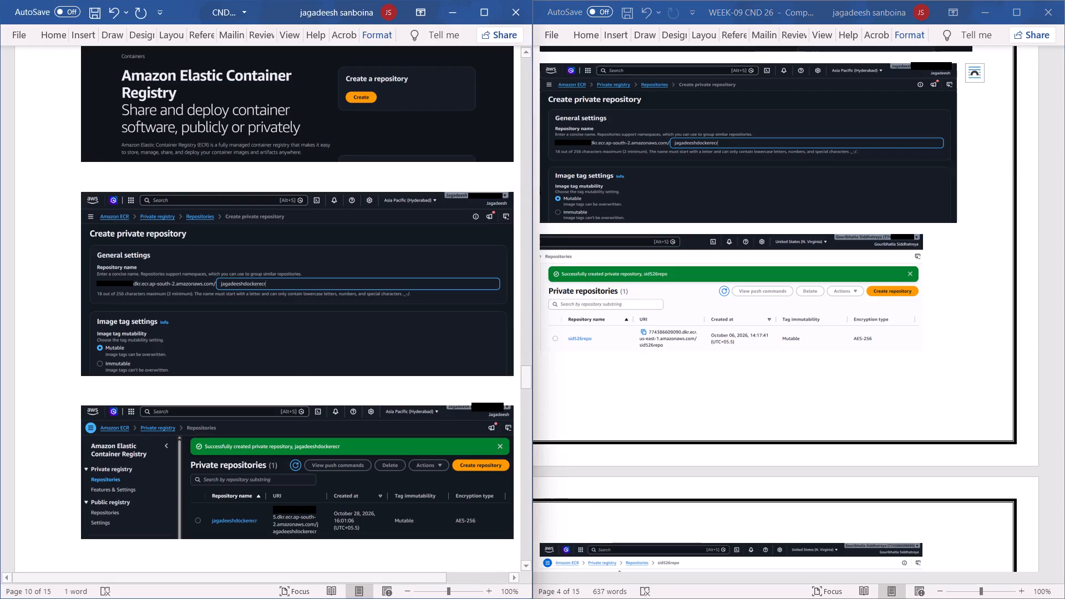
{"action": "left_click", "coordinate": [362, 470]}
{"action": "key", "text": "ctrl+c"}
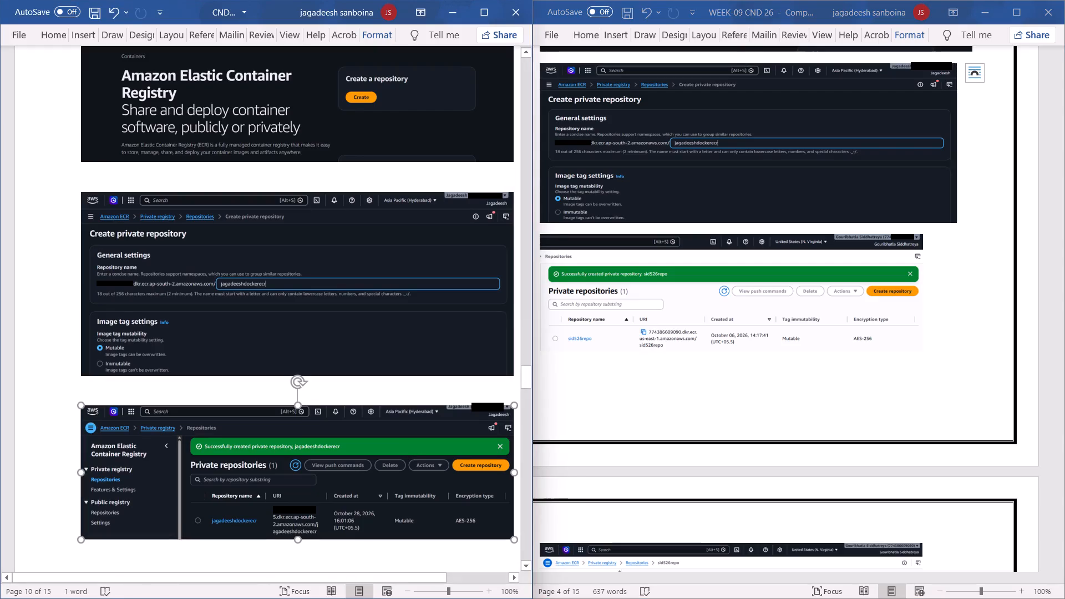
{"action": "double_click", "coordinate": [767, 339]}
{"action": "left_click", "coordinate": [767, 339]}
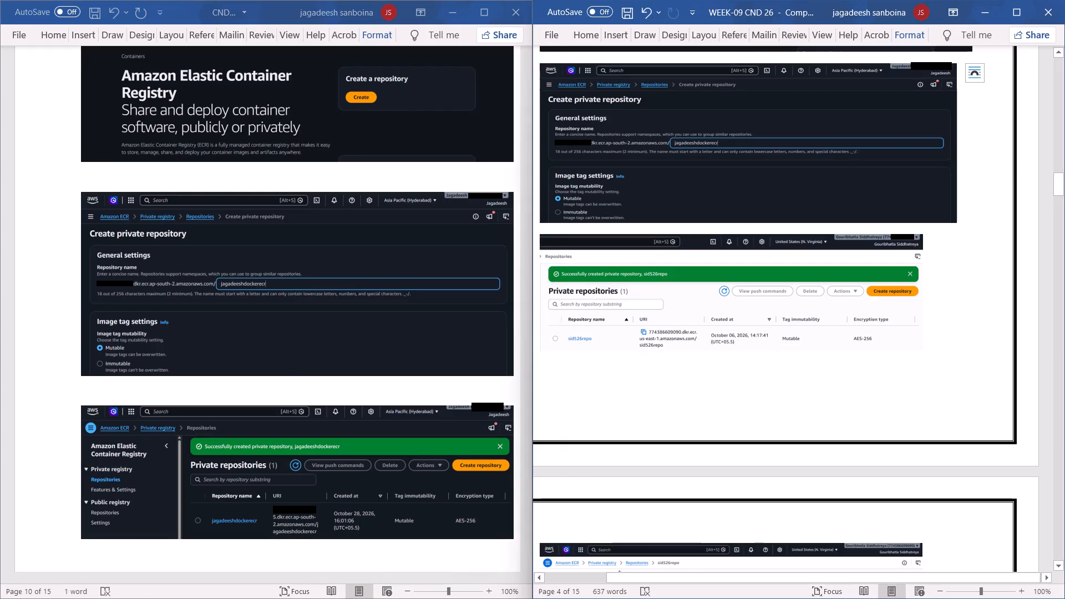
{"action": "key", "text": "Delete"}
{"action": "key", "text": "ctrl+v"}
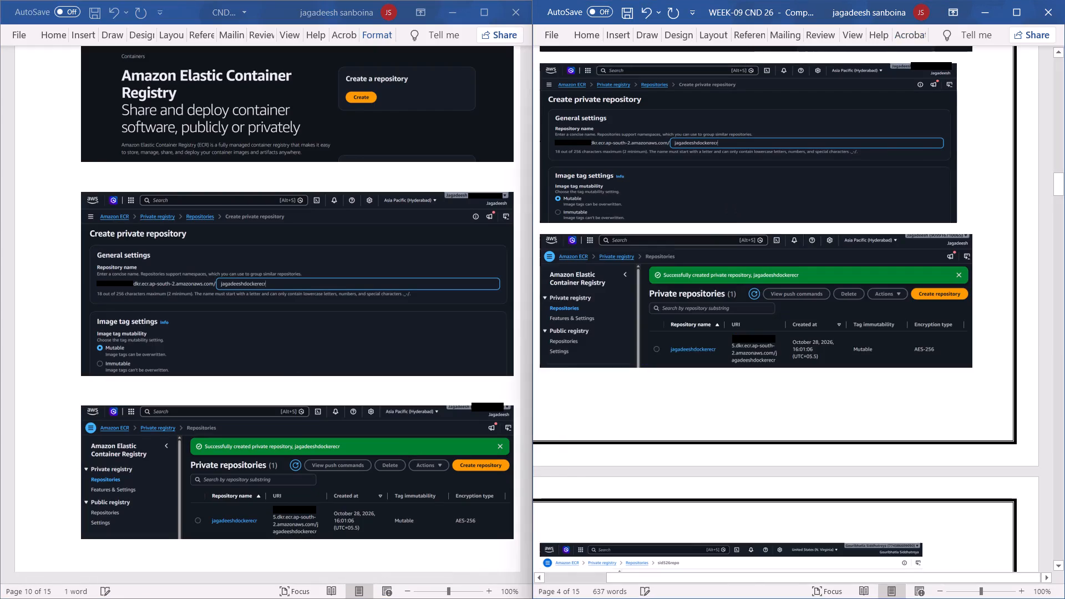
Replace the repository Images page screenshot above Step 4 in the Week 9 document with the matching jagadeeshdockerecr screenshot from the CND document.
{"action": "scroll", "coordinate": [767, 339], "scroll_direction": "down", "scroll_amount": 2}
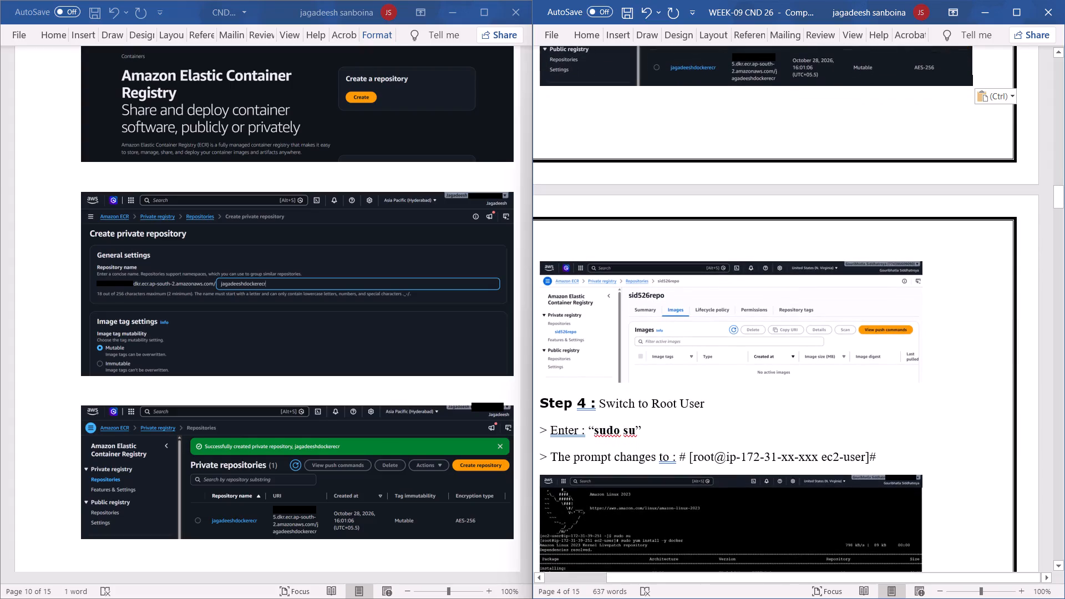
{"action": "scroll", "coordinate": [485, 379], "scroll_direction": "down", "scroll_amount": 3}
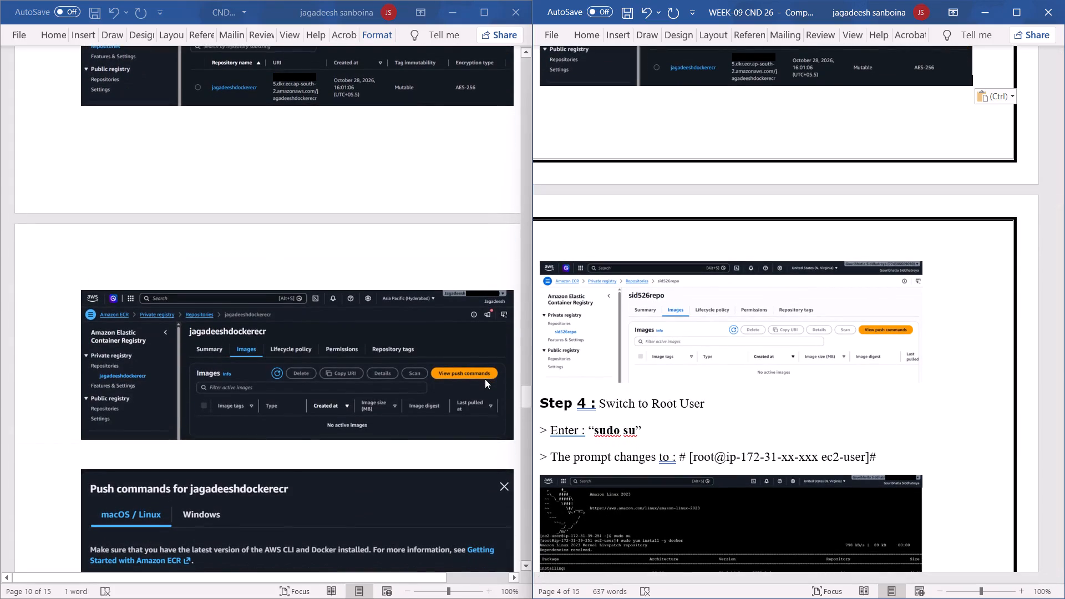
{"action": "scroll", "coordinate": [485, 379], "scroll_direction": "down", "scroll_amount": 1}
{"action": "left_click", "coordinate": [388, 332]}
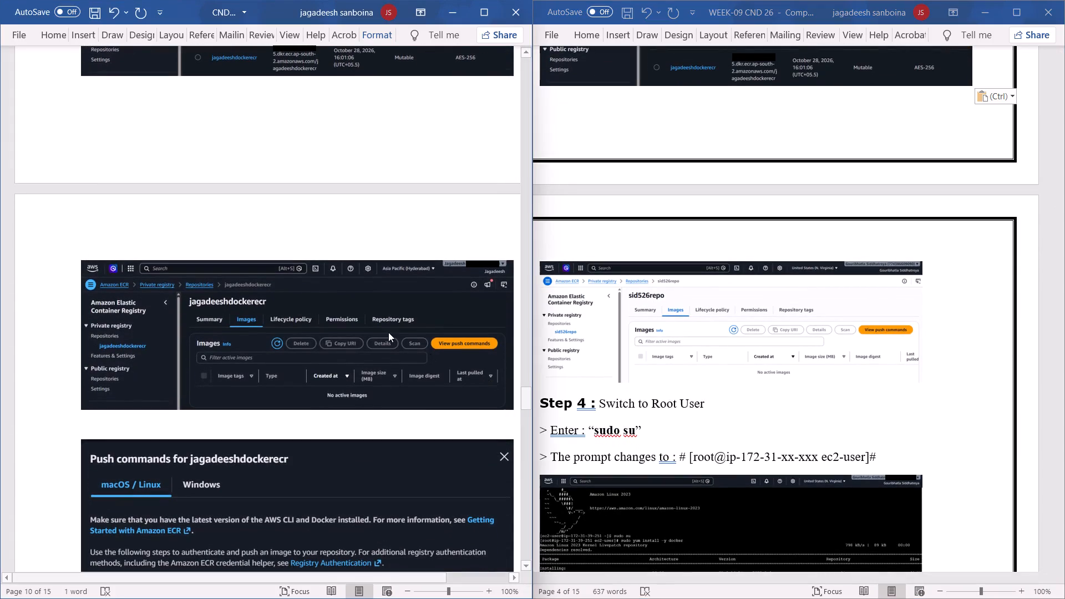
{"action": "double_click", "coordinate": [388, 332]}
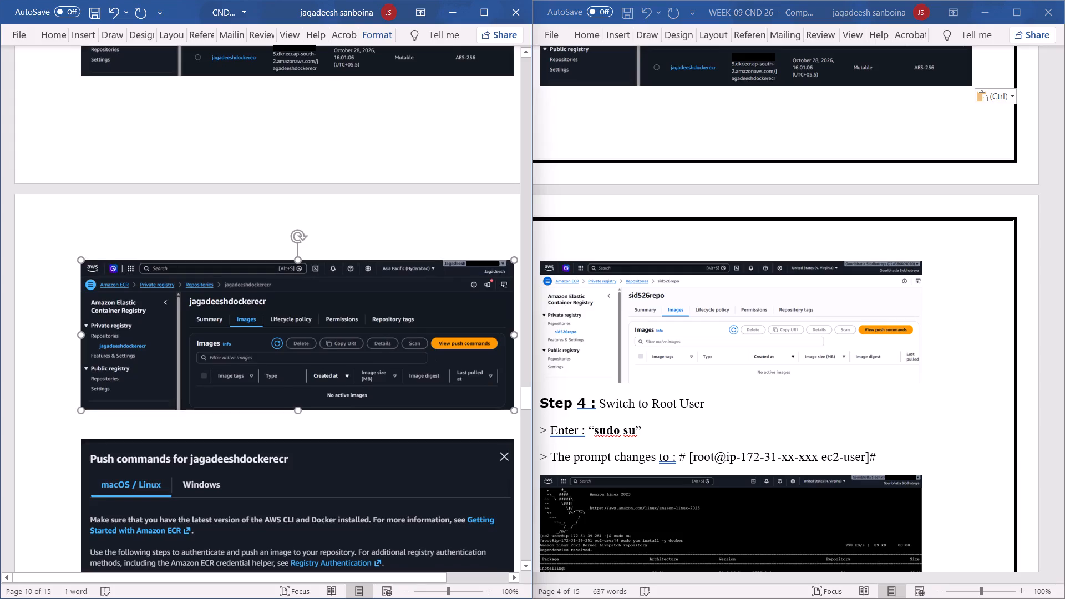
{"action": "key", "text": "ctrl+c"}
{"action": "double_click", "coordinate": [732, 286]}
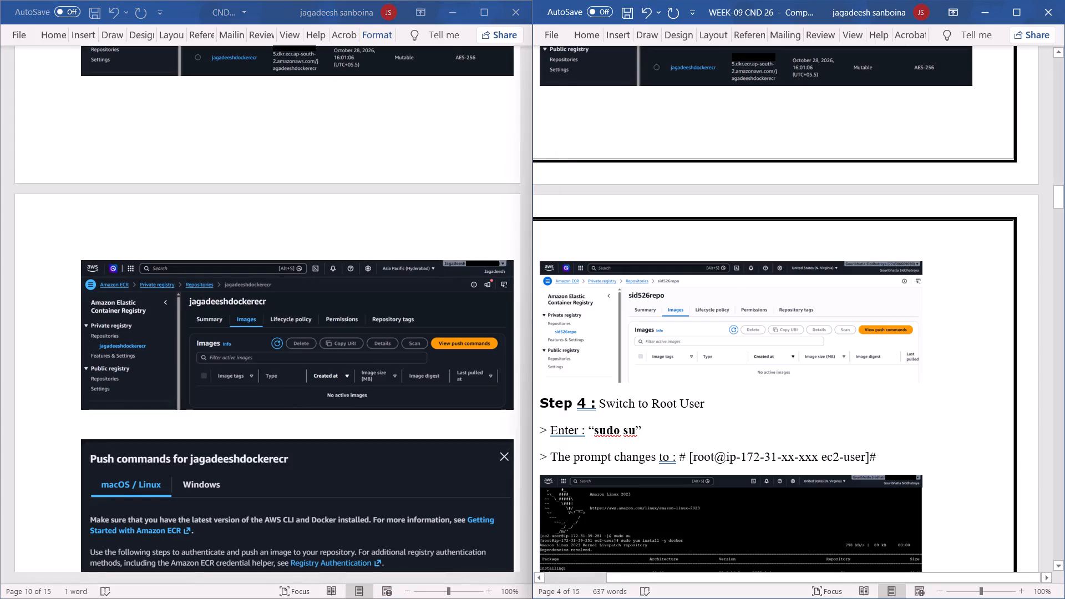
{"action": "key", "text": "Delete"}
{"action": "key", "text": "ctrl+v"}
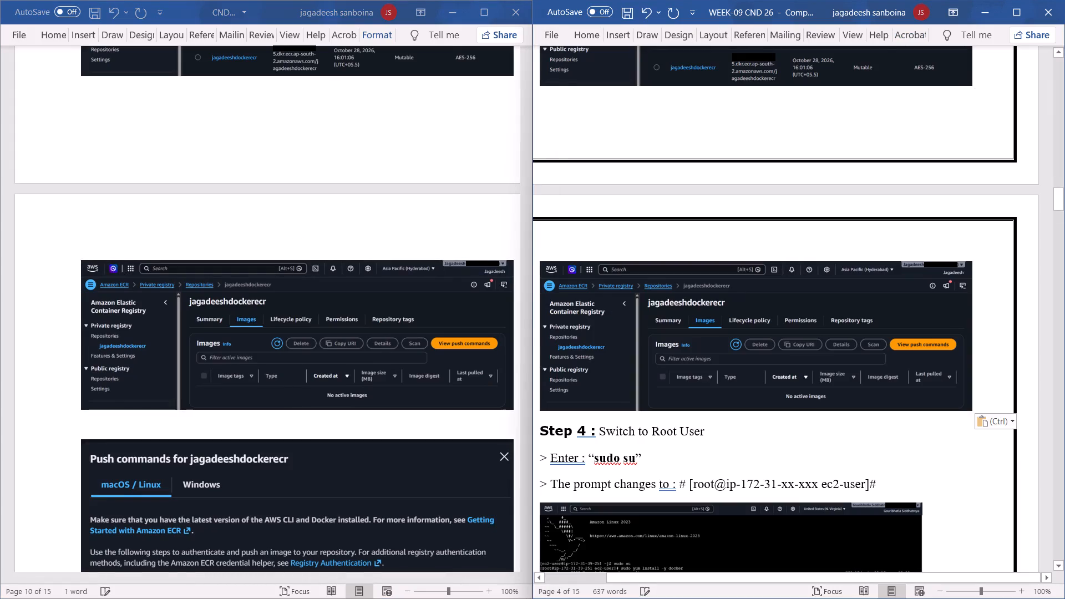
Slightly reduce the height of the pasted jagadeeshdockerecr Images page screenshot above Step 4 in the Week 9 document.
{"action": "left_click", "coordinate": [721, 341]}
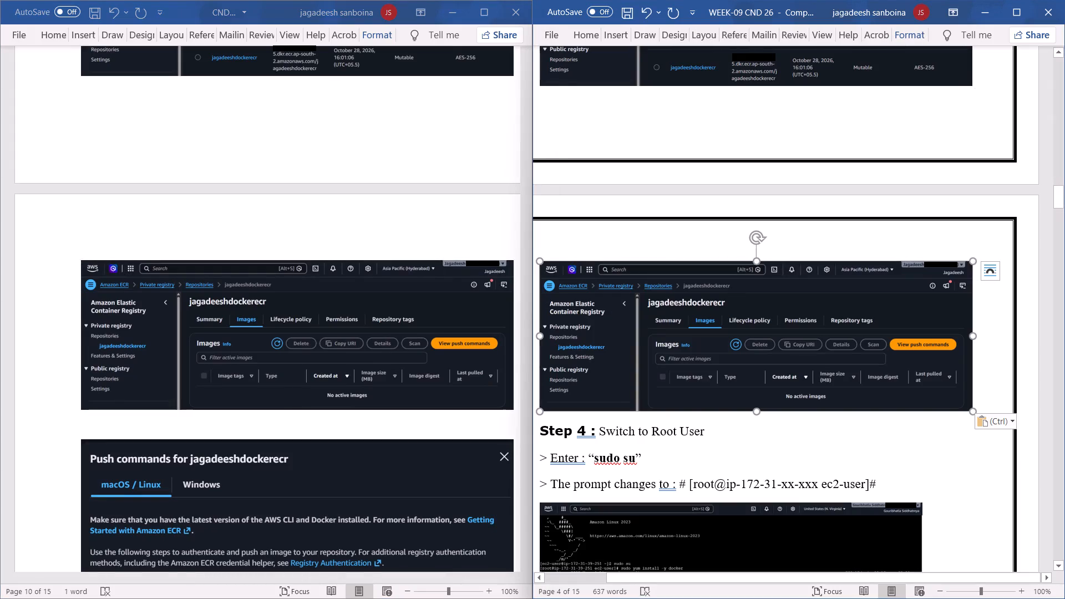
{"action": "left_click_drag", "start_coordinate": [757, 412], "coordinate": [755, 393]}
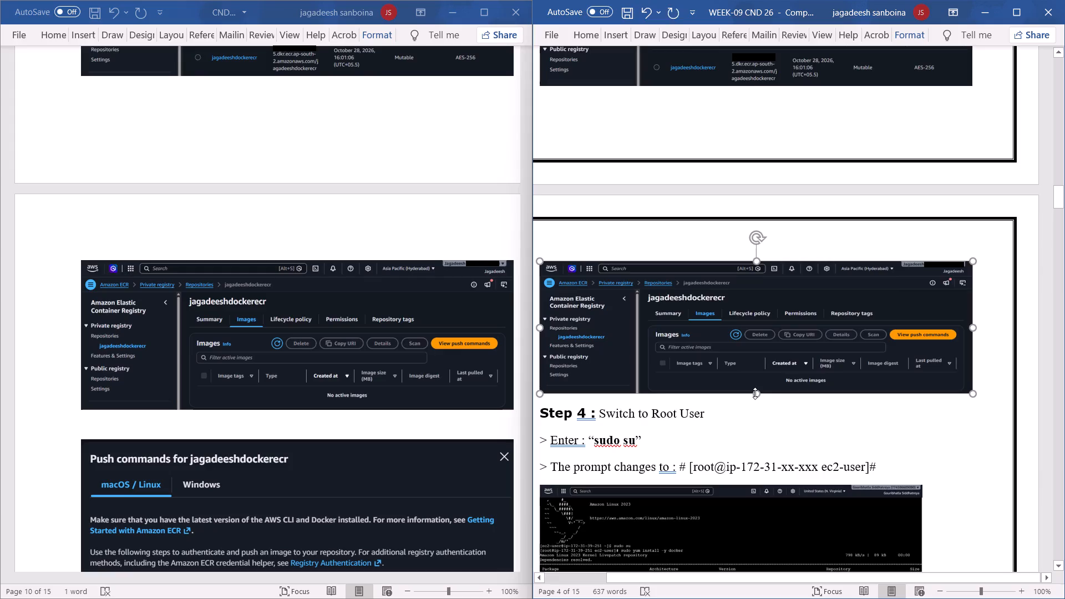
Replace the terminal screenshot under Step 4 in the Week 9 document with the sudo su and Docker install terminal screenshot from the CND document.
{"action": "scroll", "coordinate": [732, 450], "scroll_direction": "down", "scroll_amount": 1}
{"action": "scroll", "coordinate": [390, 481], "scroll_direction": "down", "scroll_amount": 1}
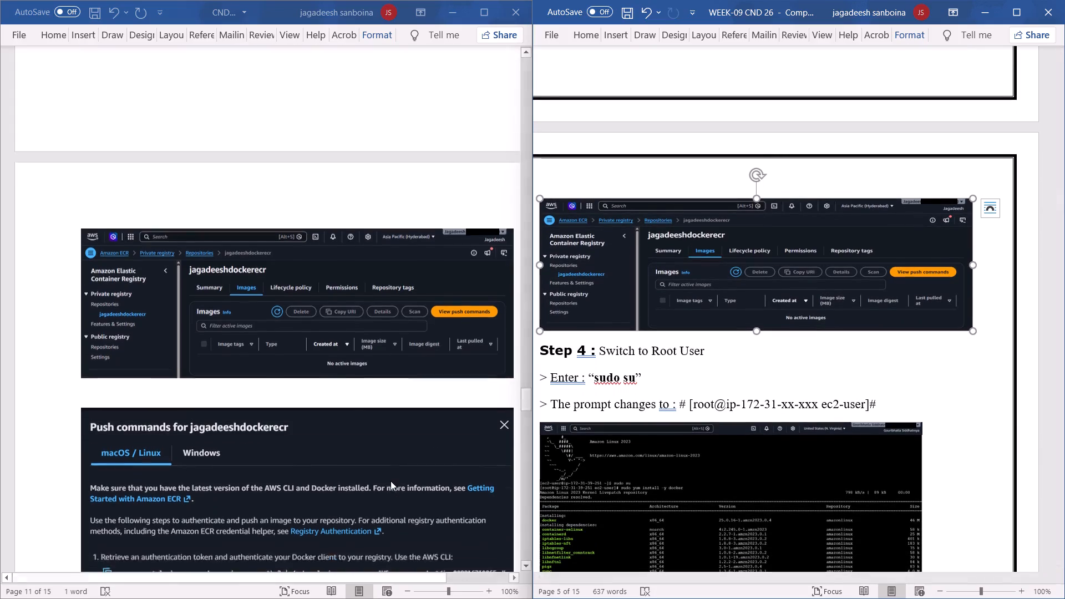
{"action": "scroll", "coordinate": [390, 481], "scroll_direction": "down", "scroll_amount": 1}
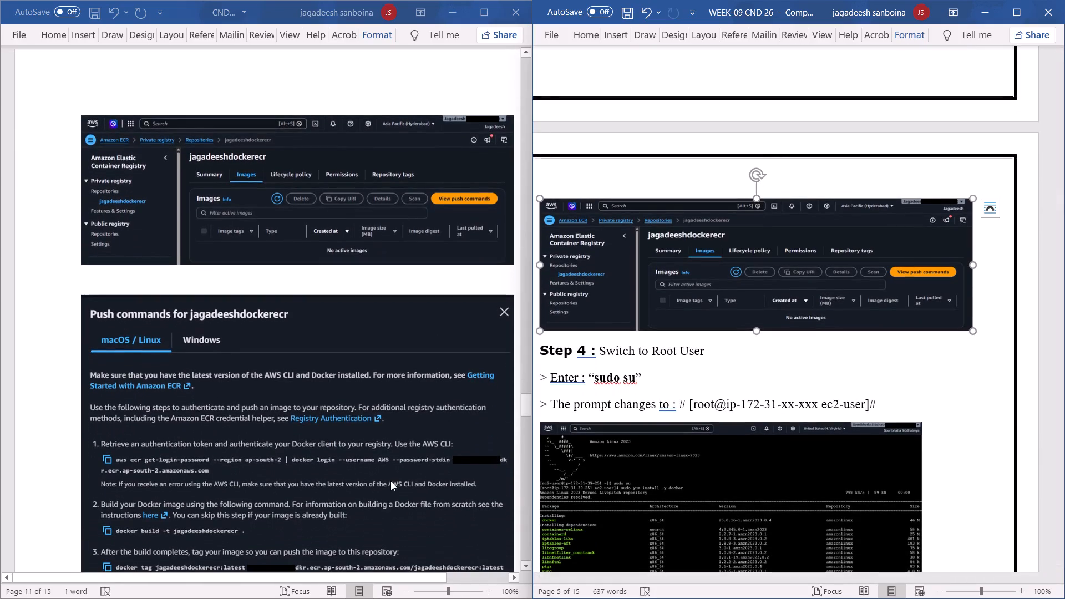
{"action": "scroll", "coordinate": [390, 481], "scroll_direction": "up", "scroll_amount": 9}
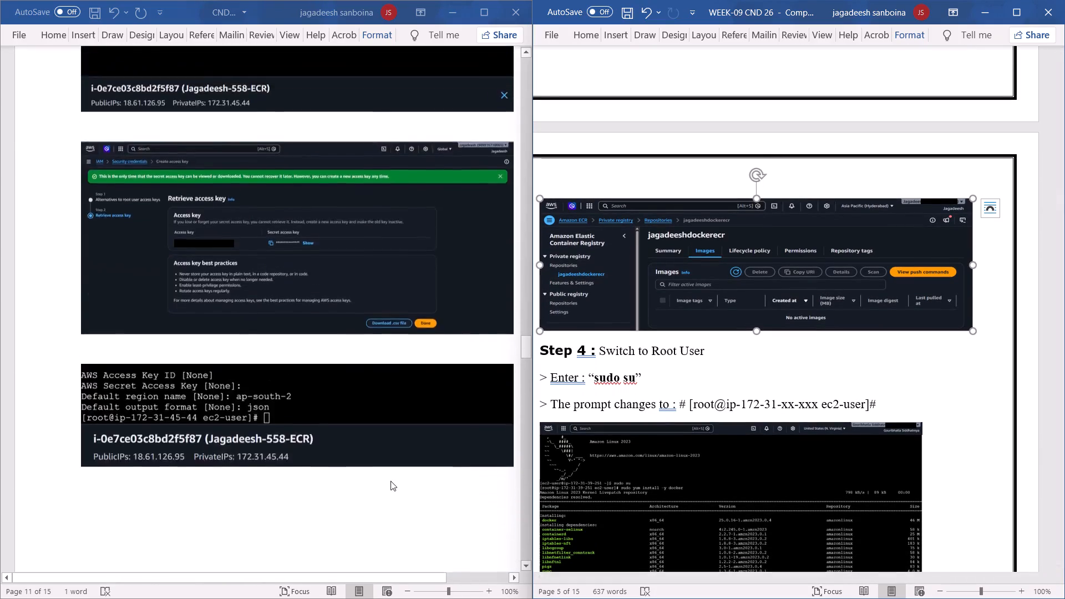
{"action": "scroll", "coordinate": [390, 481], "scroll_direction": "up", "scroll_amount": 1}
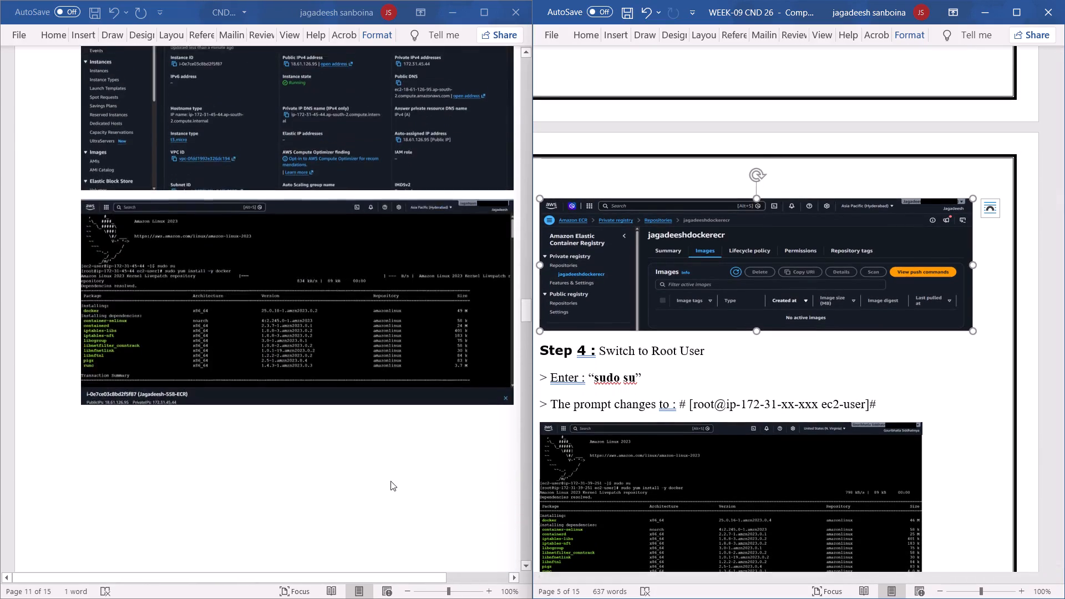
{"action": "scroll", "coordinate": [390, 481], "scroll_direction": "up", "scroll_amount": 1}
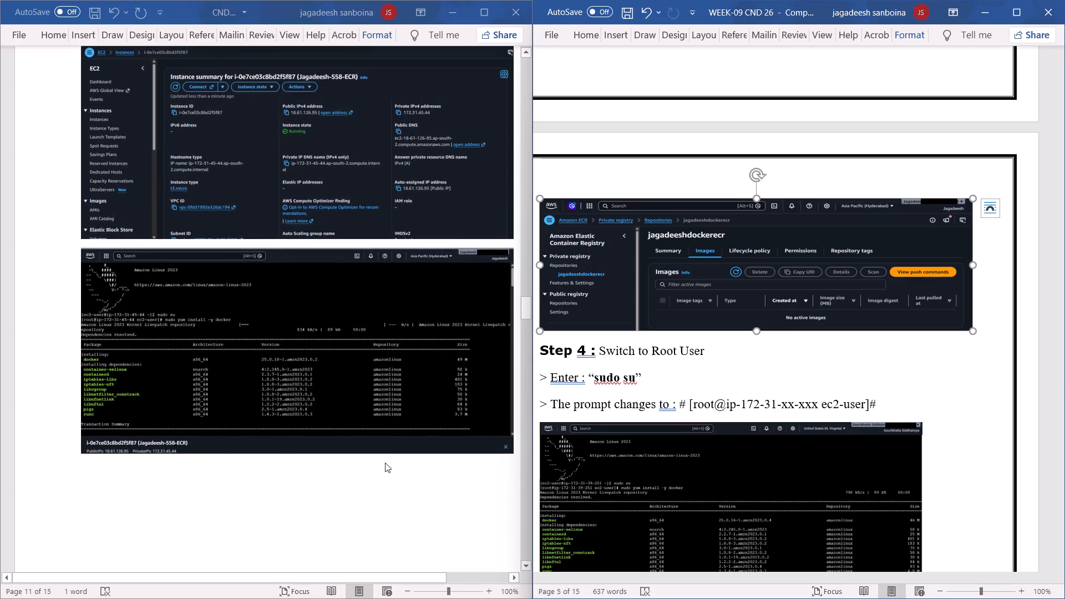
{"action": "left_click", "coordinate": [371, 411]}
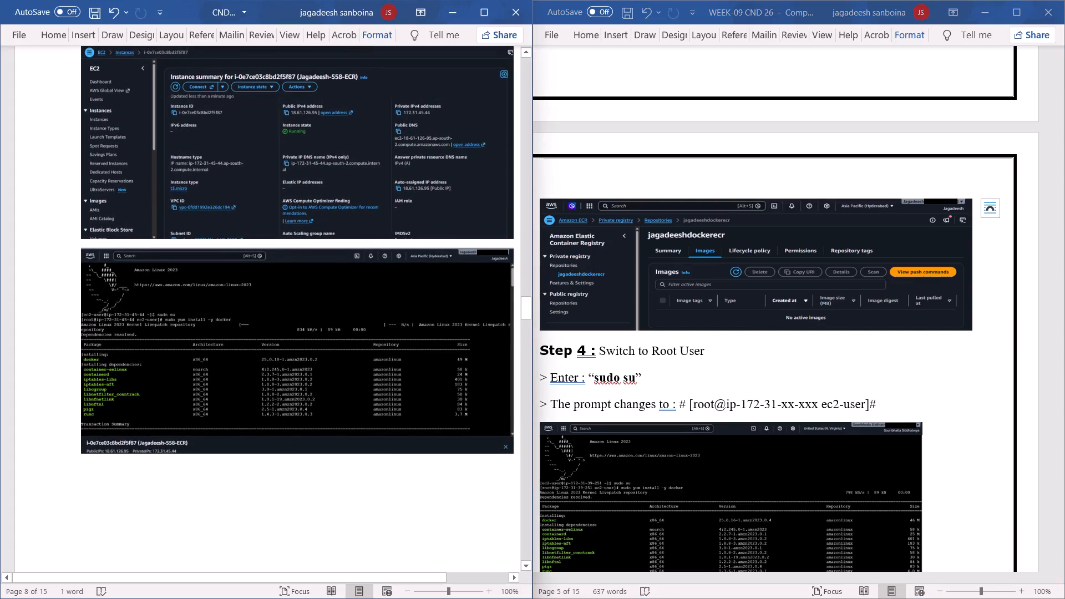
{"action": "left_click", "coordinate": [371, 411]}
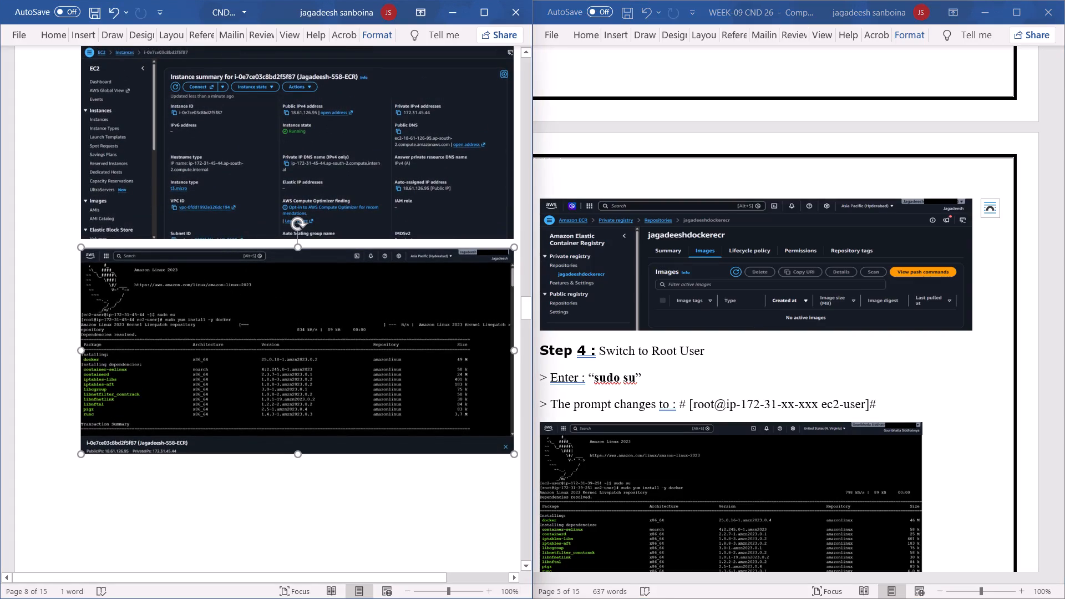
{"action": "key", "text": "ctrl+c"}
{"action": "double_click", "coordinate": [652, 451]}
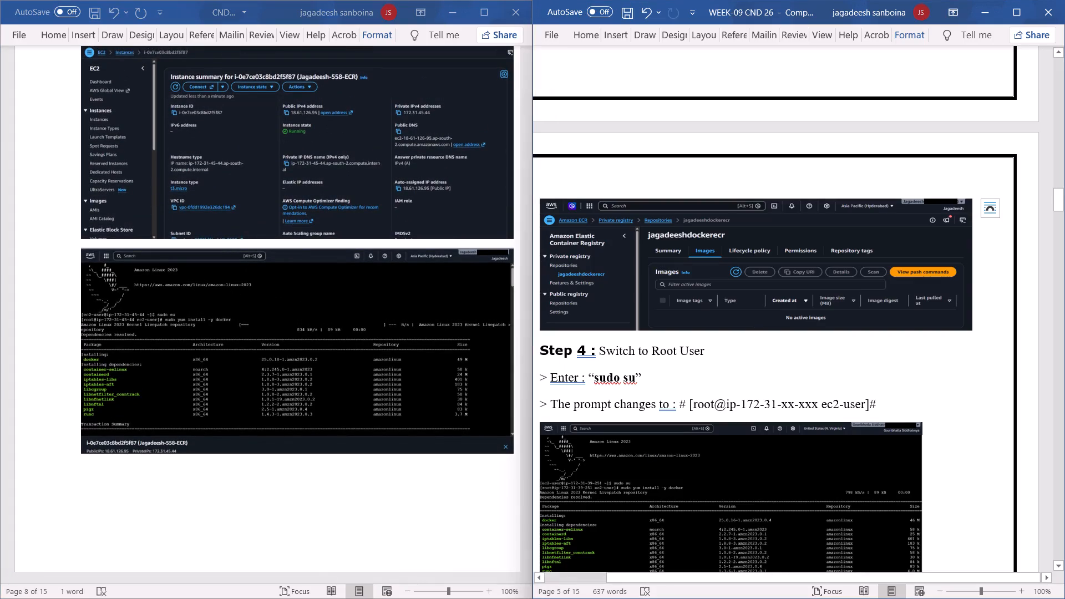
{"action": "left_click", "coordinate": [652, 451]}
{"action": "key", "text": "Delete"}
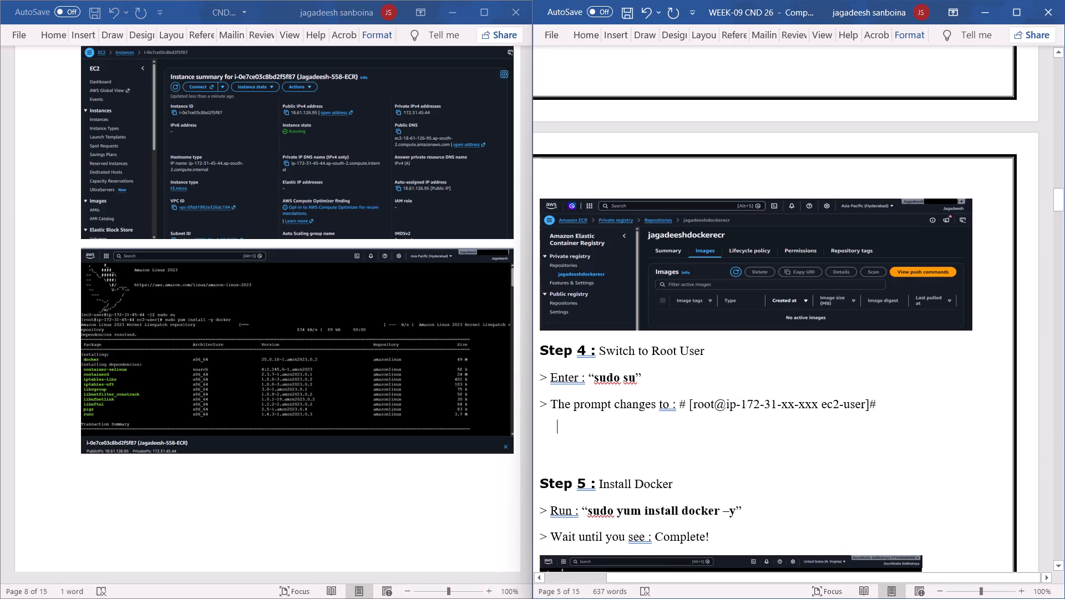
{"action": "key", "text": "ctrl+v"}
Delete the first terminal screenshot under Step 5, Install Docker, in the Week 9 document, the one showing the package list.
{"action": "scroll", "coordinate": [669, 454], "scroll_direction": "down", "scroll_amount": 1}
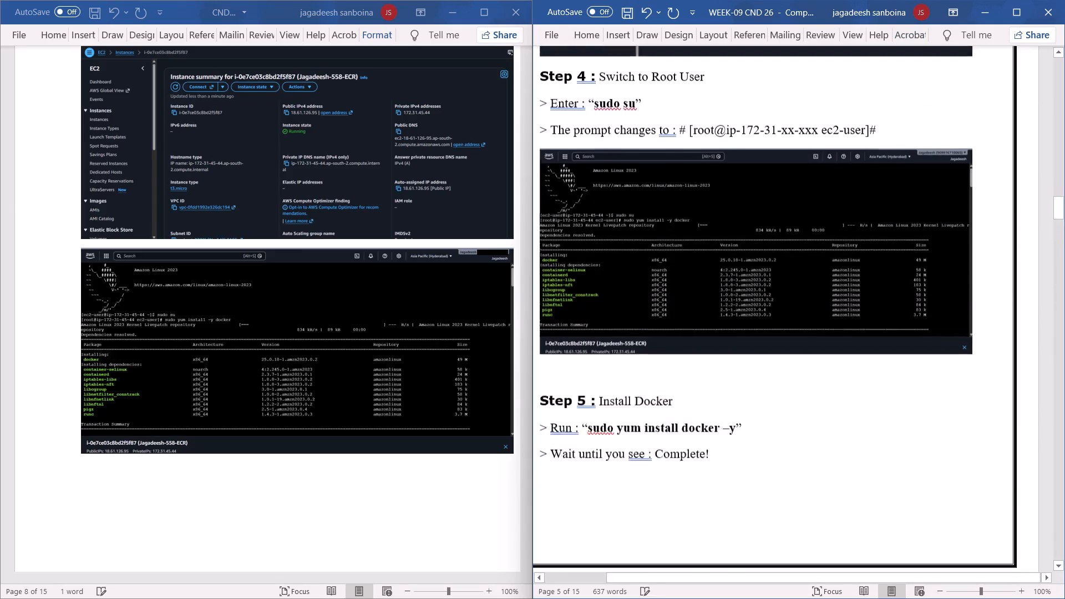
{"action": "scroll", "coordinate": [669, 454], "scroll_direction": "down", "scroll_amount": 4}
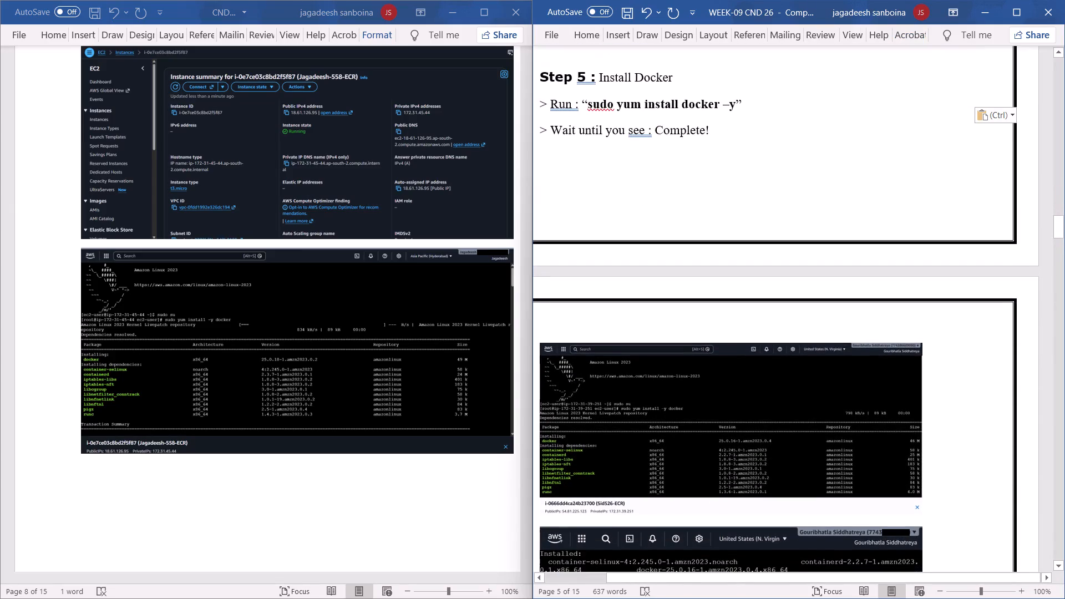
{"action": "scroll", "coordinate": [417, 501], "scroll_direction": "down", "scroll_amount": 2}
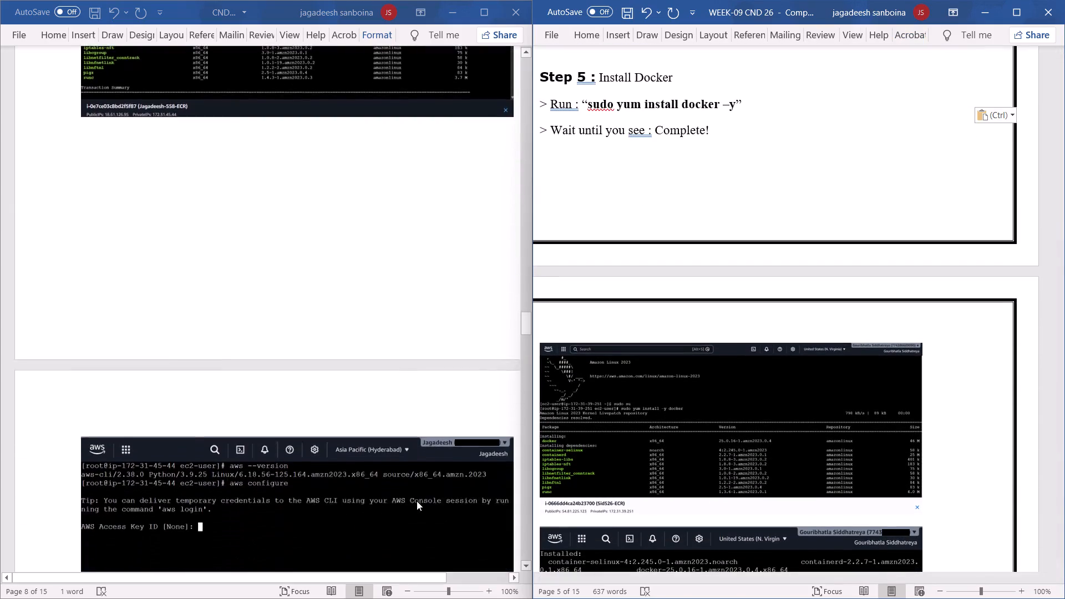
{"action": "scroll", "coordinate": [417, 501], "scroll_direction": "down", "scroll_amount": 2}
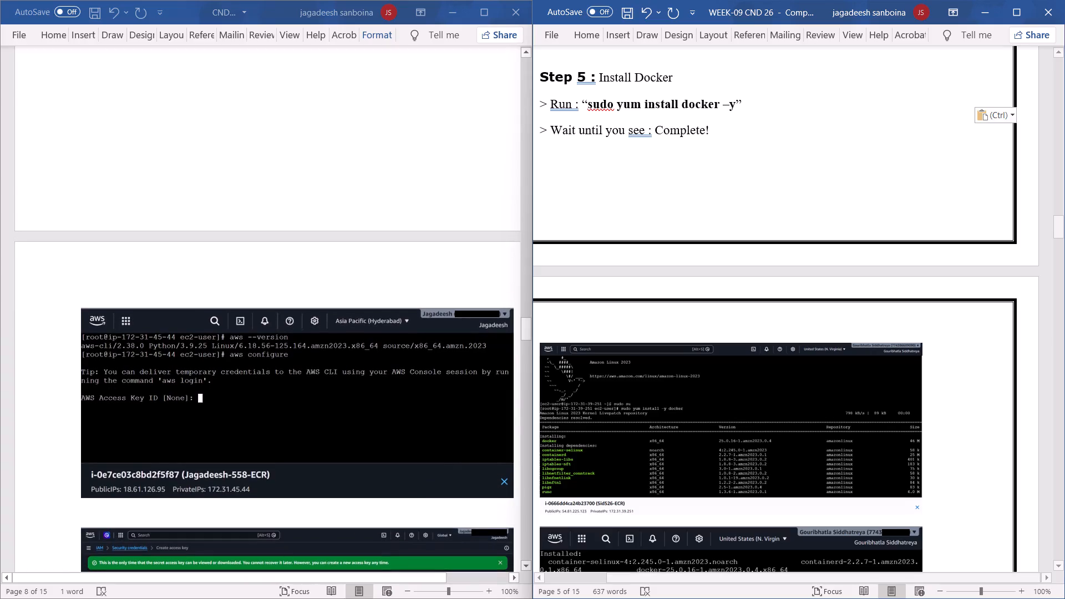
{"action": "left_click", "coordinate": [655, 450]}
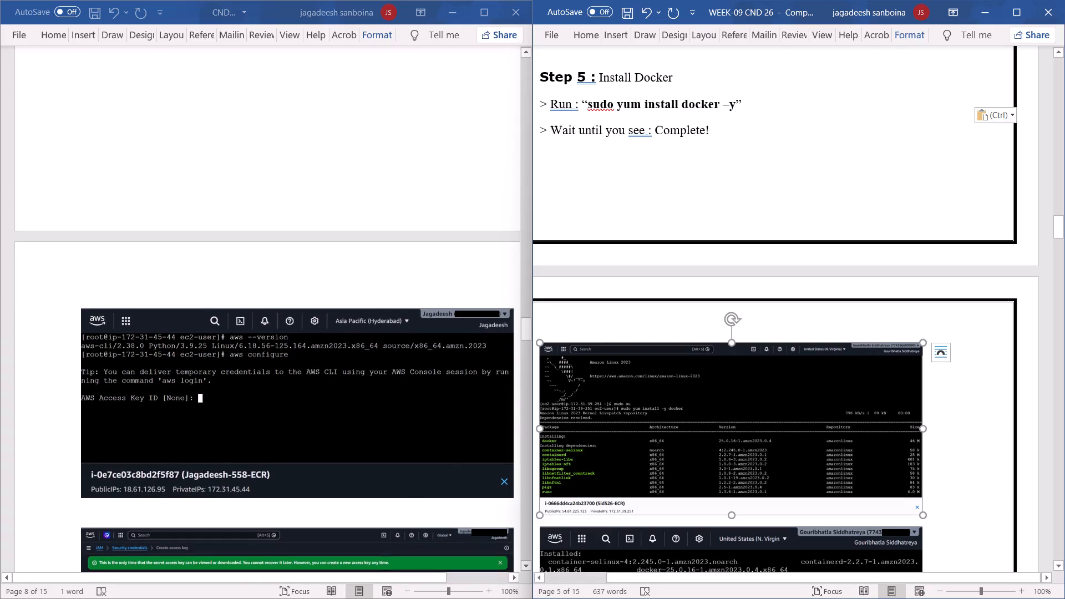
{"action": "scroll", "coordinate": [655, 450], "scroll_direction": "down", "scroll_amount": 1}
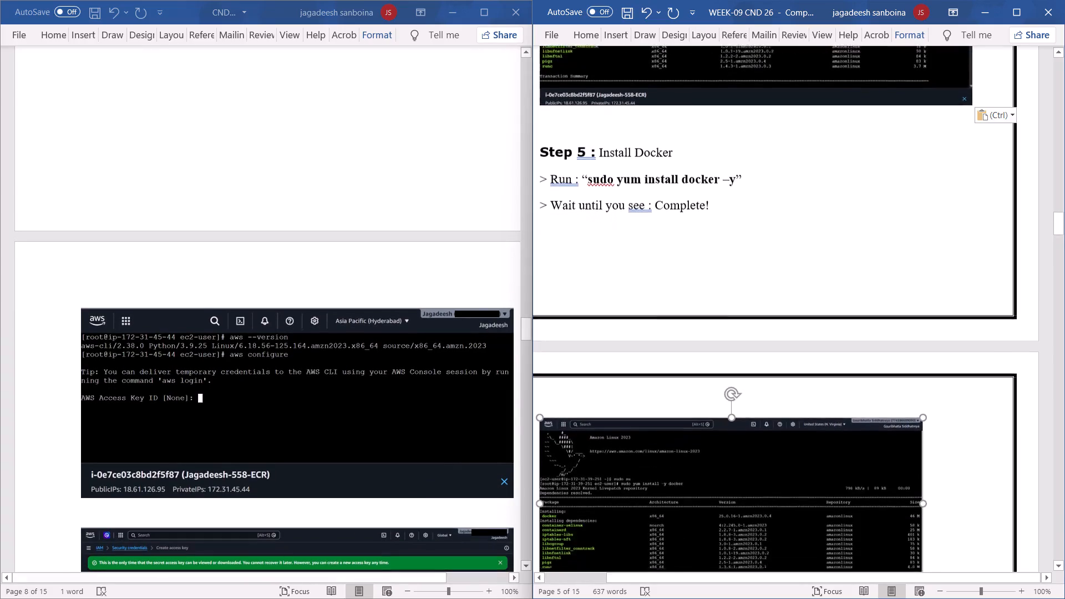
{"action": "scroll", "coordinate": [655, 450], "scroll_direction": "down", "scroll_amount": 1}
{"action": "key", "text": "Delete"}
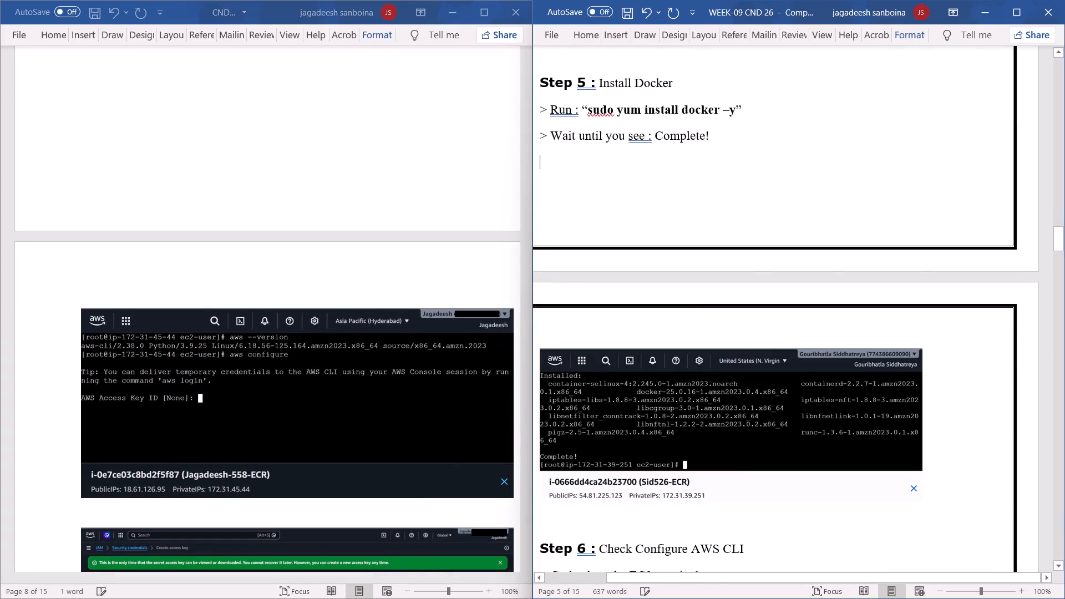
Look through the CND document's screenshots for a match to the Docker installation Complete! terminal screenshot under Step 5 of the Week 9 document.
{"action": "scroll", "coordinate": [655, 450], "scroll_direction": "down", "scroll_amount": 1}
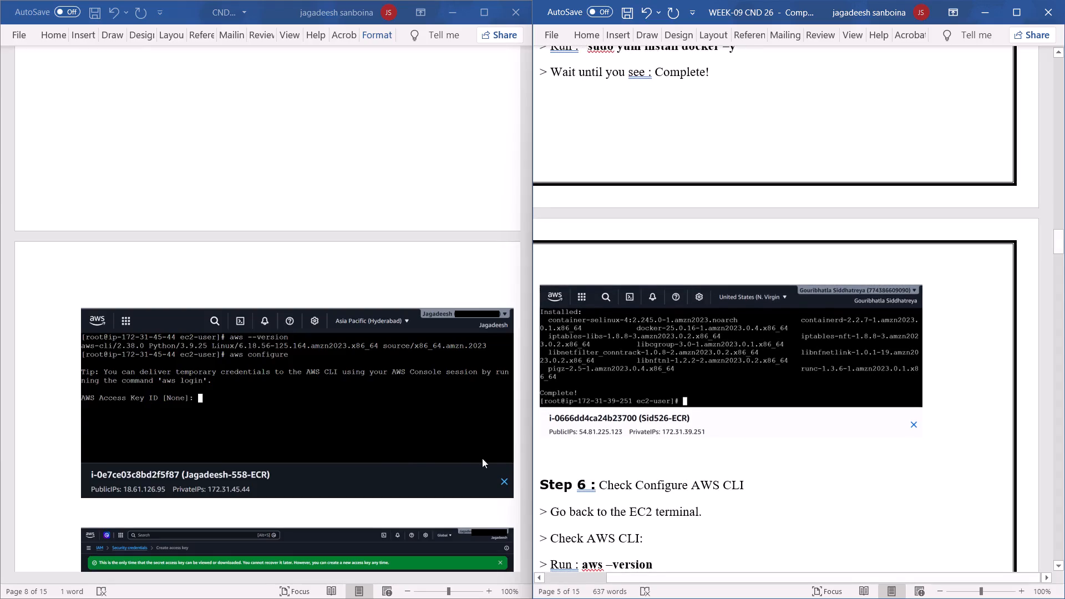
{"action": "scroll", "coordinate": [378, 459], "scroll_direction": "down", "scroll_amount": 1}
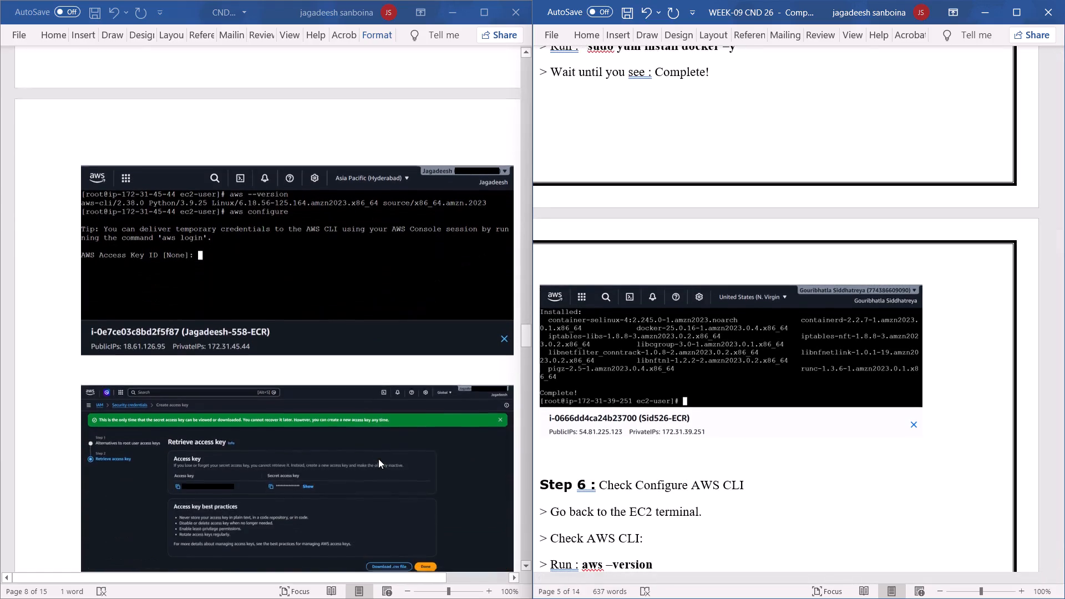
{"action": "scroll", "coordinate": [378, 459], "scroll_direction": "down", "scroll_amount": 3}
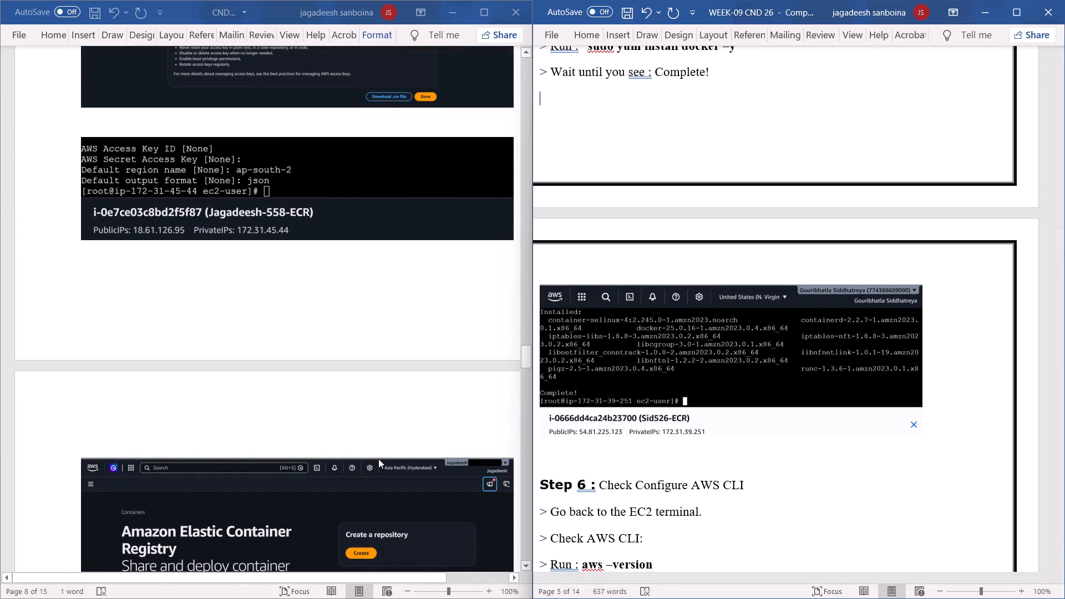
{"action": "scroll", "coordinate": [378, 459], "scroll_direction": "down", "scroll_amount": 2}
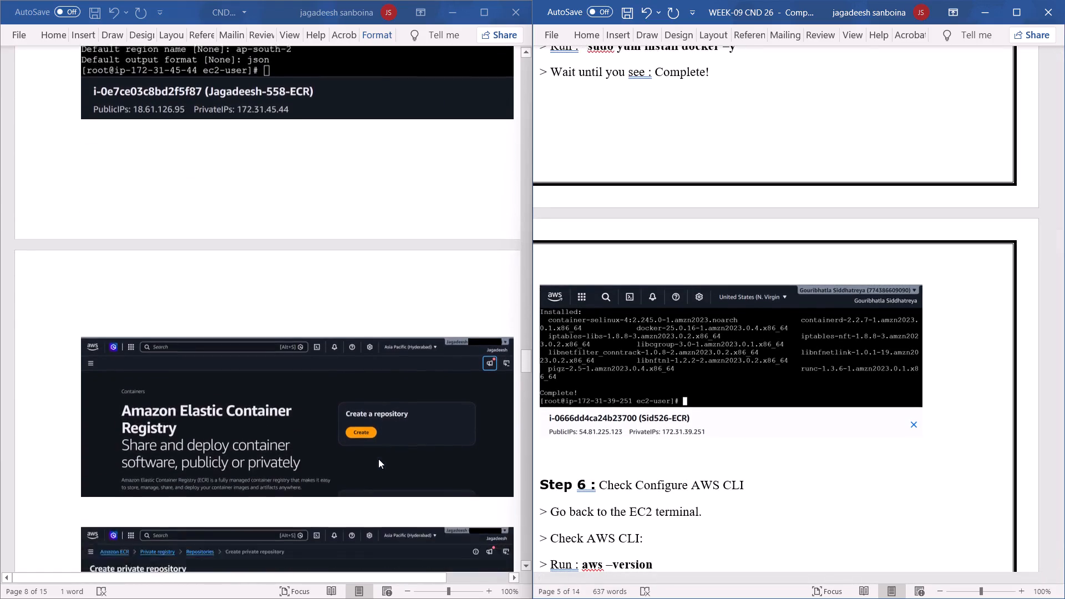
{"action": "scroll", "coordinate": [378, 459], "scroll_direction": "down", "scroll_amount": 4}
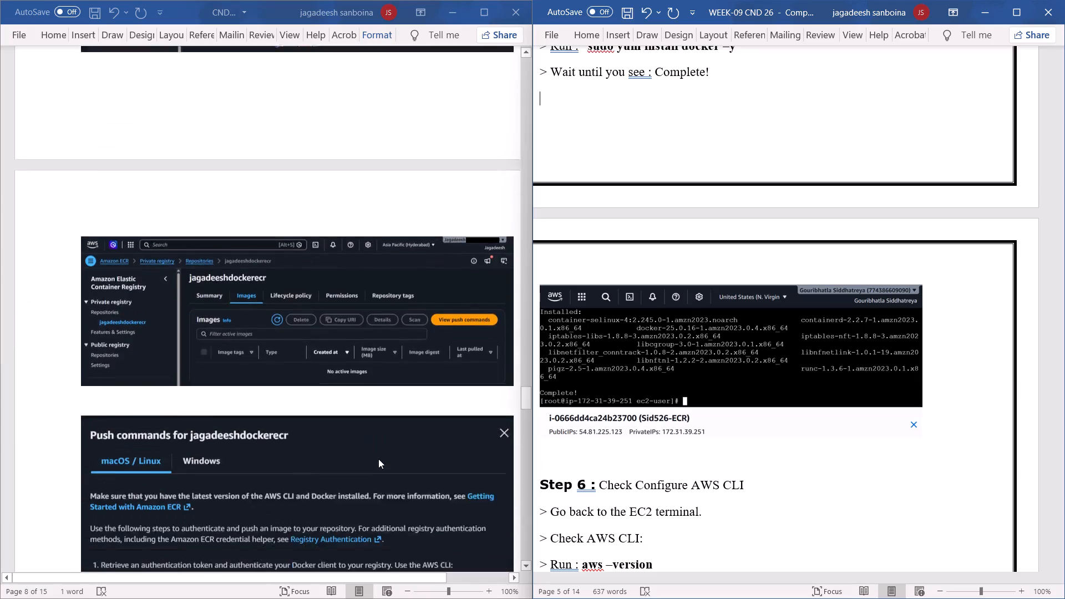
{"action": "scroll", "coordinate": [378, 459], "scroll_direction": "down", "scroll_amount": 2}
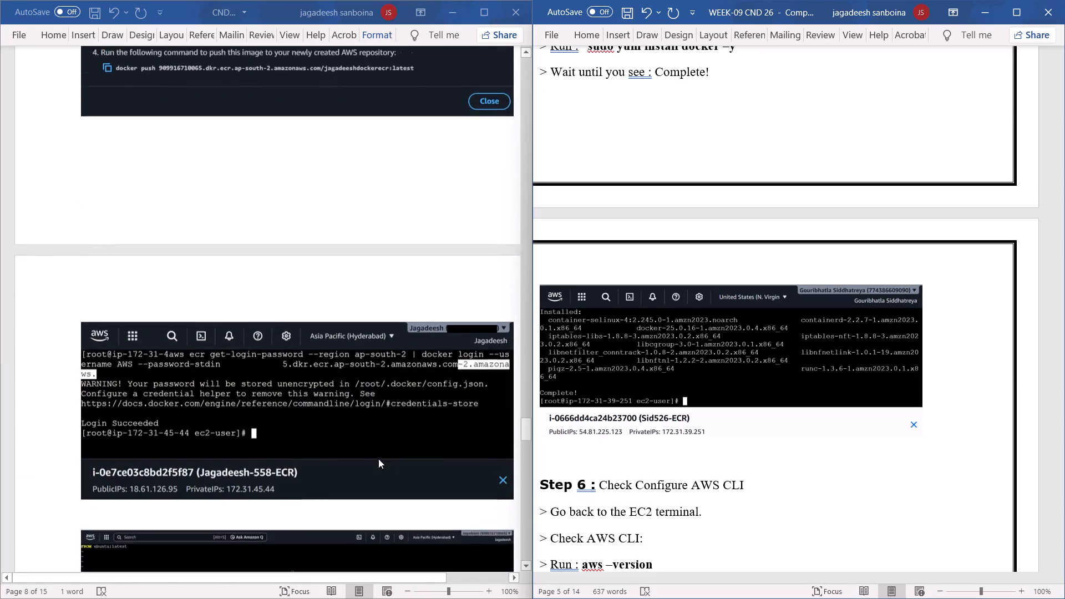
{"action": "scroll", "coordinate": [378, 459], "scroll_direction": "down", "scroll_amount": 1}
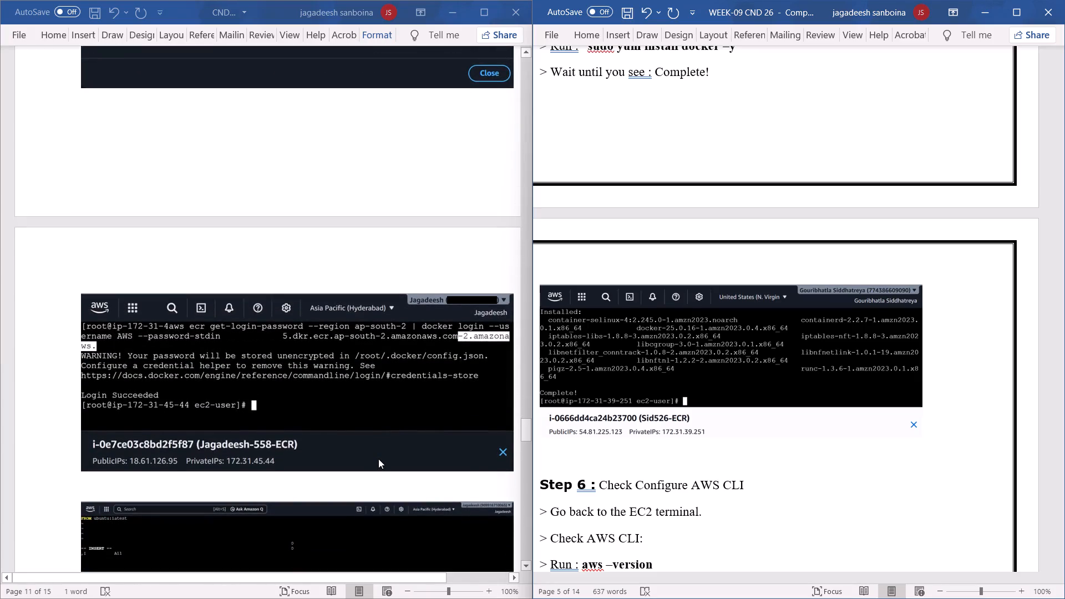
{"action": "scroll", "coordinate": [378, 459], "scroll_direction": "up", "scroll_amount": 4}
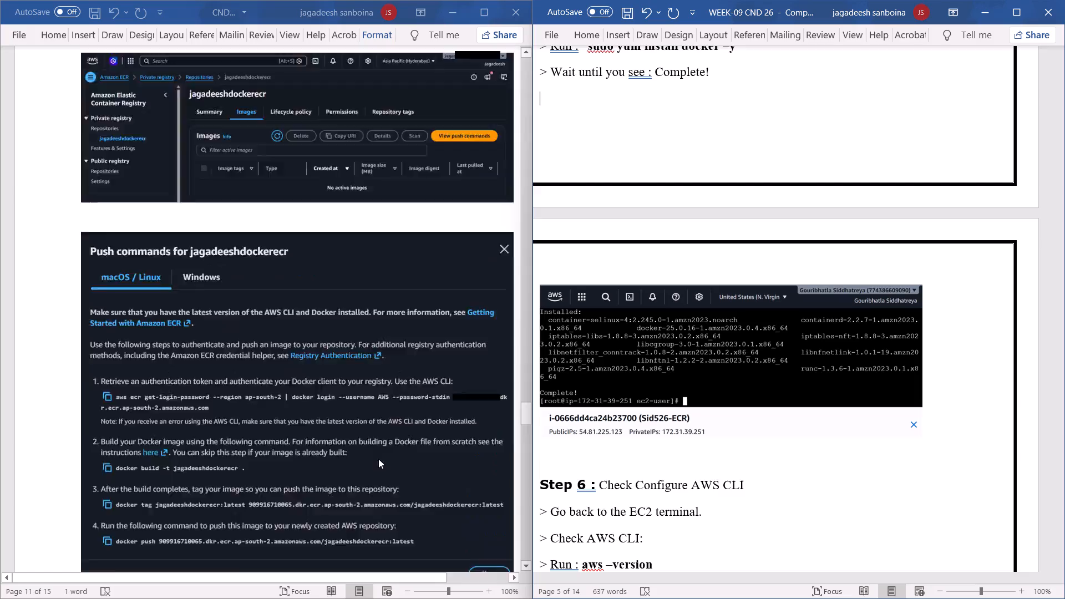
{"action": "scroll", "coordinate": [378, 459], "scroll_direction": "up", "scroll_amount": 4}
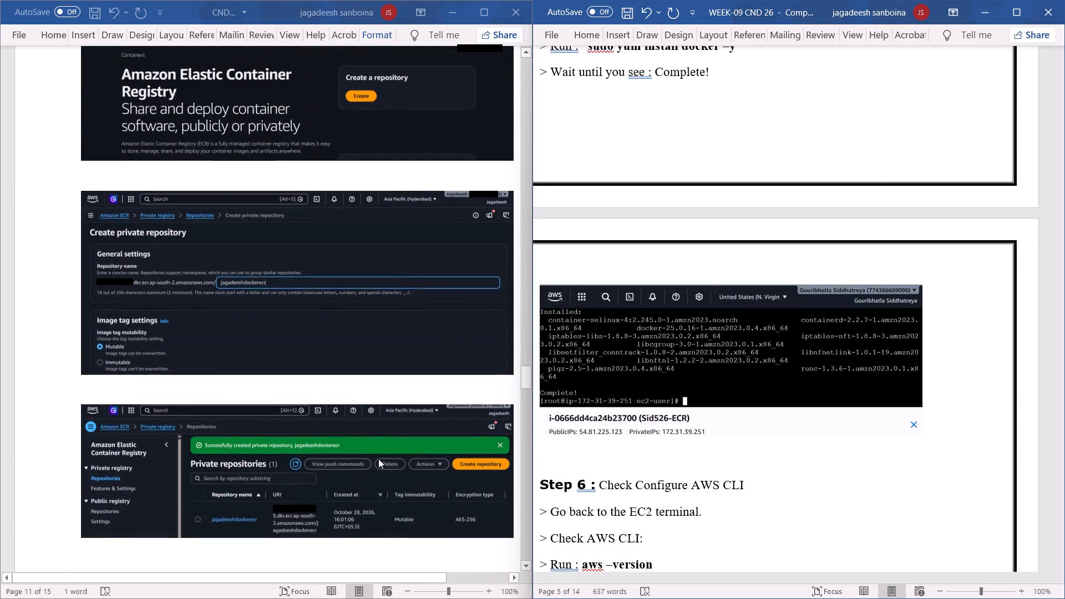
{"action": "scroll", "coordinate": [378, 459], "scroll_direction": "up", "scroll_amount": 3}
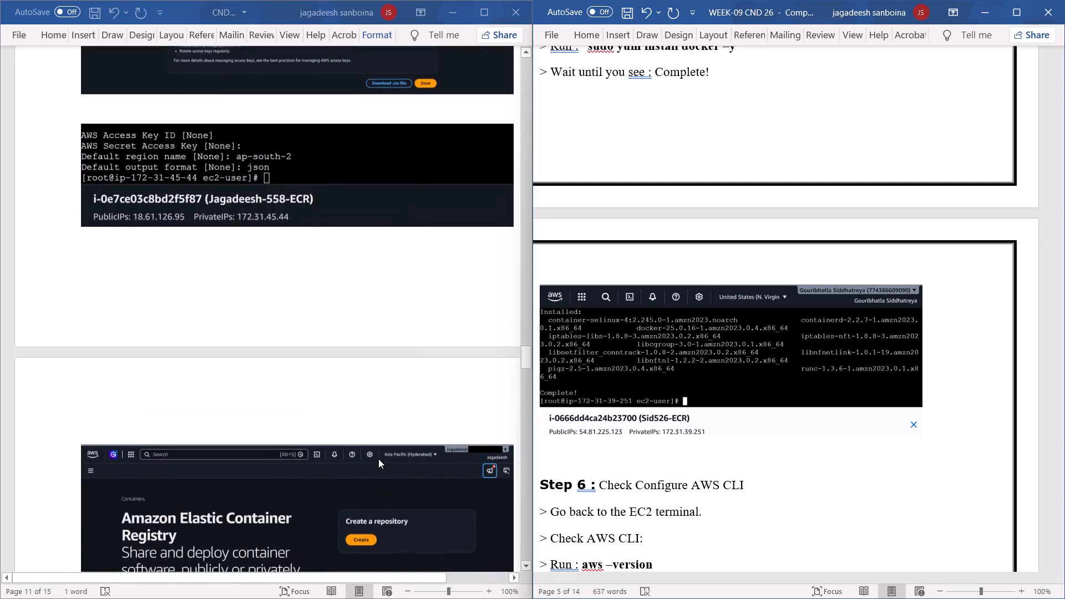
{"action": "scroll", "coordinate": [378, 459], "scroll_direction": "up", "scroll_amount": 1}
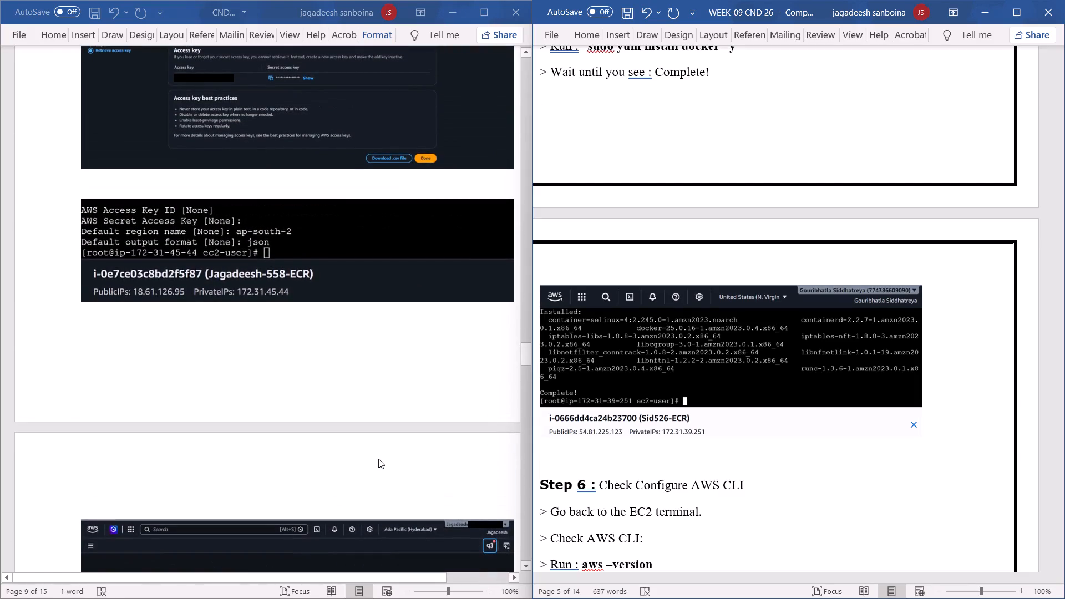
{"action": "scroll", "coordinate": [378, 459], "scroll_direction": "up", "scroll_amount": 1}
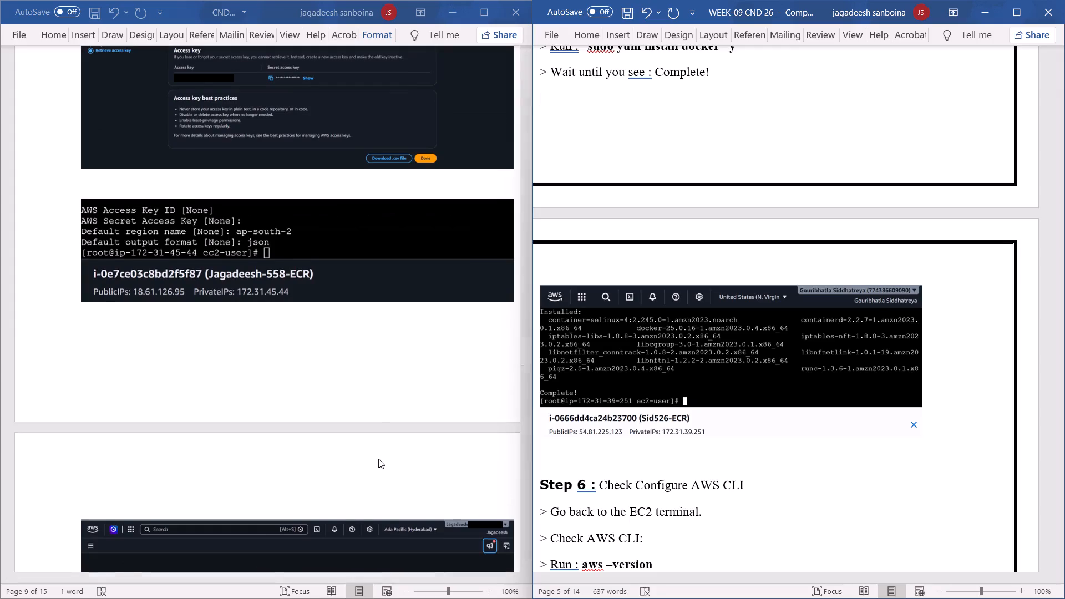
{"action": "scroll", "coordinate": [378, 459], "scroll_direction": "up", "scroll_amount": 2}
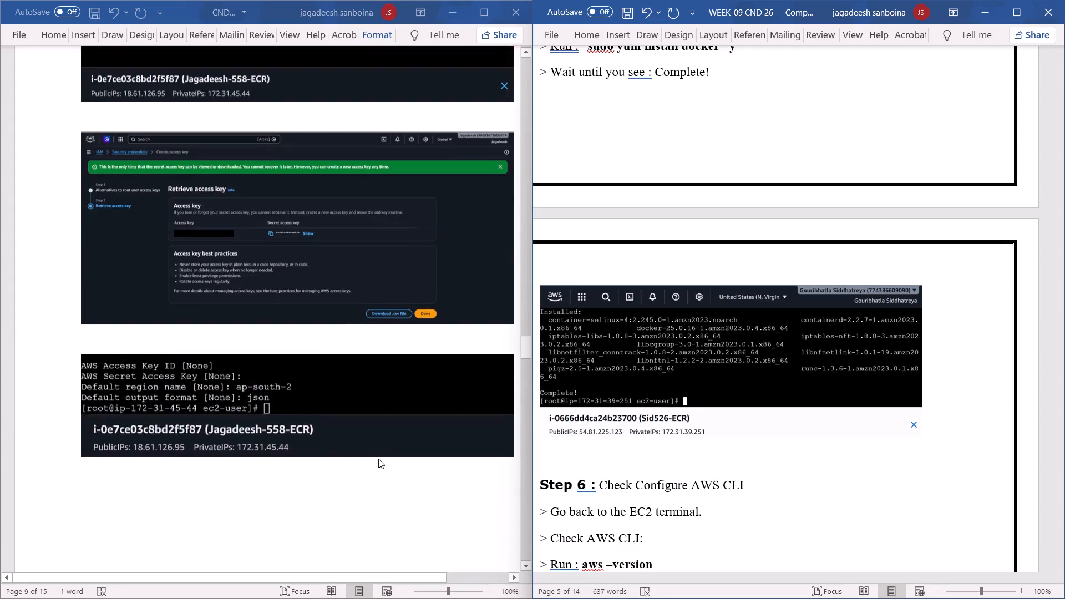
{"action": "scroll", "coordinate": [378, 459], "scroll_direction": "up", "scroll_amount": 2}
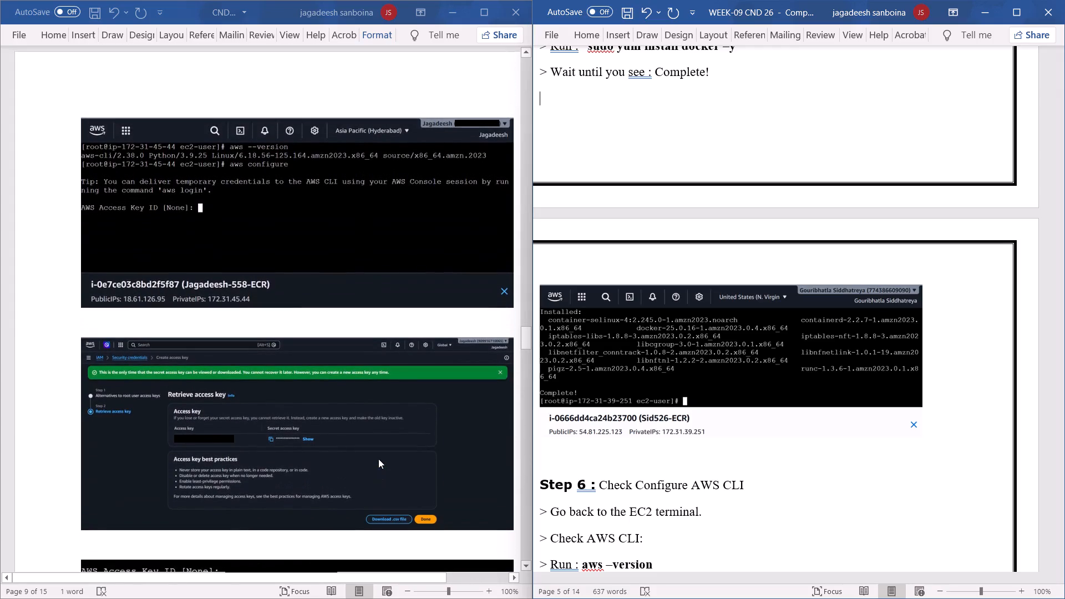
{"action": "scroll", "coordinate": [378, 459], "scroll_direction": "up", "scroll_amount": 3}
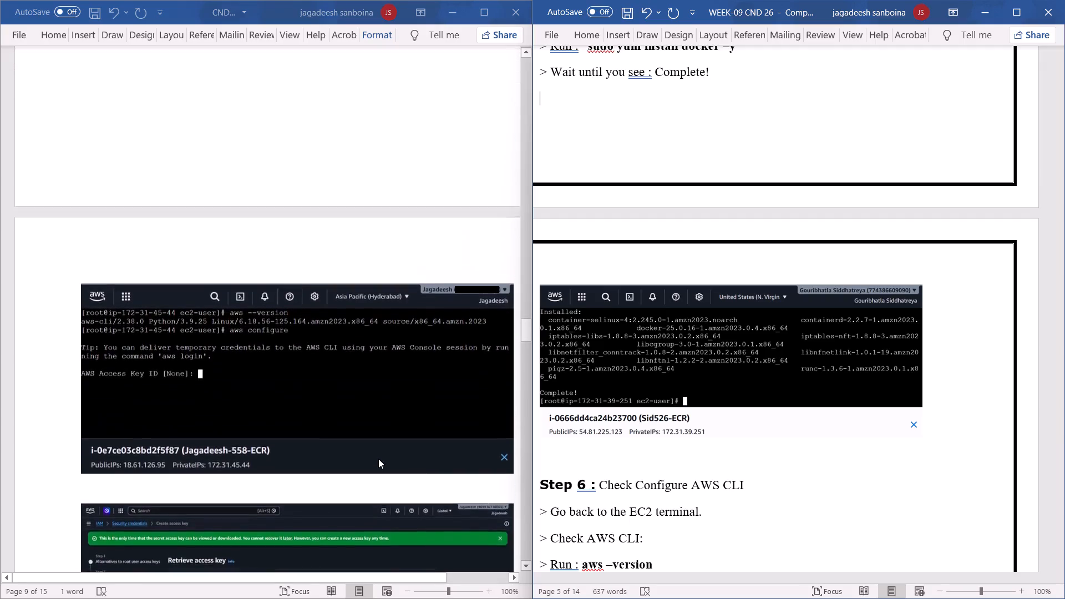
{"action": "scroll", "coordinate": [378, 459], "scroll_direction": "up", "scroll_amount": 3}
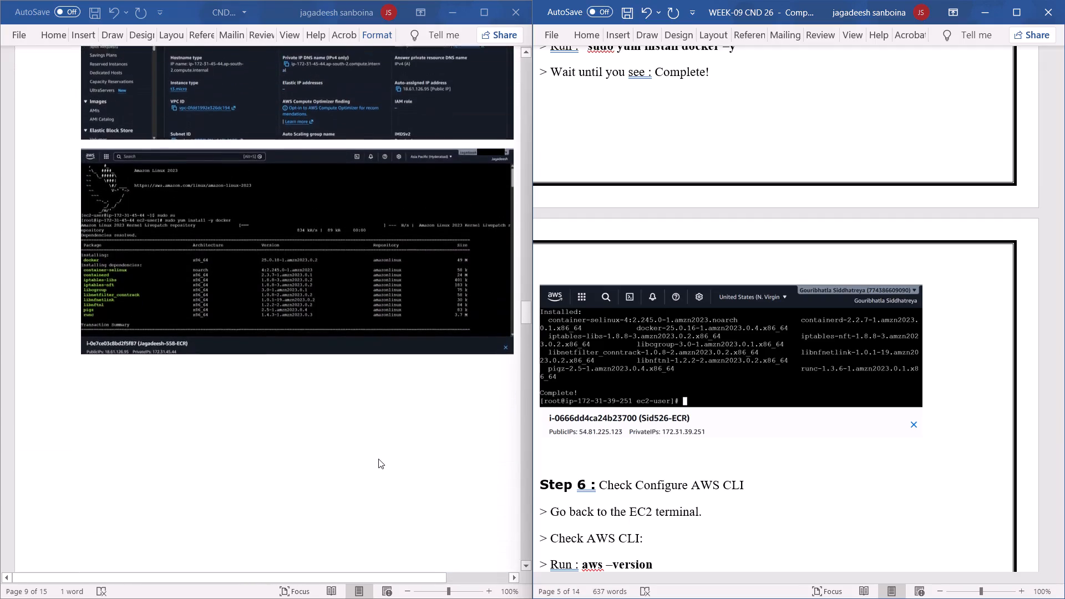
{"action": "scroll", "coordinate": [378, 459], "scroll_direction": "up", "scroll_amount": 1}
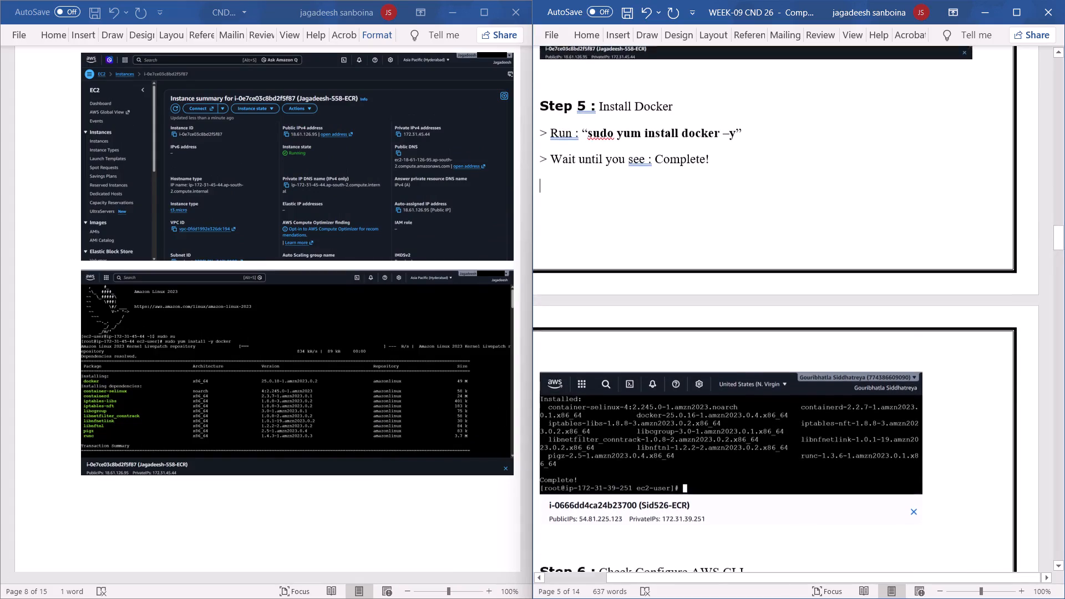
Delete the remaining terminal screenshot under Step 5, Install Docker, in the Week 9 document, the one ending in Complete!
{"action": "left_click", "coordinate": [662, 370]}
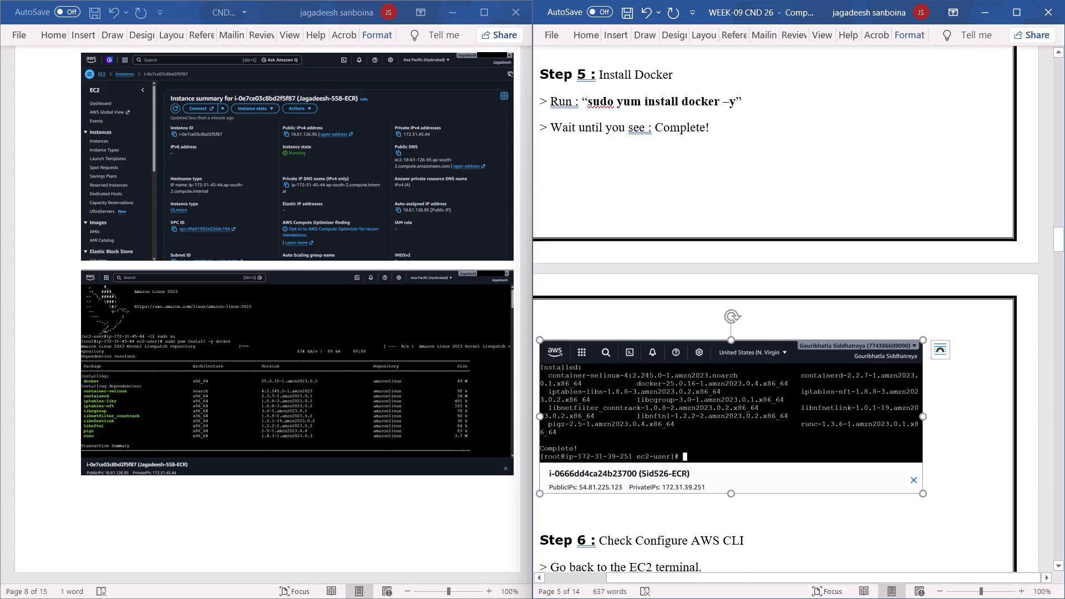
{"action": "key", "text": "Delete"}
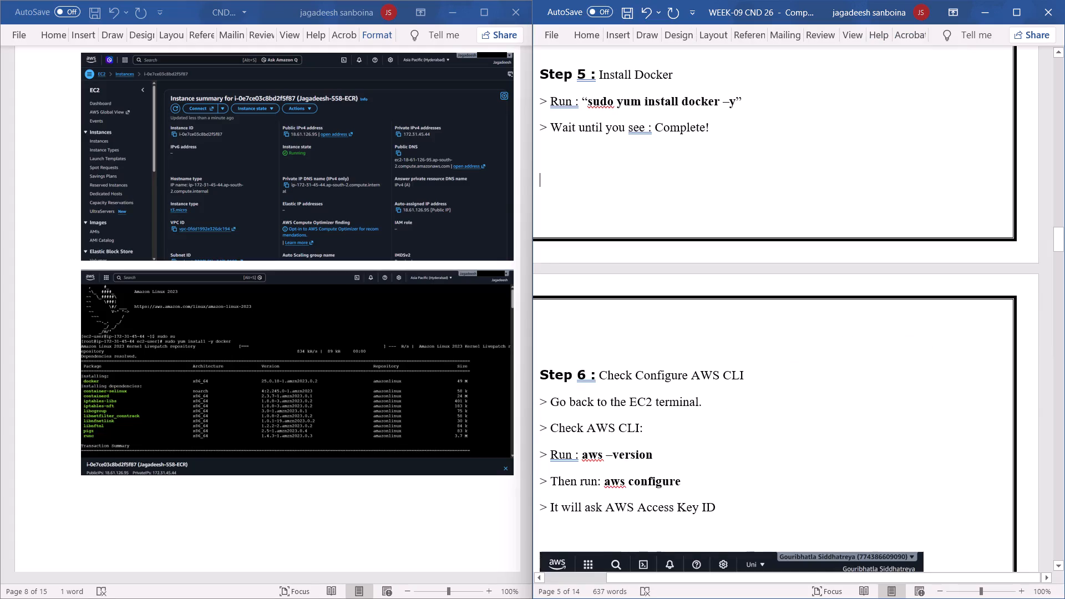
{"action": "scroll", "coordinate": [759, 390], "scroll_direction": "down", "scroll_amount": 2}
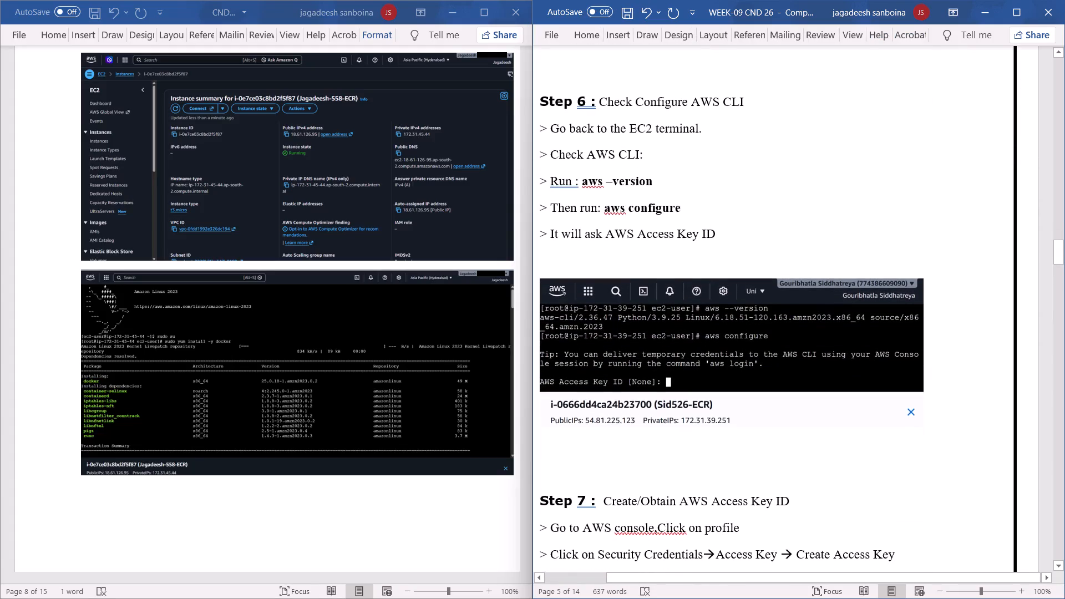
{"action": "scroll", "coordinate": [420, 383], "scroll_direction": "down", "scroll_amount": 1}
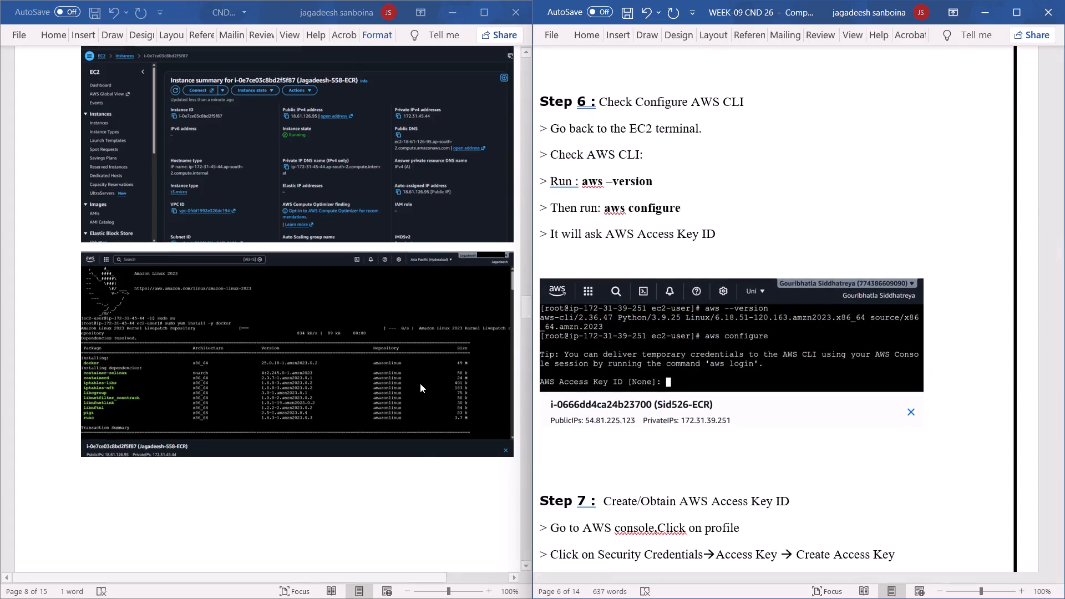
{"action": "scroll", "coordinate": [420, 383], "scroll_direction": "down", "scroll_amount": 2}
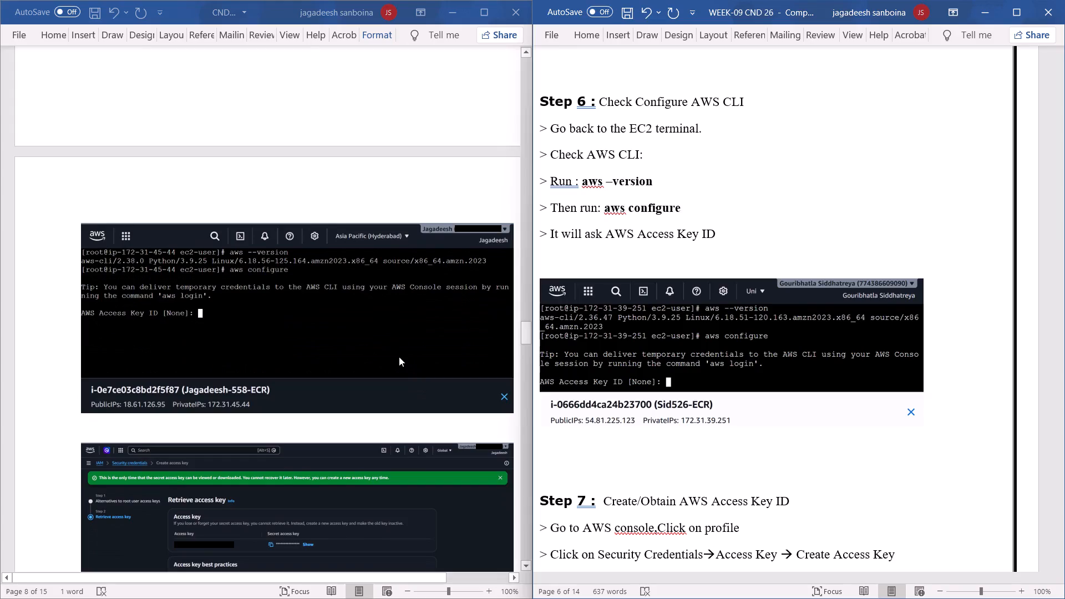
{"action": "left_click", "coordinate": [399, 357]}
{"action": "left_click", "coordinate": [399, 357]}
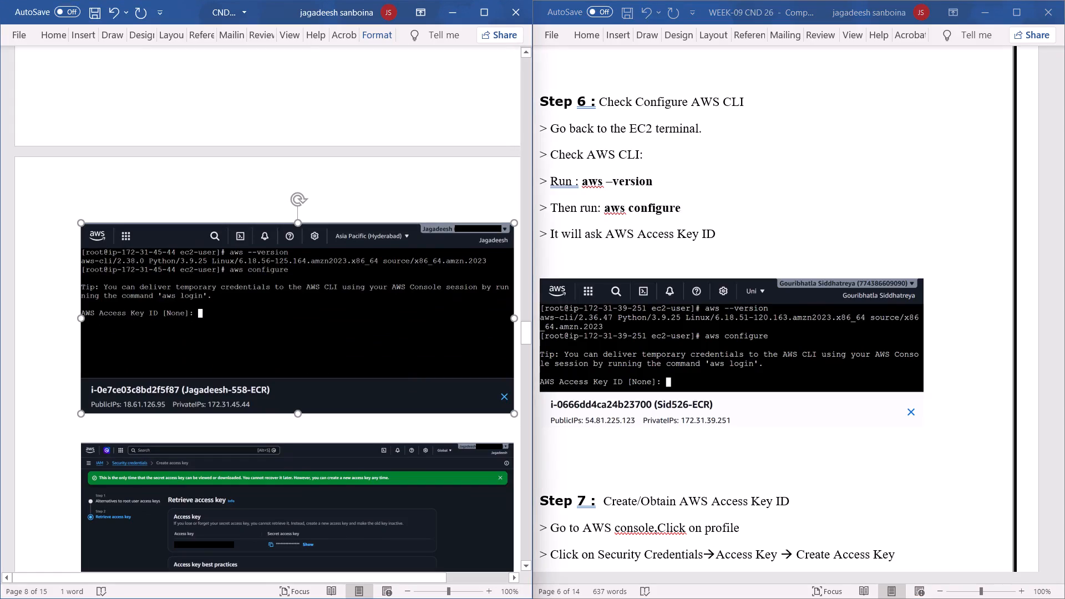
{"action": "key", "text": "ctrl+c"}
{"action": "left_click", "coordinate": [738, 339]}
{"action": "left_click", "coordinate": [738, 339]}
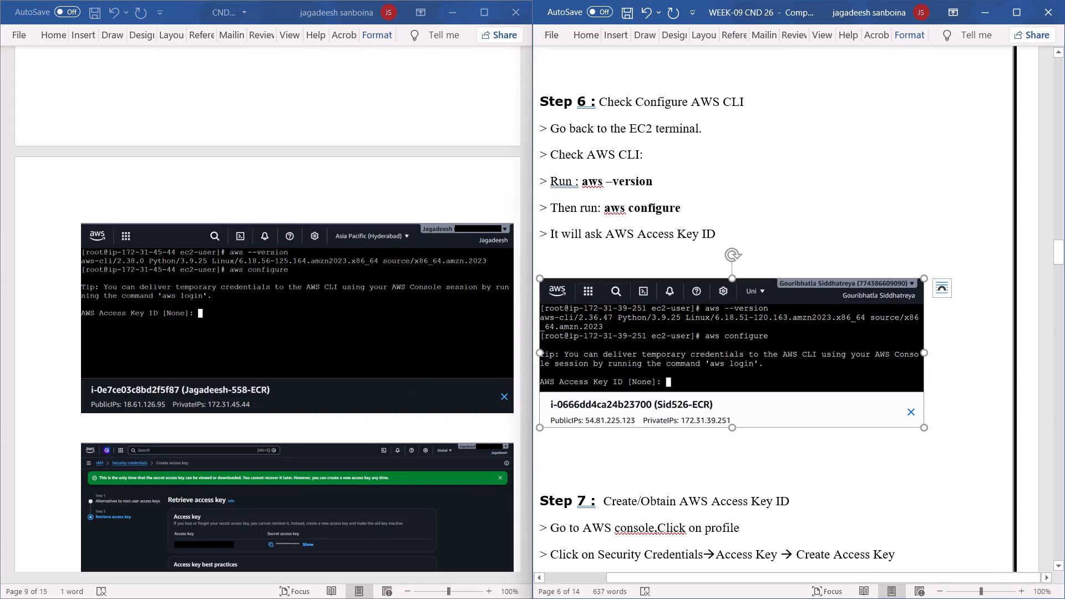
{"action": "key", "text": "Delete"}
{"action": "key", "text": "ctrl+v"}
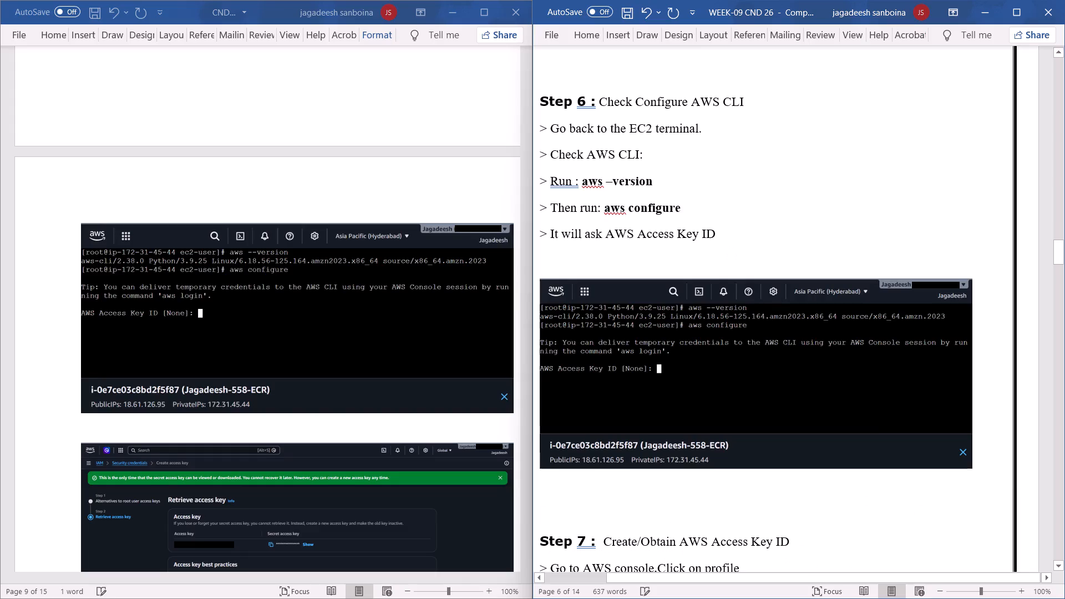
Reduce the height and width of the pasted aws configure terminal screenshot under Step 6 in the Week 9 document.
{"action": "left_click", "coordinate": [747, 430]}
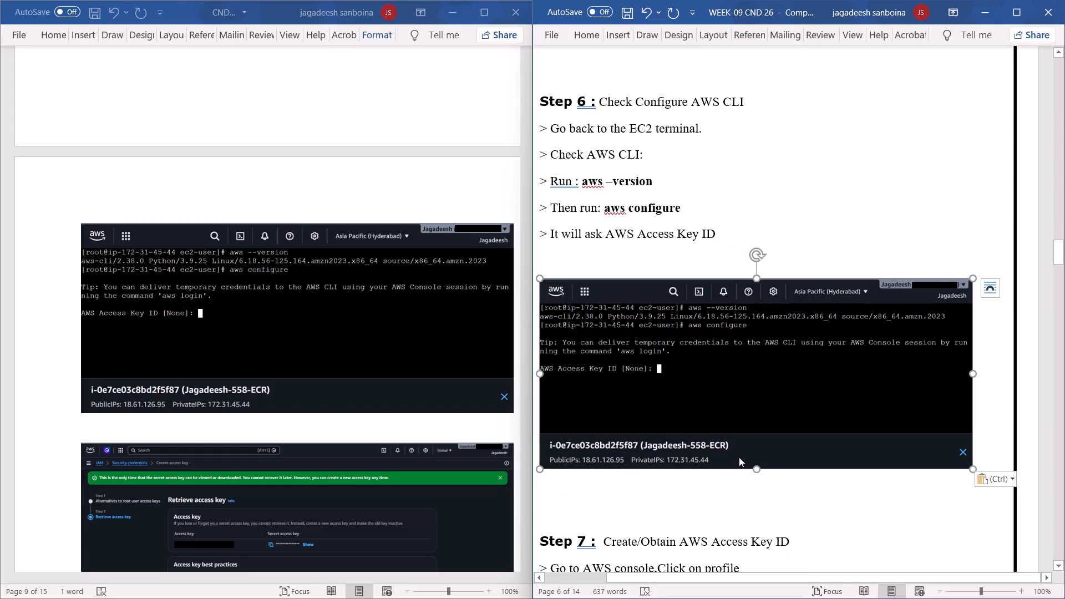
{"action": "left_click_drag", "start_coordinate": [757, 470], "coordinate": [755, 428]}
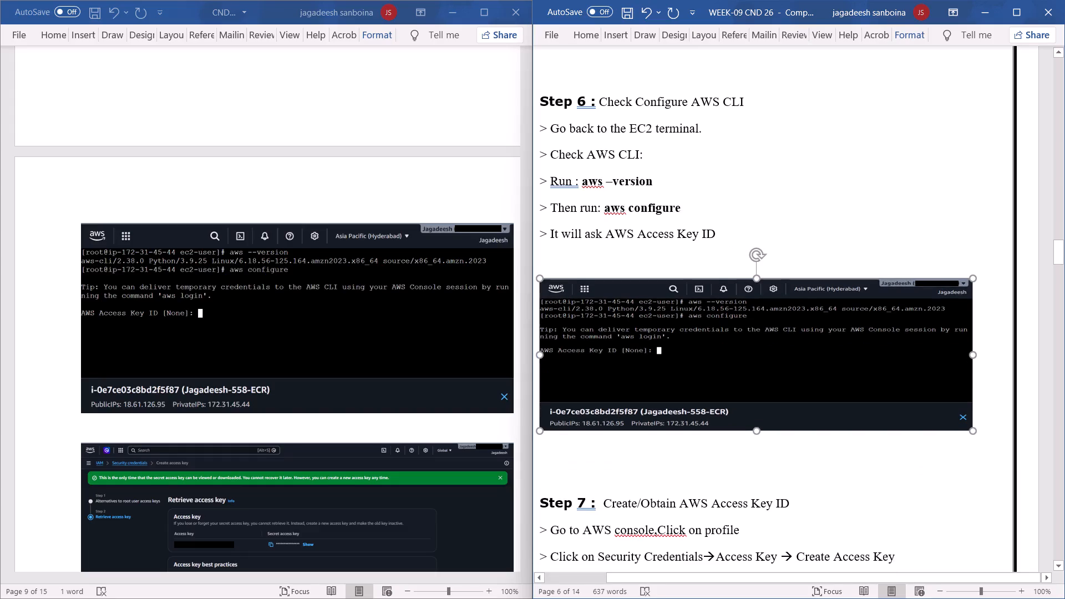
{"action": "left_click_drag", "start_coordinate": [755, 428], "coordinate": [755, 427]}
{"action": "left_click_drag", "start_coordinate": [972, 354], "coordinate": [921, 362]}
Compare the access key screenshots under Step 7 of the Week 9 document with the CND document's access key and terminal screenshots.
{"action": "scroll", "coordinate": [937, 387], "scroll_direction": "down", "scroll_amount": 1}
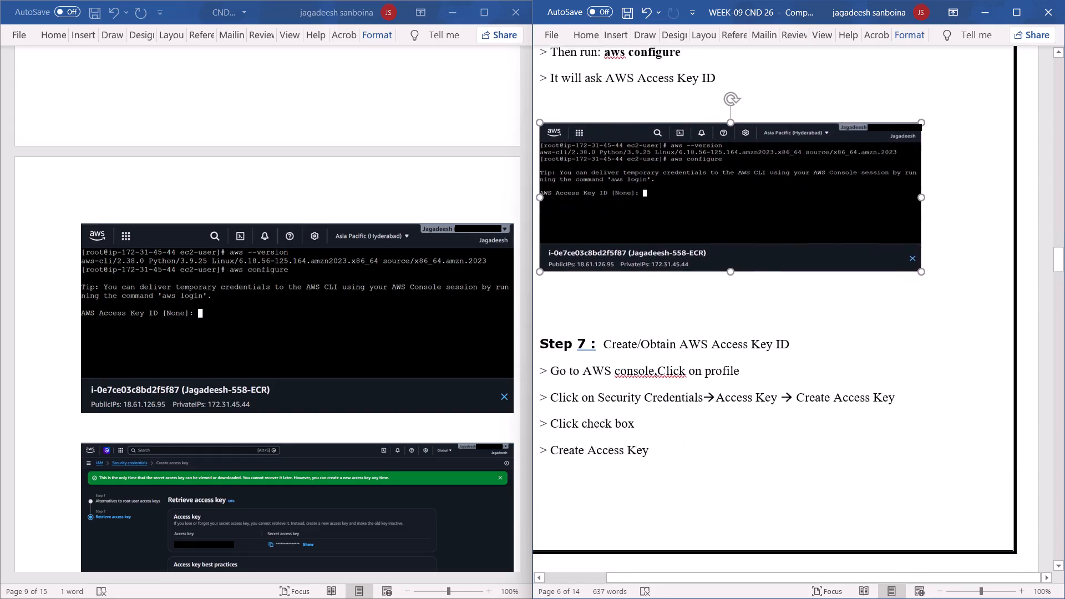
{"action": "scroll", "coordinate": [937, 387], "scroll_direction": "down", "scroll_amount": 2}
{"action": "scroll", "coordinate": [937, 387], "scroll_direction": "left", "scroll_amount": 2}
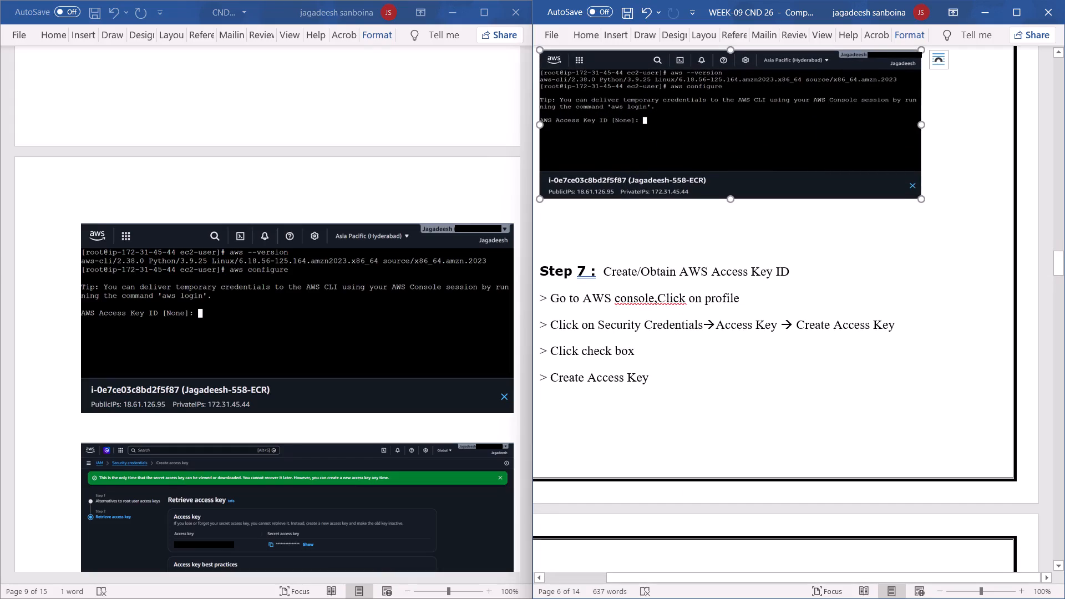
{"action": "scroll", "coordinate": [937, 387], "scroll_direction": "left", "scroll_amount": 1}
{"action": "scroll", "coordinate": [937, 387], "scroll_direction": "right", "scroll_amount": 2}
{"action": "scroll", "coordinate": [937, 387], "scroll_direction": "down", "scroll_amount": 2}
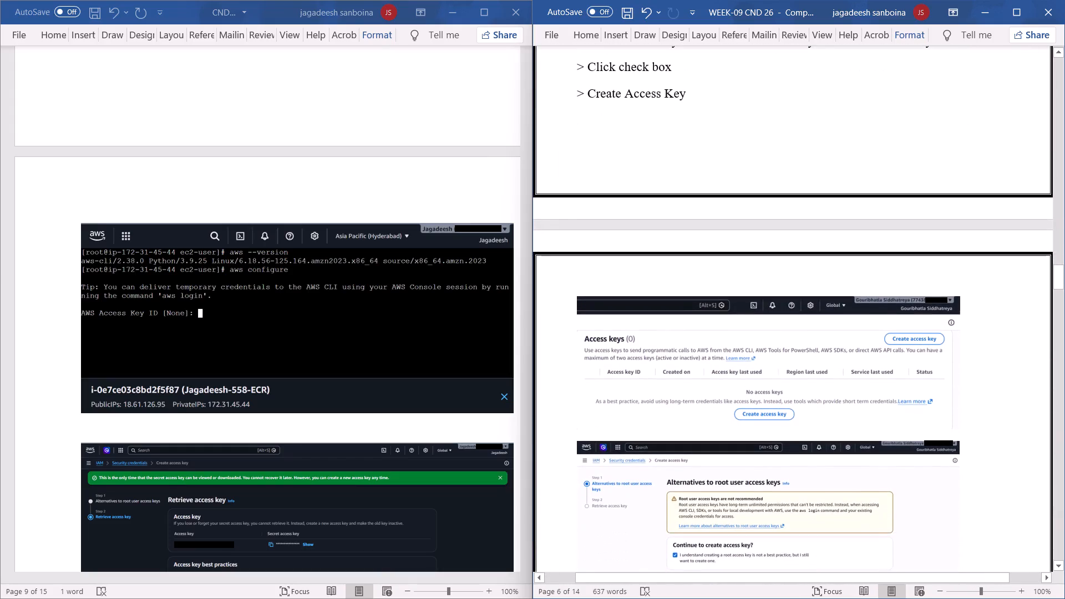
{"action": "scroll", "coordinate": [407, 440], "scroll_direction": "down", "scroll_amount": 1}
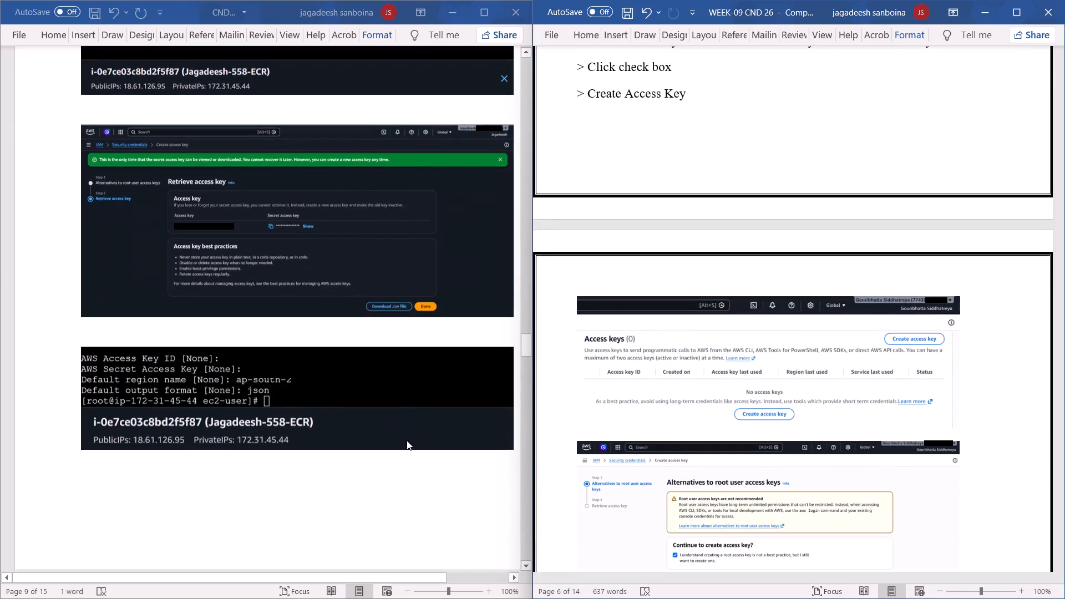
{"action": "scroll", "coordinate": [407, 440], "scroll_direction": "down", "scroll_amount": 1}
{"action": "scroll", "coordinate": [407, 440], "scroll_direction": "up", "scroll_amount": 1}
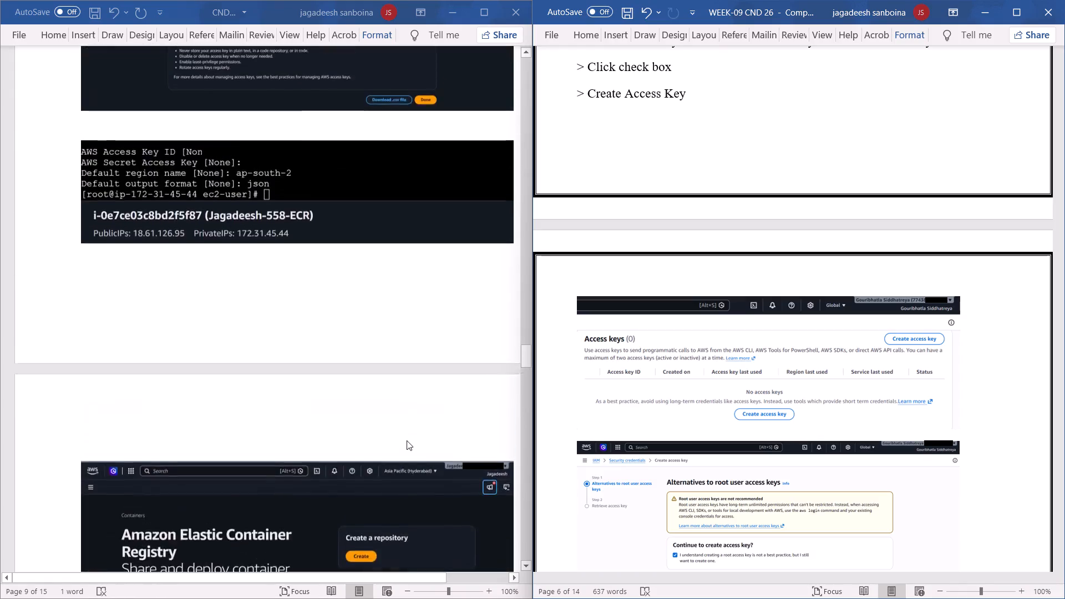
{"action": "scroll", "coordinate": [407, 440], "scroll_direction": "up", "scroll_amount": 2}
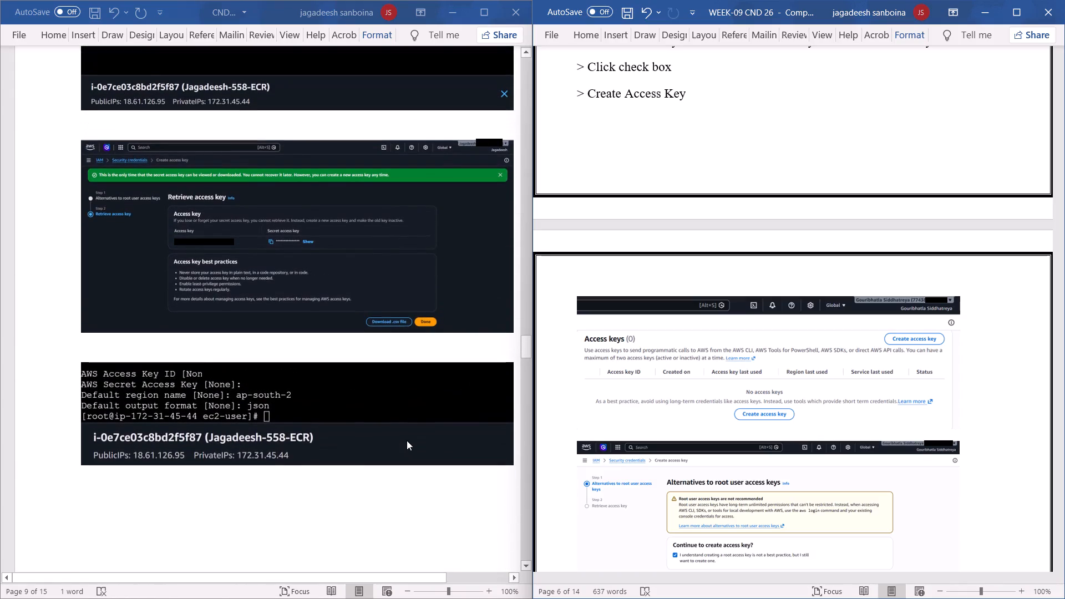
{"action": "scroll", "coordinate": [407, 440], "scroll_direction": "up", "scroll_amount": 2}
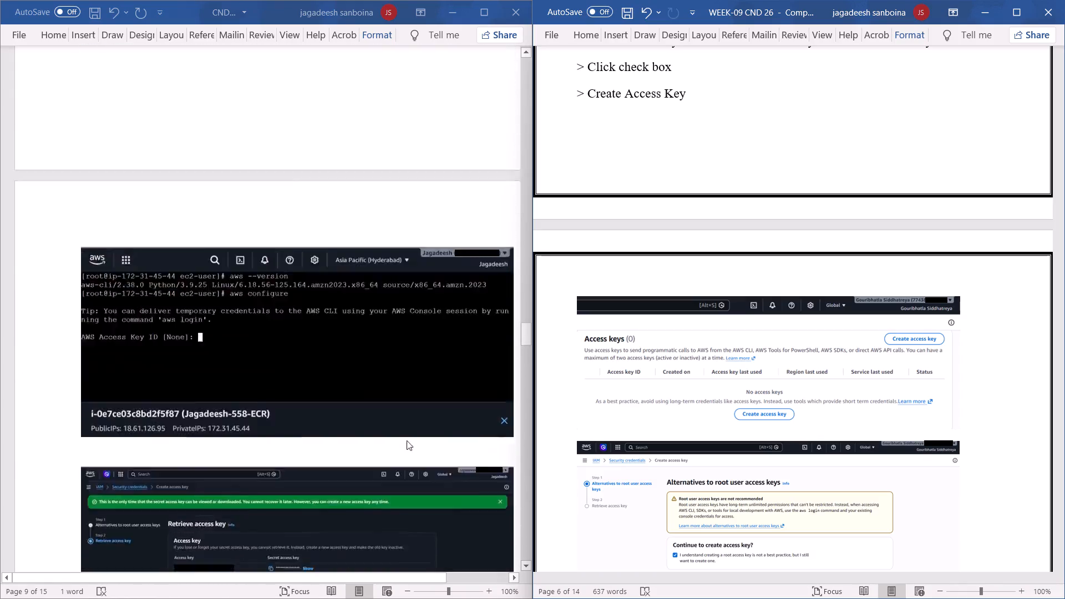
{"action": "scroll", "coordinate": [407, 440], "scroll_direction": "up", "scroll_amount": 1}
{"action": "scroll", "coordinate": [407, 440], "scroll_direction": "down", "scroll_amount": 2}
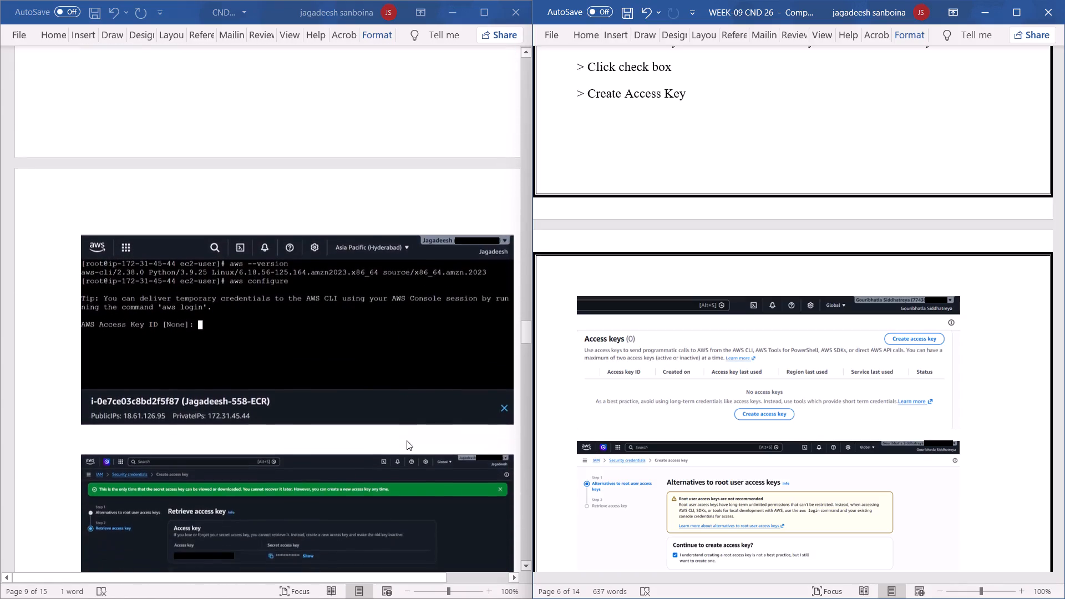
{"action": "scroll", "coordinate": [407, 440], "scroll_direction": "down", "scroll_amount": 1}
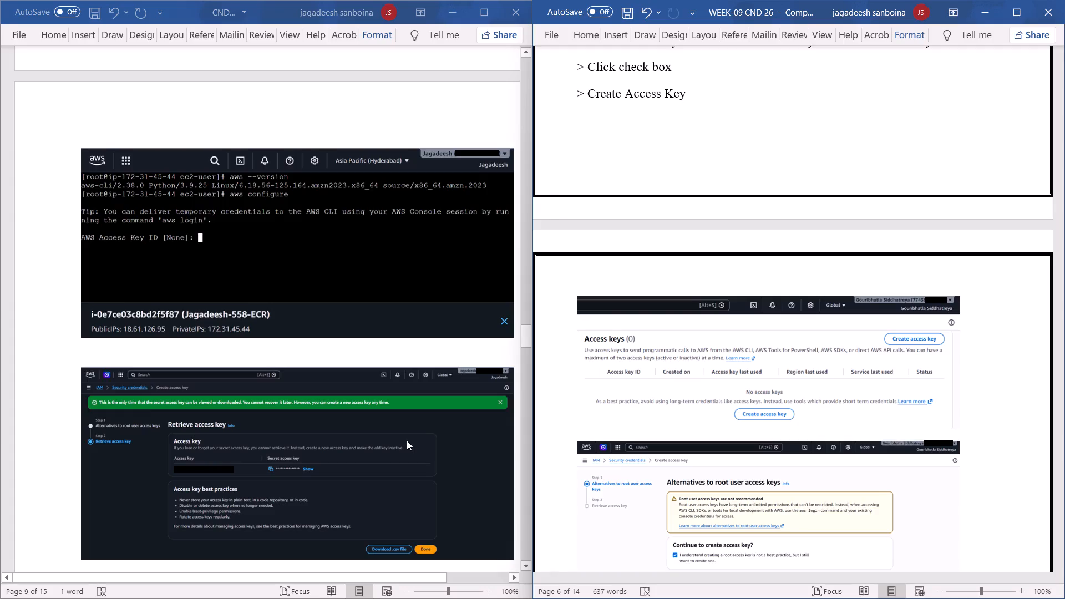
Delete the three access key screenshots under Step 7 in the Week 9 document: Access keys, Alternatives to root user access keys, and Retrieve access key.
{"action": "left_click", "coordinate": [407, 440]}
{"action": "left_click", "coordinate": [407, 440]}
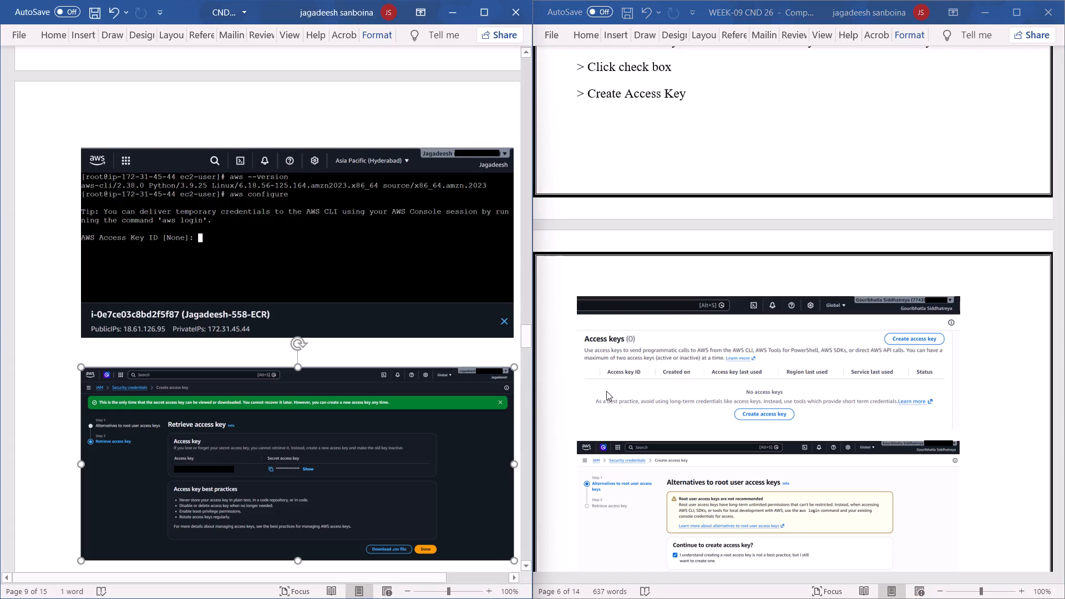
{"action": "double_click", "coordinate": [620, 392]}
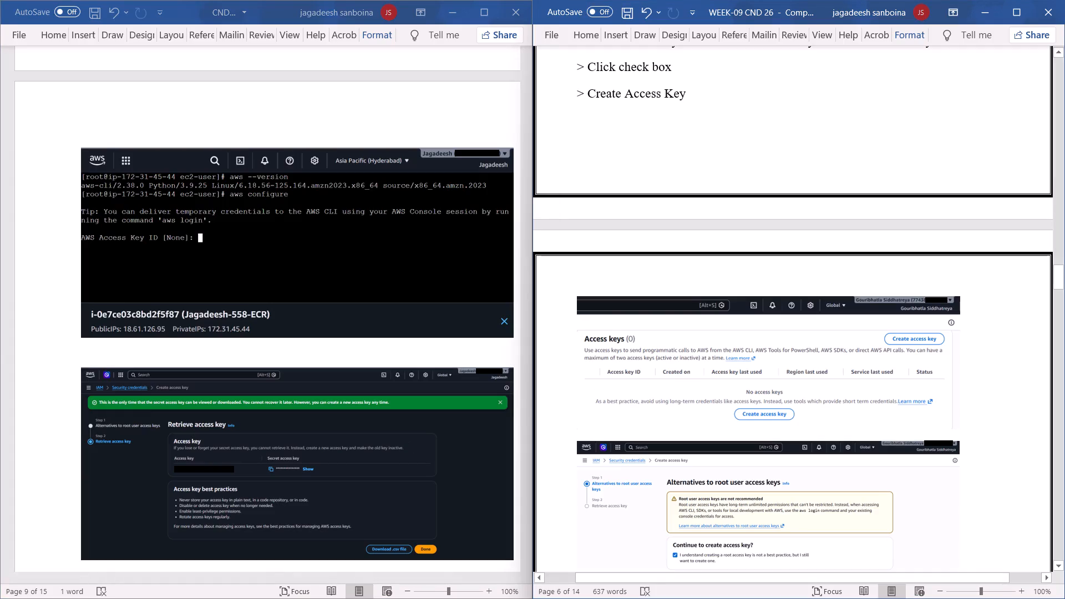
{"action": "left_click", "coordinate": [620, 392]}
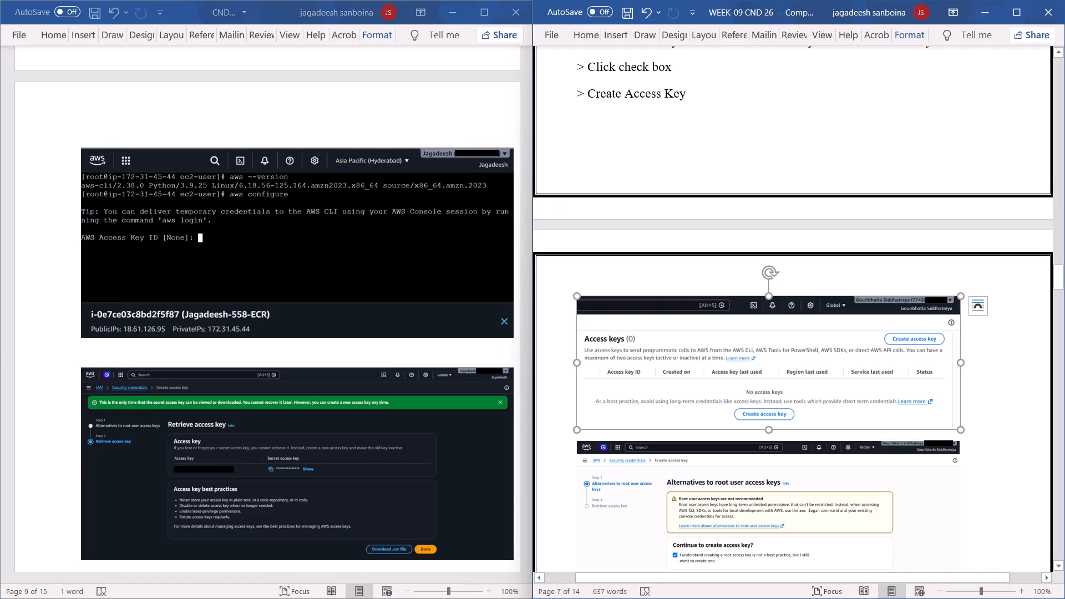
{"action": "key", "text": "Delete"}
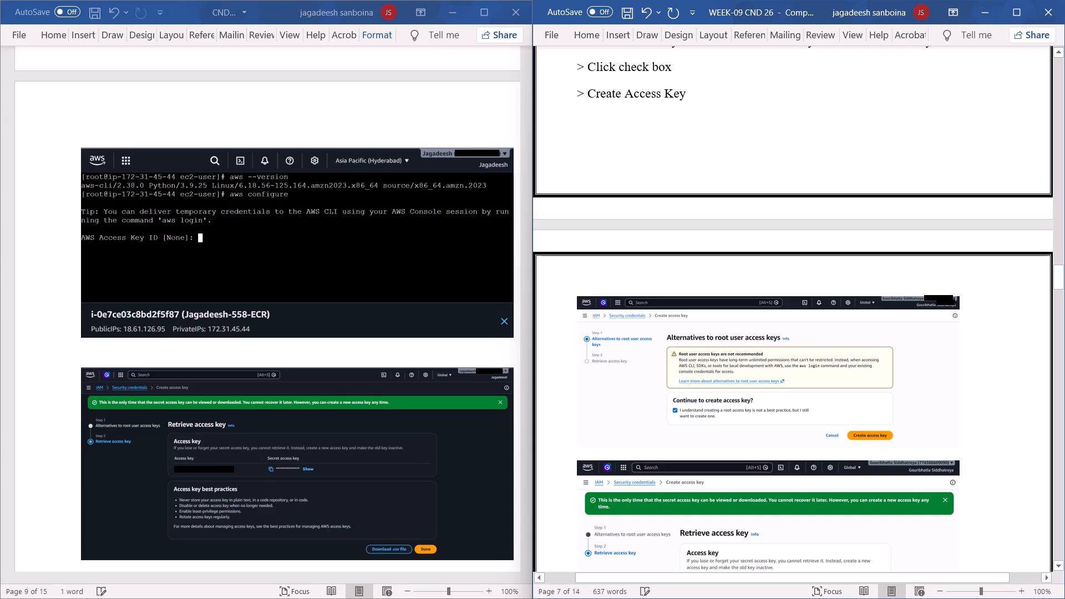
{"action": "left_click", "coordinate": [678, 383]}
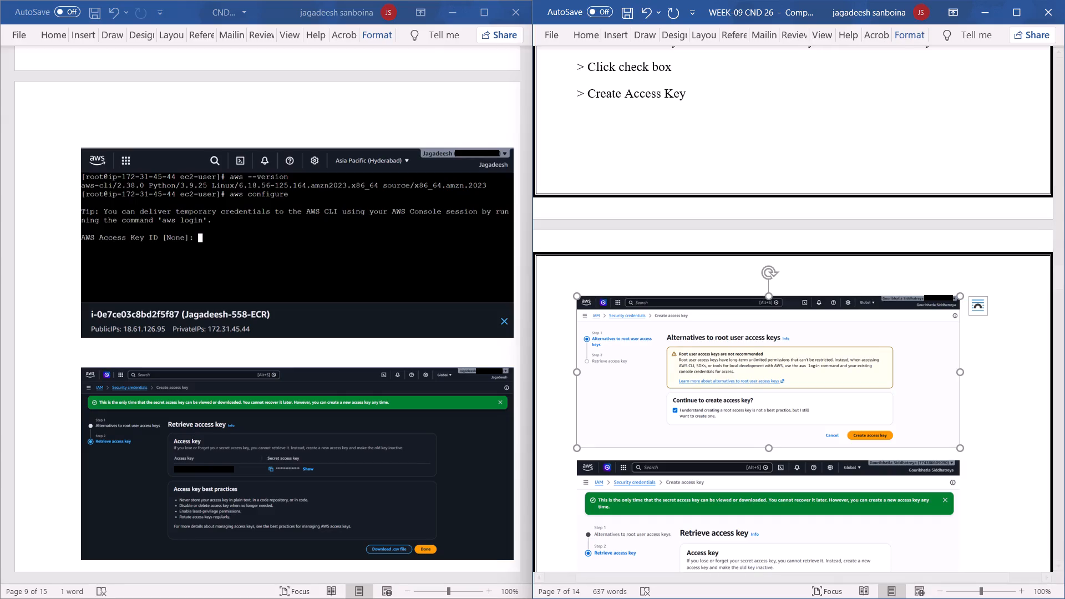
{"action": "key", "text": "Delete"}
{"action": "left_click", "coordinate": [678, 383]}
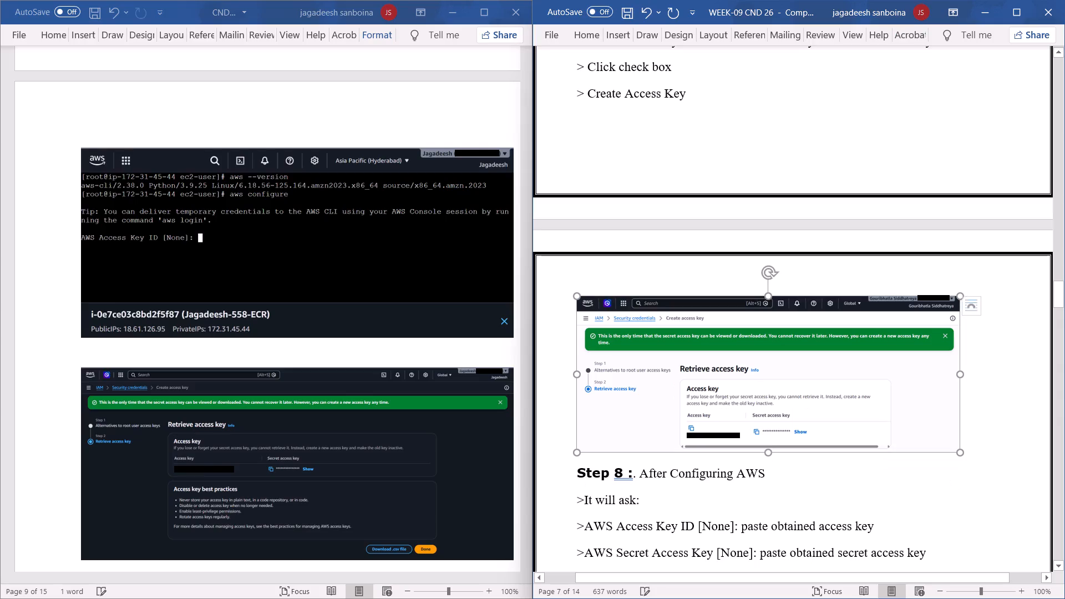
{"action": "left_click", "coordinate": [678, 383]}
{"action": "key", "text": "Delete"}
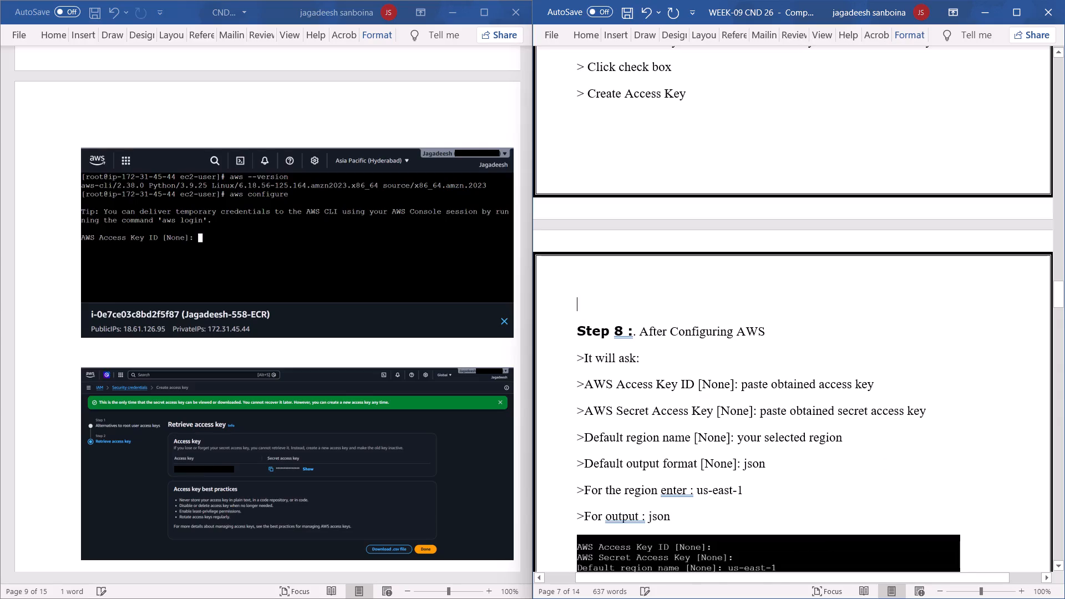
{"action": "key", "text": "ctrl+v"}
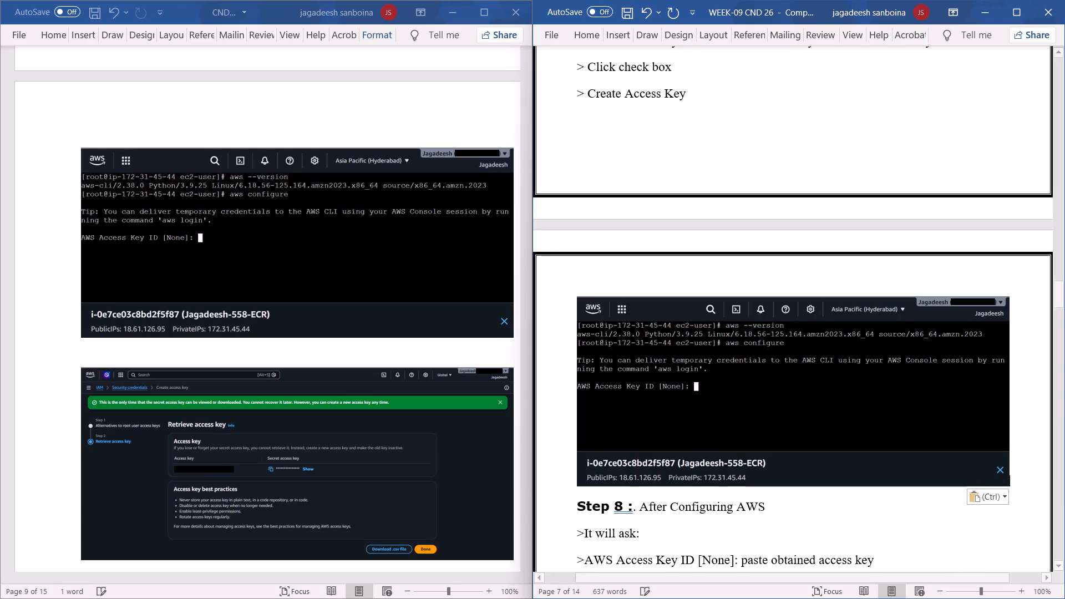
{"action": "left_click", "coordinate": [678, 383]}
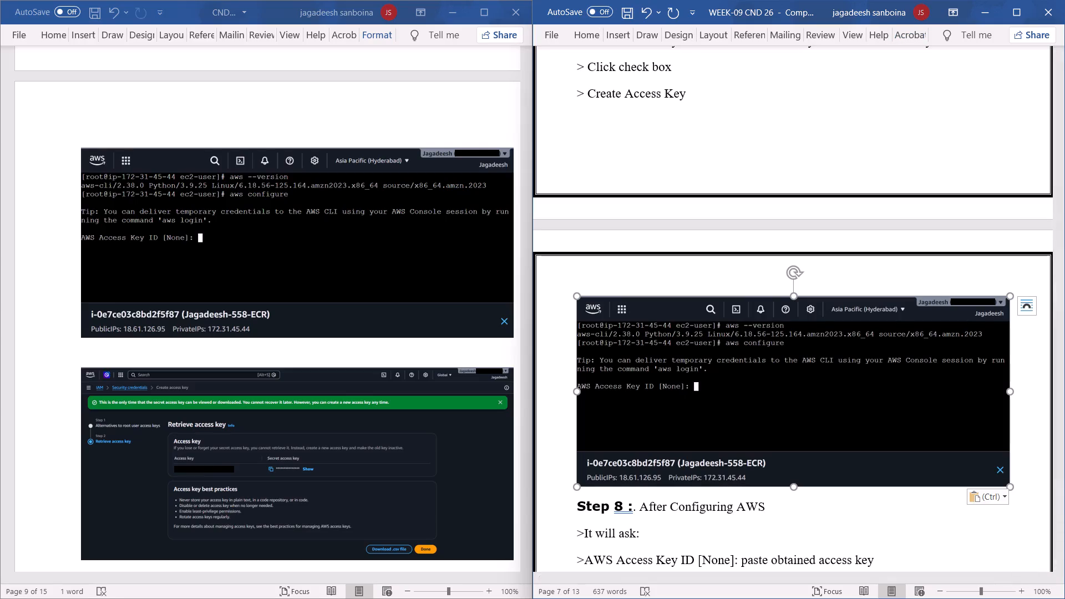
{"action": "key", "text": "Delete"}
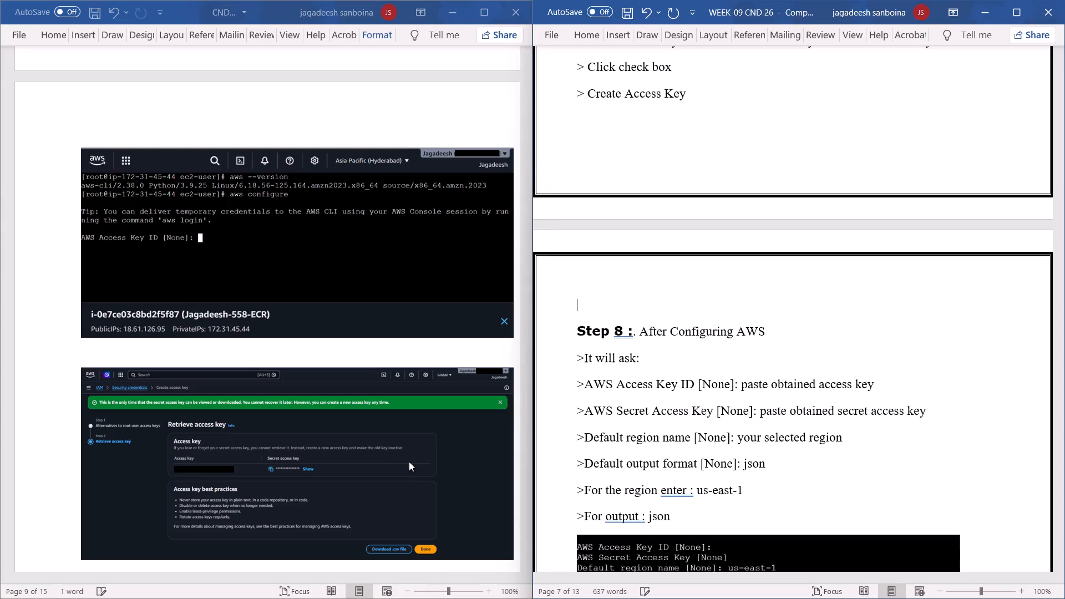
Copy the CND document's Retrieve access key screenshot into the empty line above Step 8 in the Week 9 document.
{"action": "left_click", "coordinate": [402, 462]}
{"action": "left_click", "coordinate": [402, 462]}
{"action": "key", "text": "ctrl+c"}
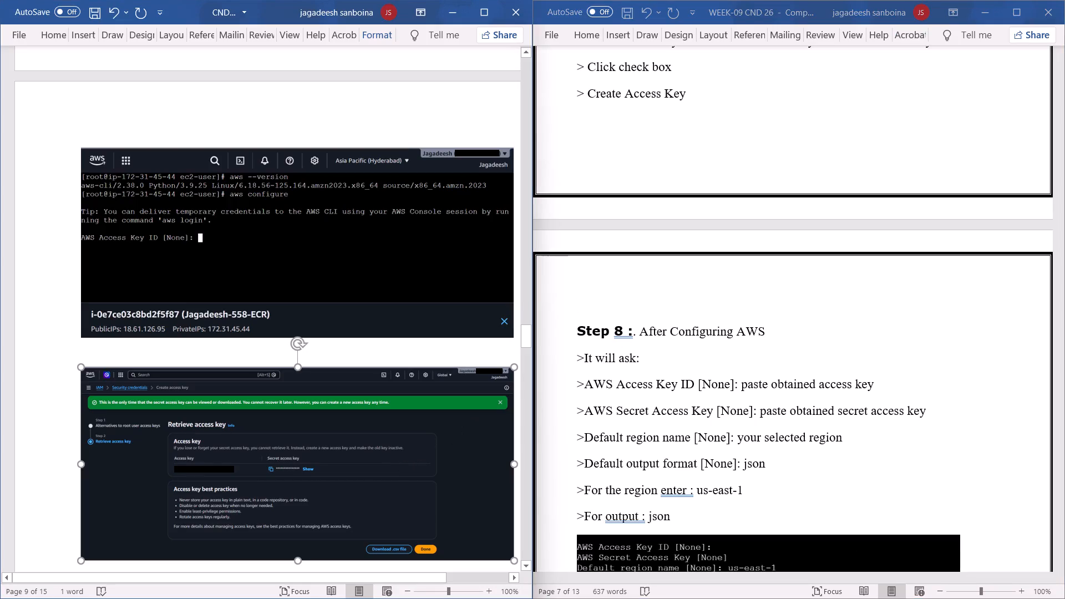
{"action": "left_click", "coordinate": [632, 299]}
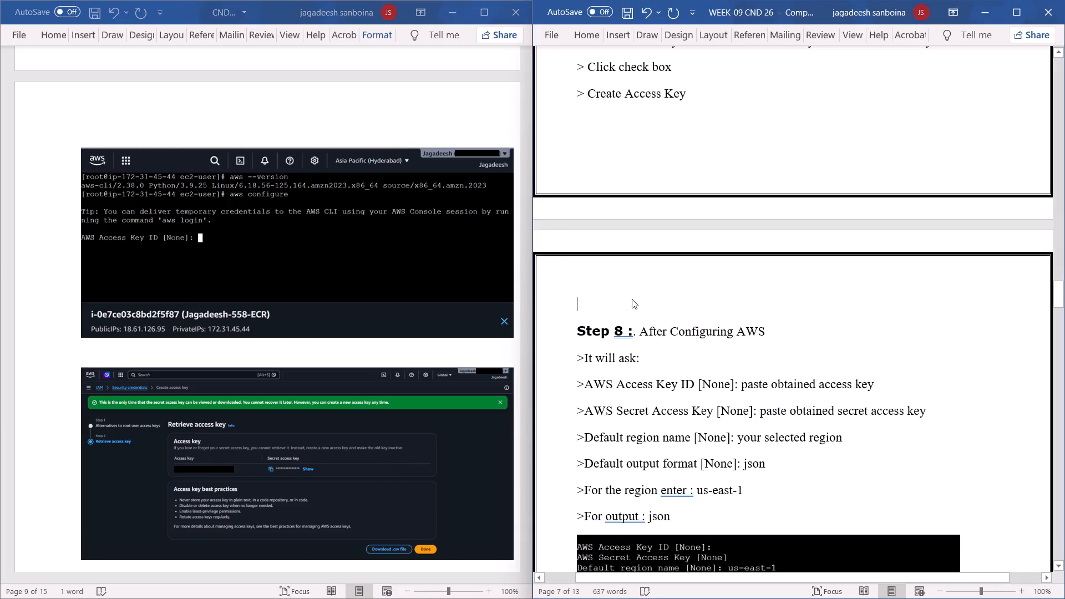
{"action": "key", "text": "ctrl+v"}
Replace the Sid526-ECR terminal screenshot under Step 8 in the Week 9 document with the CND document's Jagadeesh-558-ECR screenshot showing region ap-south-2 and json output.
{"action": "scroll", "coordinate": [638, 404], "scroll_direction": "down", "scroll_amount": 2}
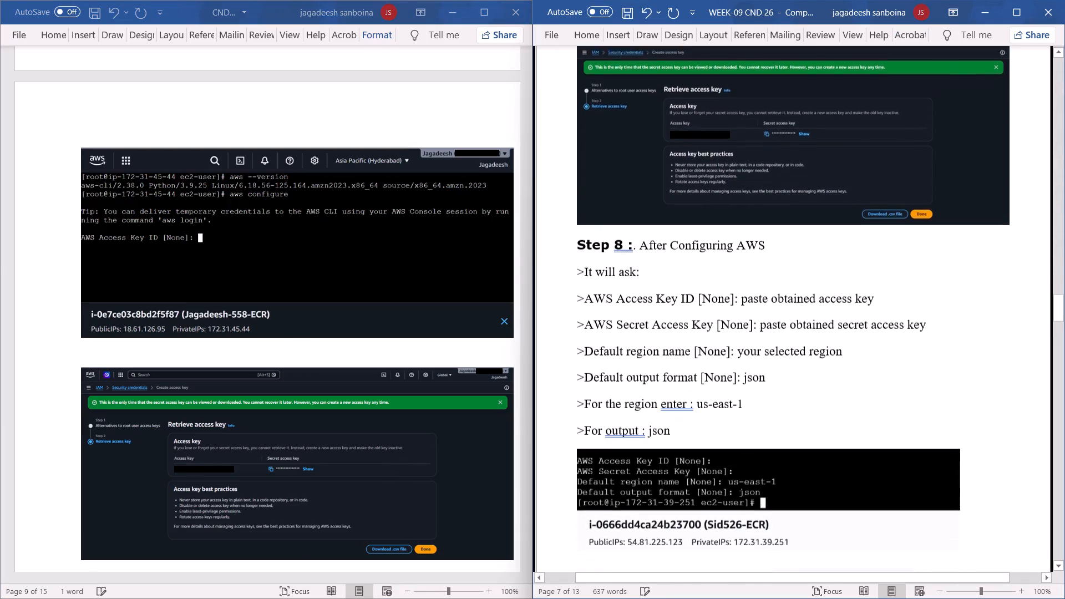
{"action": "scroll", "coordinate": [638, 404], "scroll_direction": "down", "scroll_amount": 1}
{"action": "scroll", "coordinate": [411, 474], "scroll_direction": "down", "scroll_amount": 1}
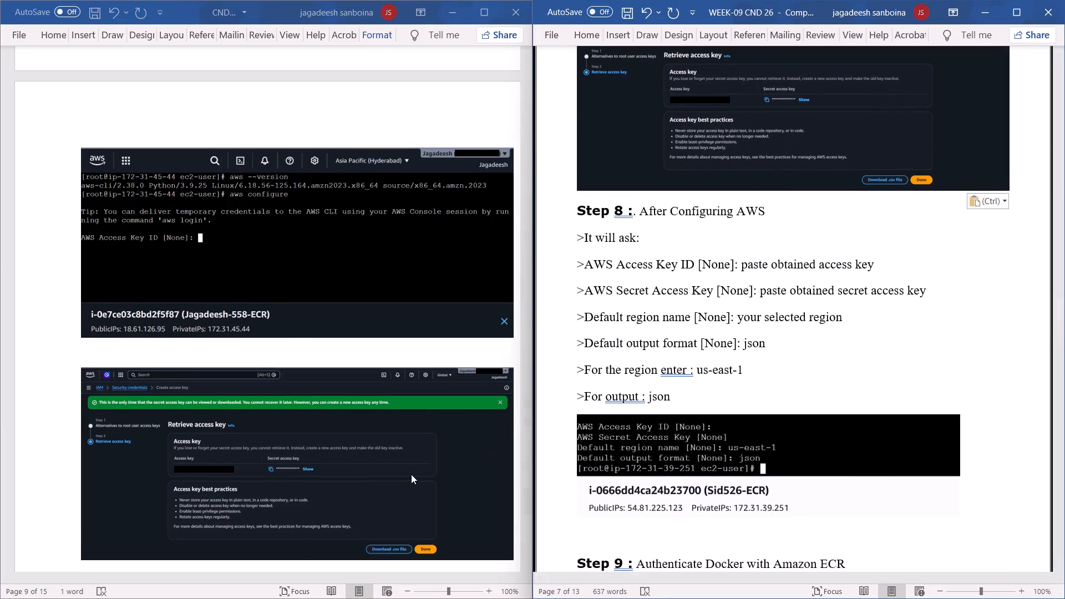
{"action": "scroll", "coordinate": [411, 474], "scroll_direction": "down", "scroll_amount": 1}
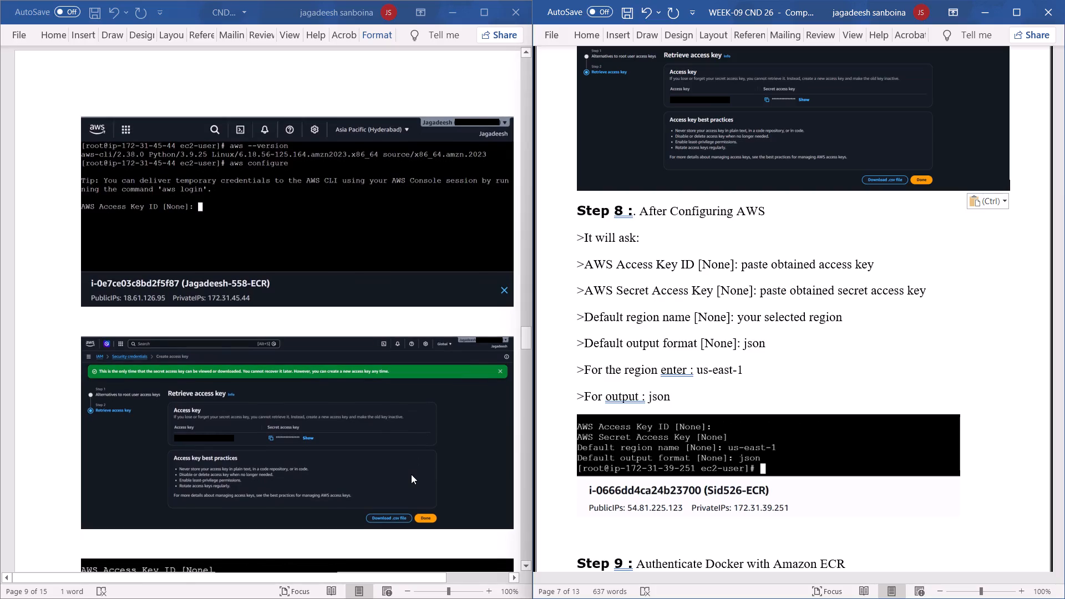
{"action": "scroll", "coordinate": [411, 474], "scroll_direction": "down", "scroll_amount": 1}
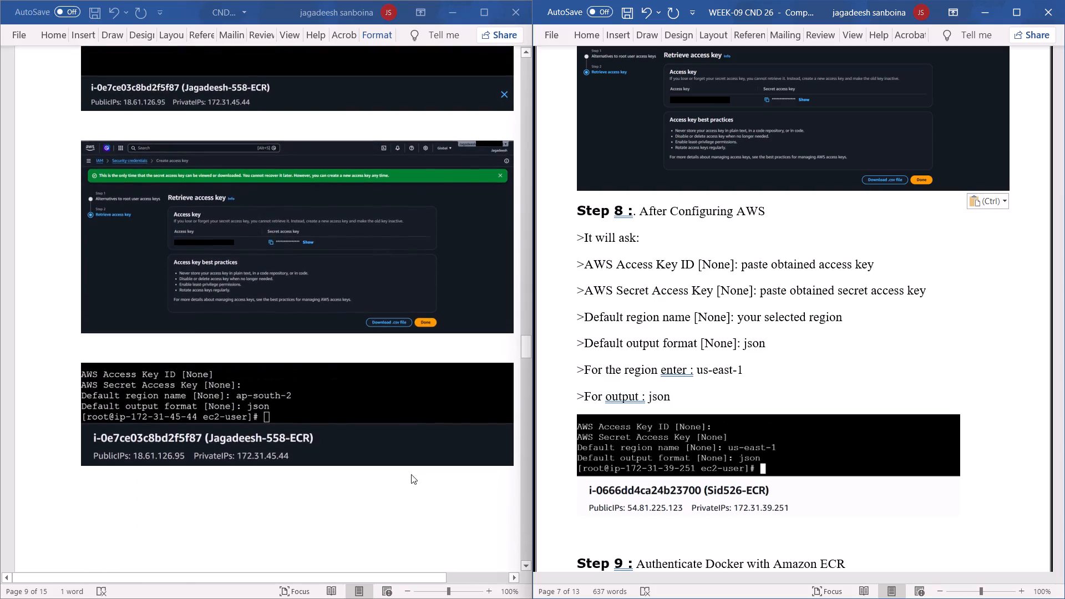
{"action": "double_click", "coordinate": [364, 401]}
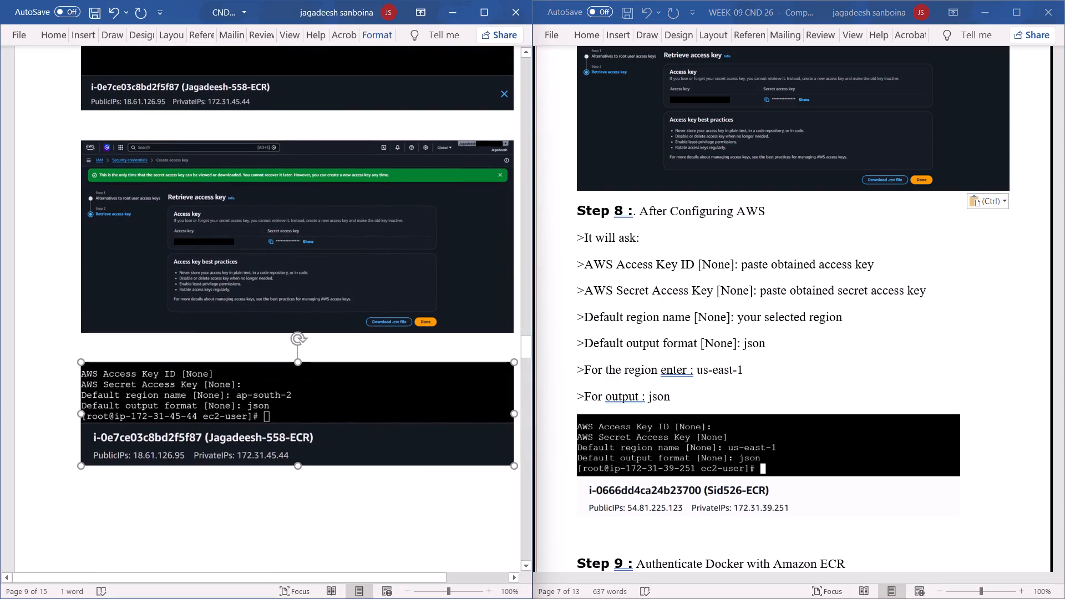
{"action": "key", "text": "ctrl+c"}
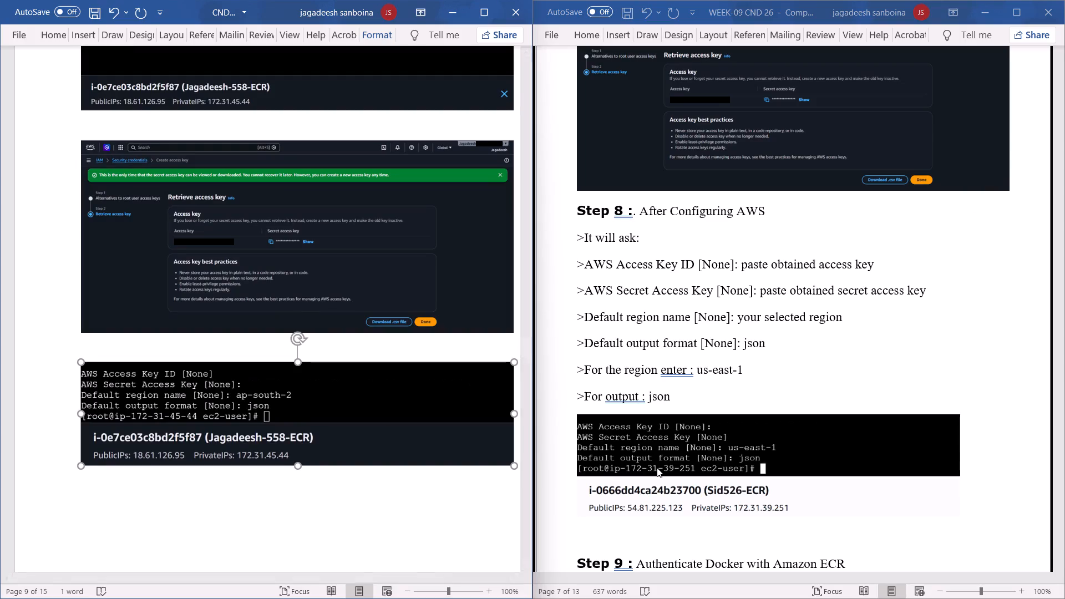
{"action": "double_click", "coordinate": [657, 468]}
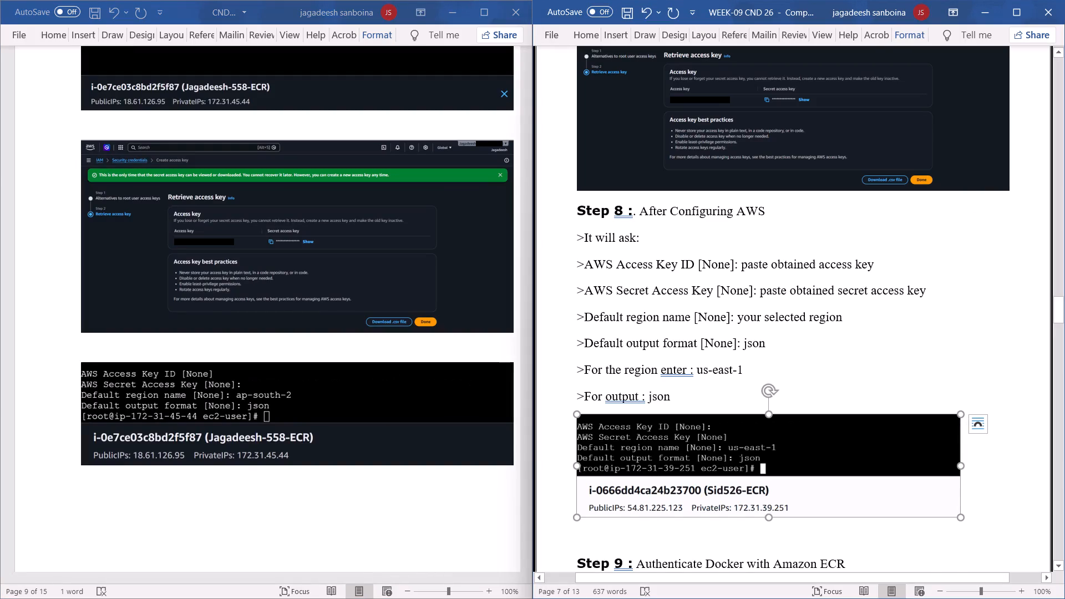
{"action": "key", "text": "Delete"}
{"action": "key", "text": "ctrl+v"}
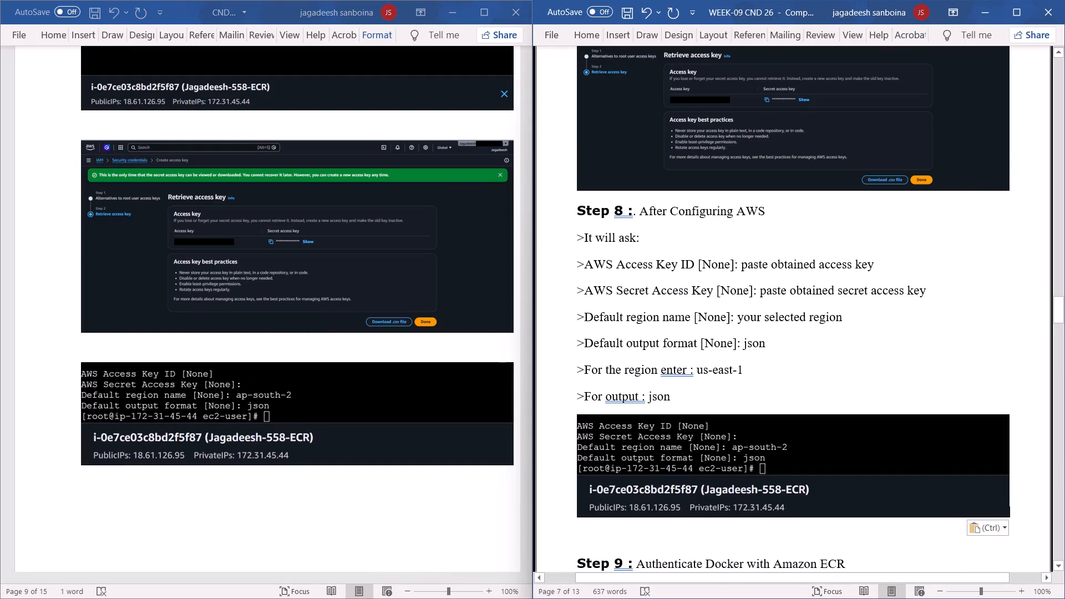
{"action": "scroll", "coordinate": [657, 468], "scroll_direction": "down", "scroll_amount": 3}
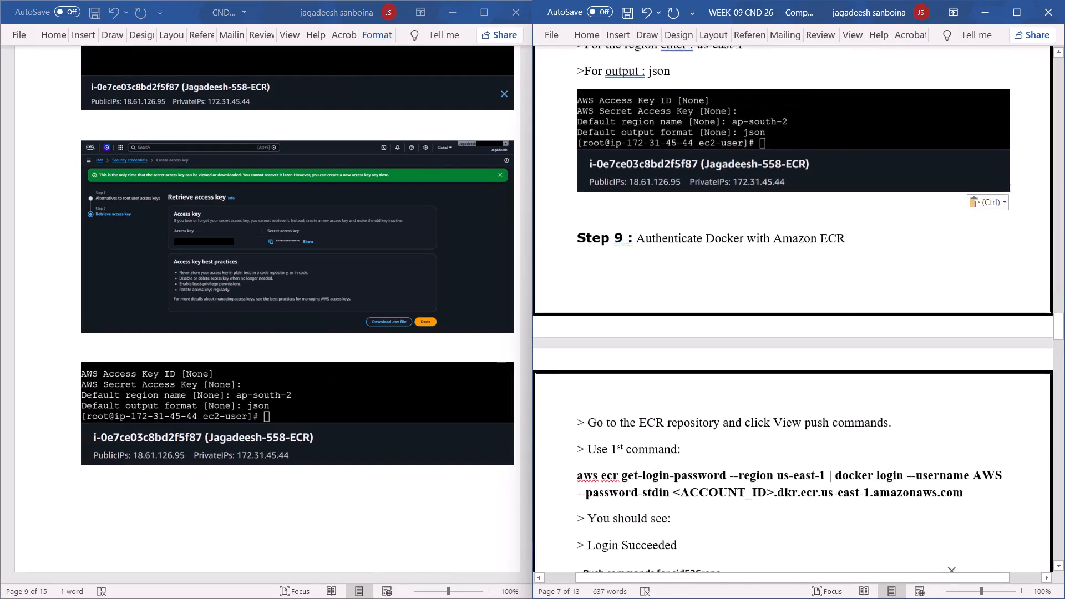
{"action": "scroll", "coordinate": [657, 468], "scroll_direction": "down", "scroll_amount": 2}
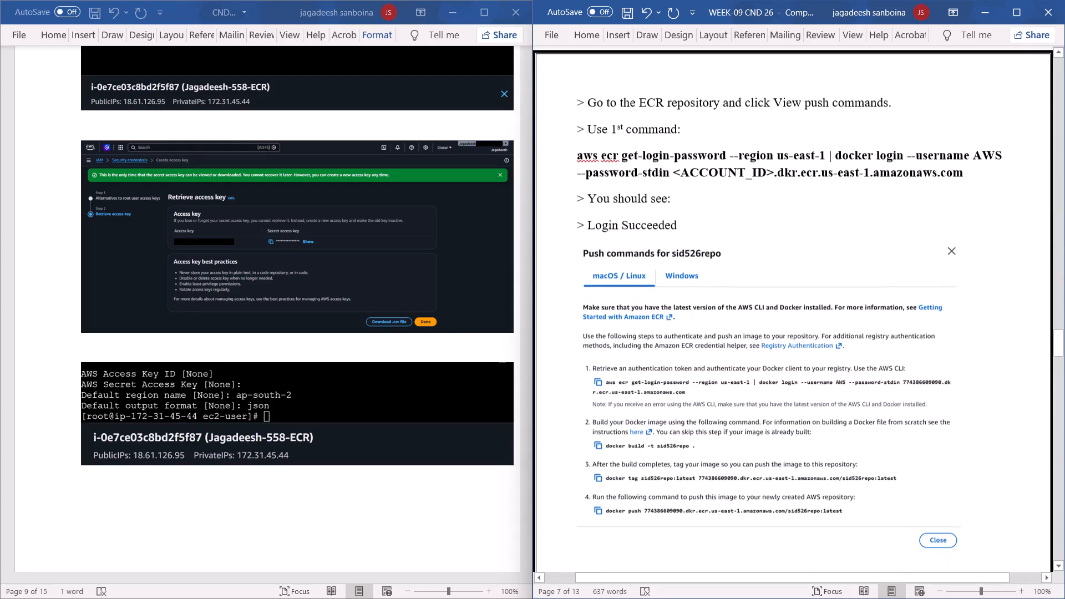
{"action": "scroll", "coordinate": [704, 432], "scroll_direction": "down", "scroll_amount": 1}
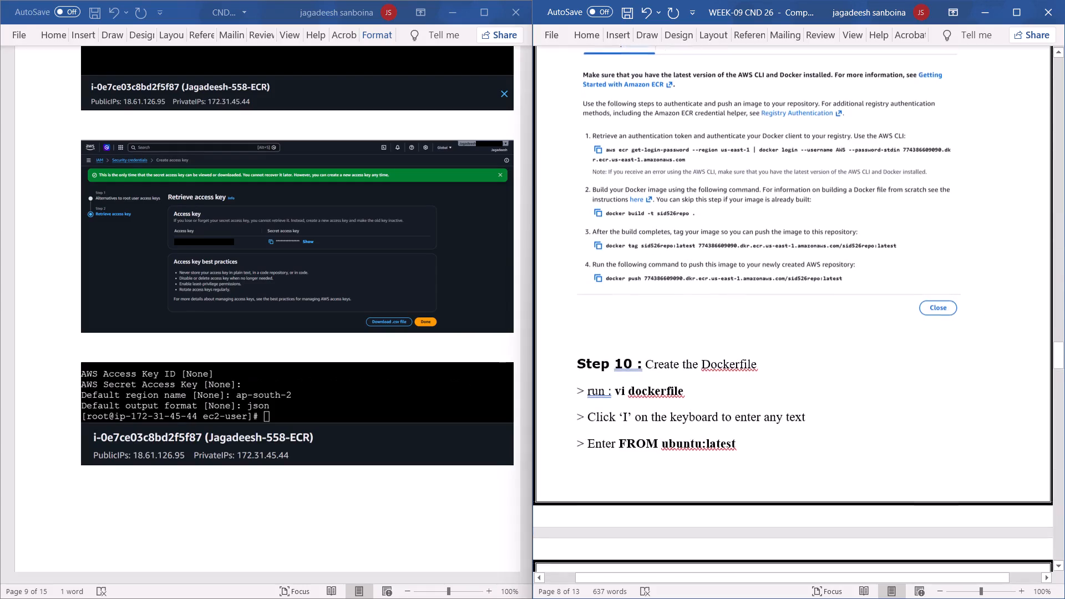
{"action": "scroll", "coordinate": [704, 432], "scroll_direction": "down", "scroll_amount": 3}
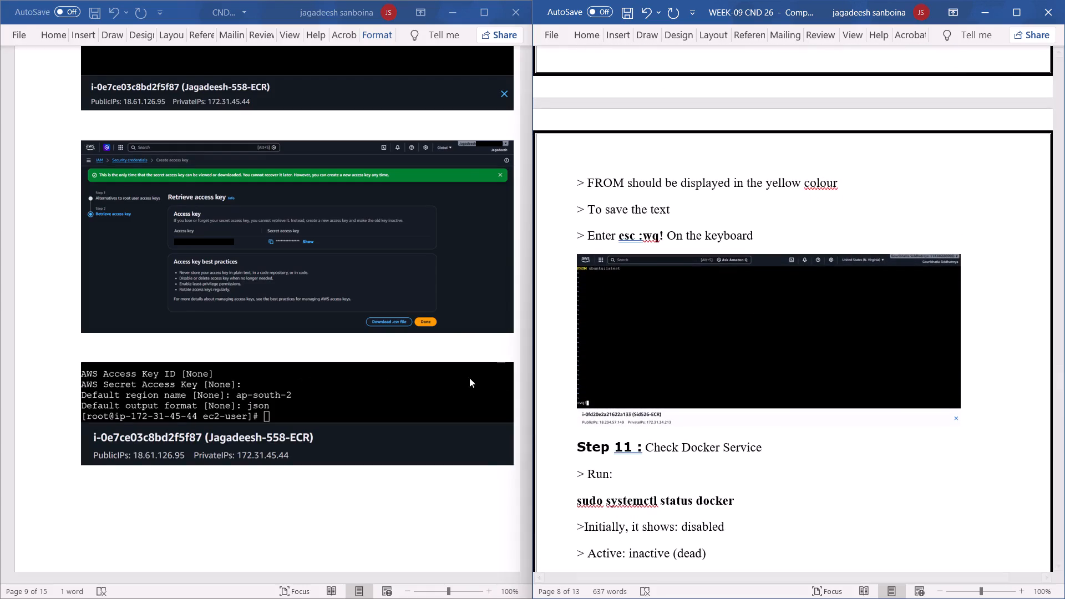
{"action": "scroll", "coordinate": [438, 387], "scroll_direction": "down", "scroll_amount": 3}
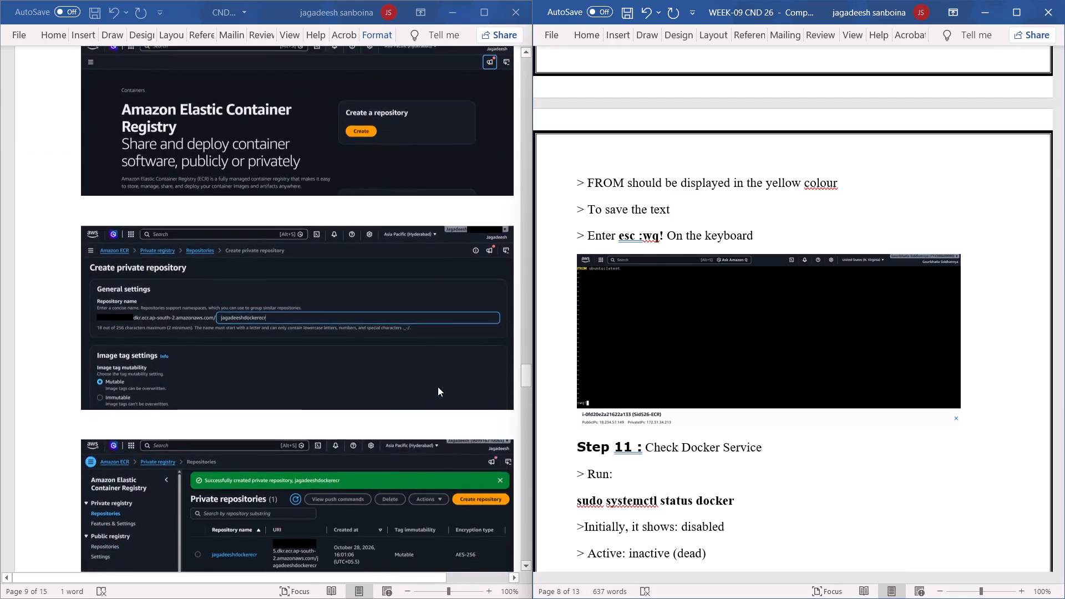
{"action": "scroll", "coordinate": [438, 387], "scroll_direction": "down", "scroll_amount": 2}
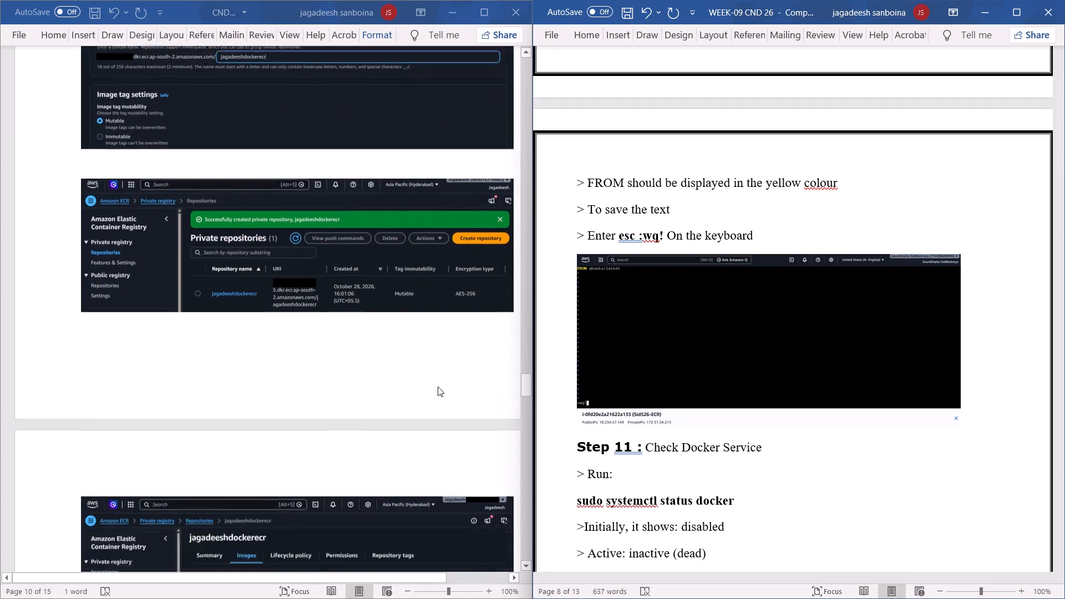
{"action": "scroll", "coordinate": [438, 387], "scroll_direction": "down", "scroll_amount": 3}
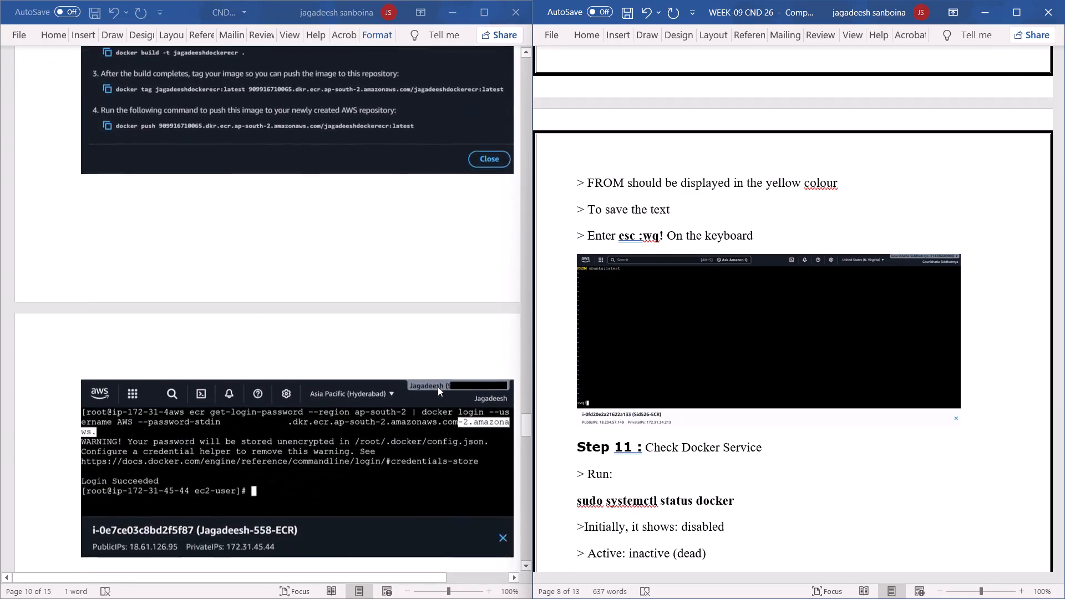
{"action": "scroll", "coordinate": [438, 387], "scroll_direction": "down", "scroll_amount": 1}
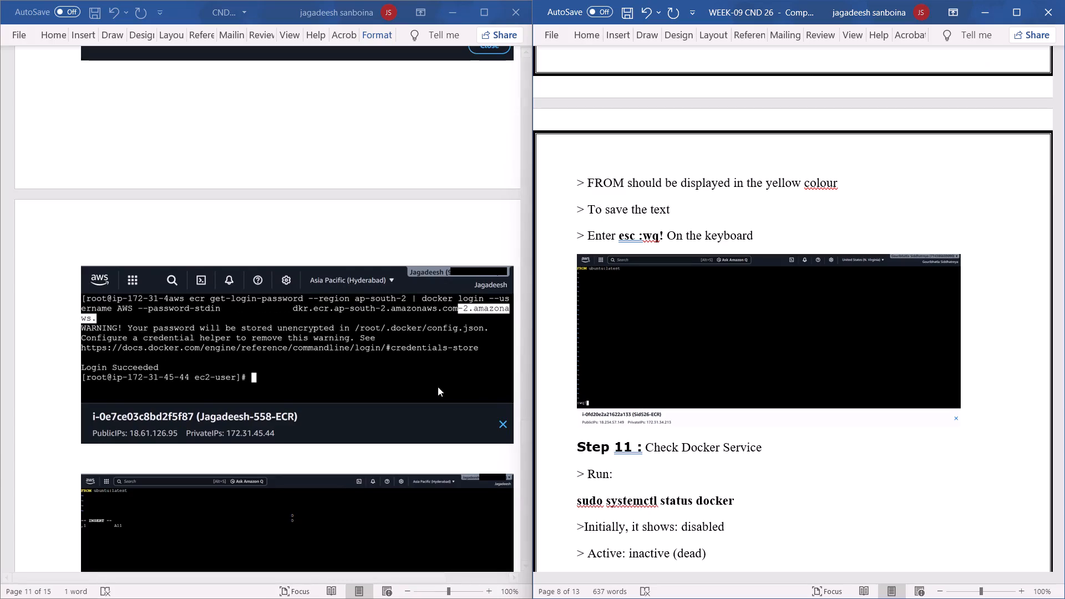
{"action": "scroll", "coordinate": [438, 387], "scroll_direction": "down", "scroll_amount": 1}
{"action": "left_click", "coordinate": [438, 387]}
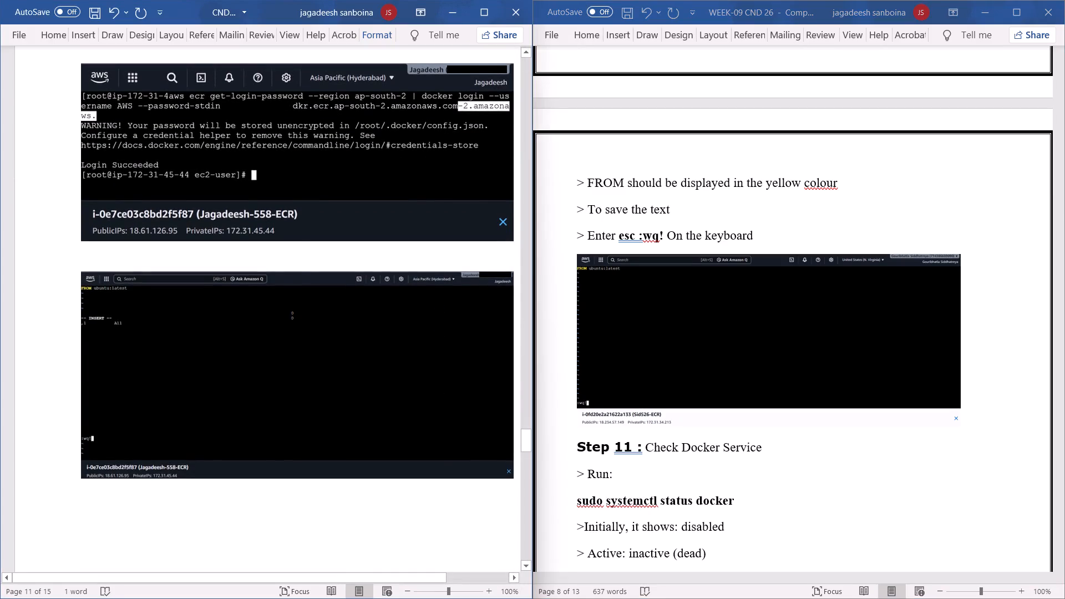
{"action": "left_click", "coordinate": [438, 387]}
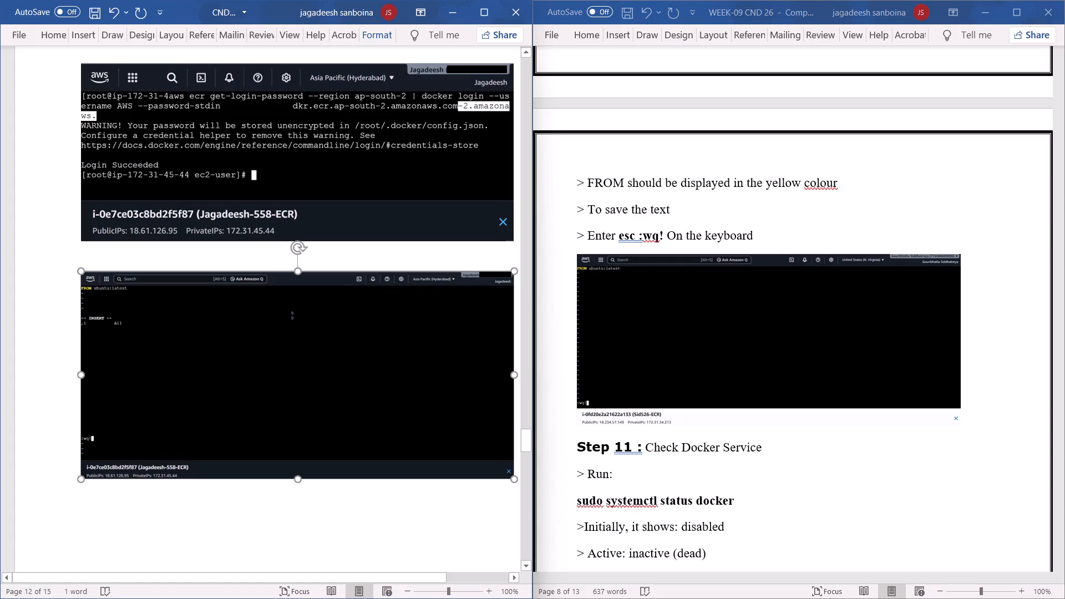
{"action": "key", "text": "ctrl+c"}
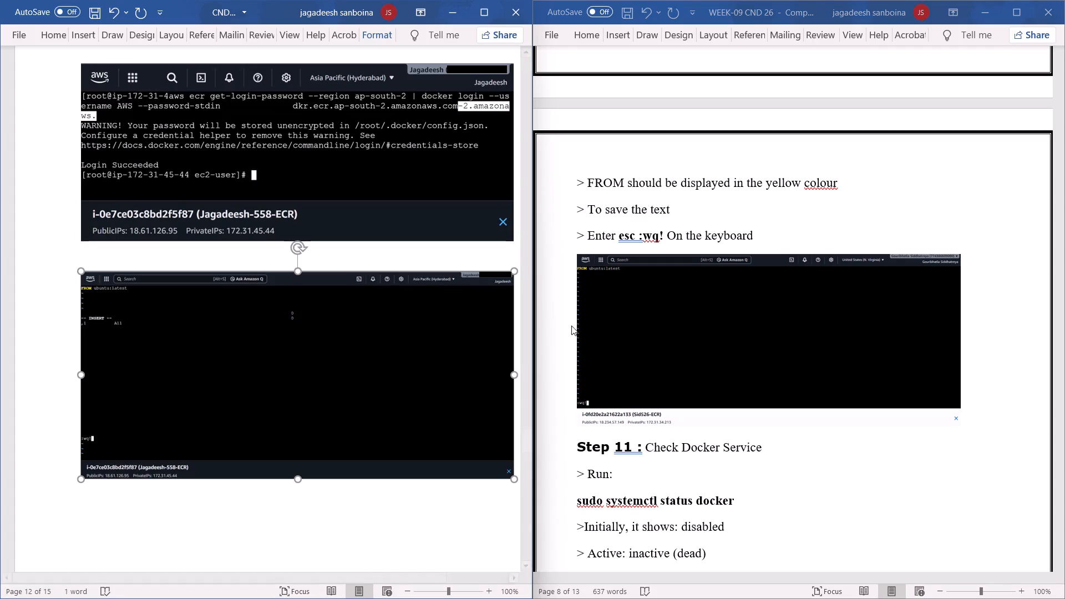
{"action": "left_click", "coordinate": [626, 311]}
{"action": "left_click", "coordinate": [626, 311]}
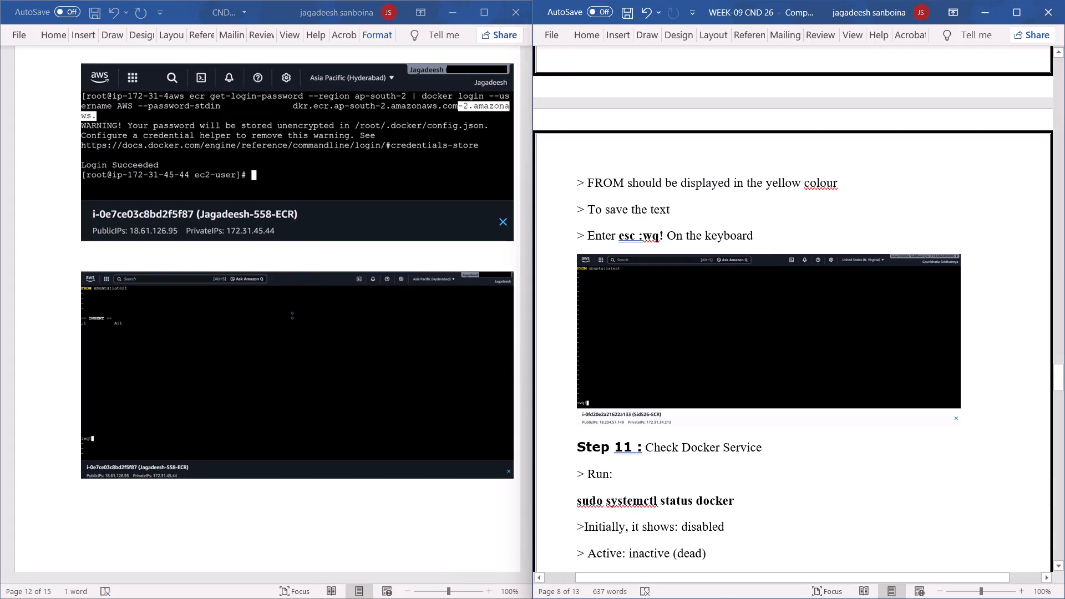
{"action": "key", "text": "Delete"}
{"action": "key", "text": "ctrl+v"}
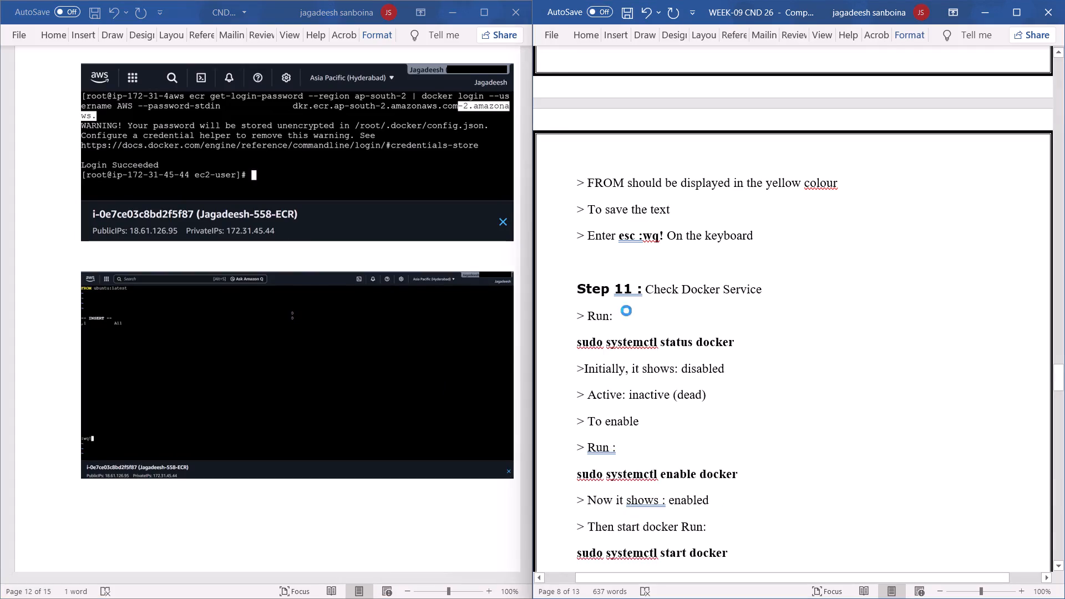
Slightly reduce the height of the pasted dockerfile screenshot above Step 11, keeping its width.
{"action": "left_click", "coordinate": [762, 419]}
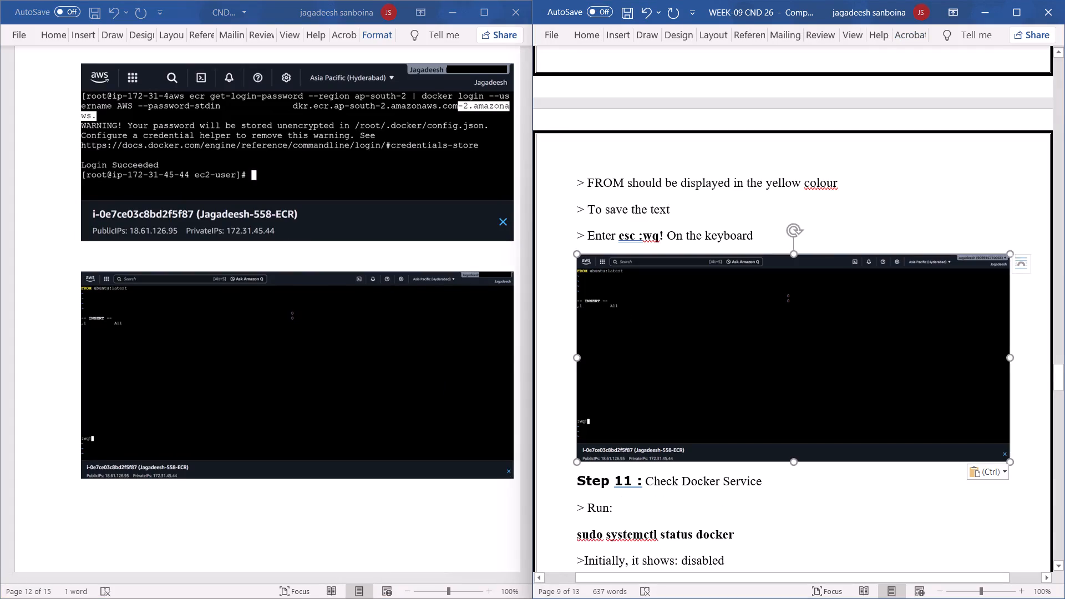
{"action": "left_click", "coordinate": [798, 460]}
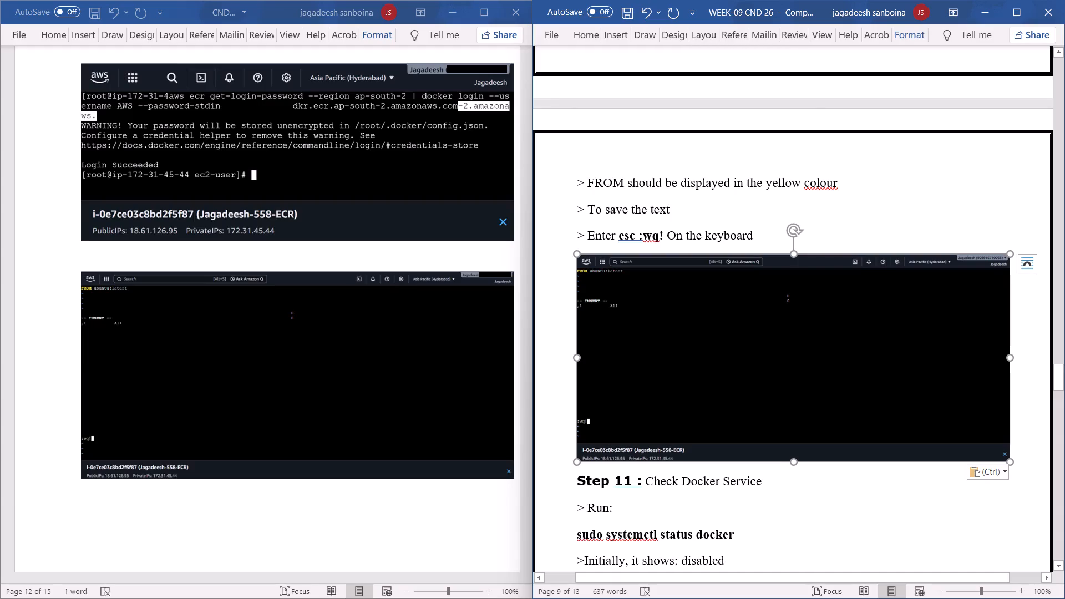
{"action": "left_click_drag", "start_coordinate": [795, 459], "coordinate": [788, 434]}
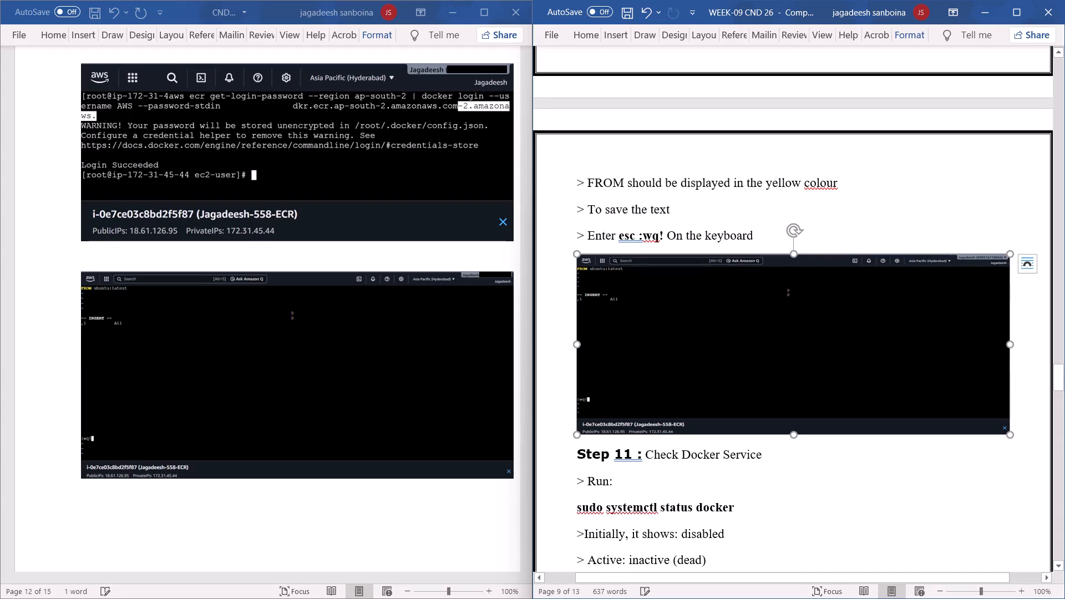
Replace the first Sid526-ECR Docker status screenshot under Step 11 with the CND document's Jagadeesh-558-ECR screenshot of the systemctl status and enable docker commands.
{"action": "scroll", "coordinate": [804, 484], "scroll_direction": "down", "scroll_amount": 2}
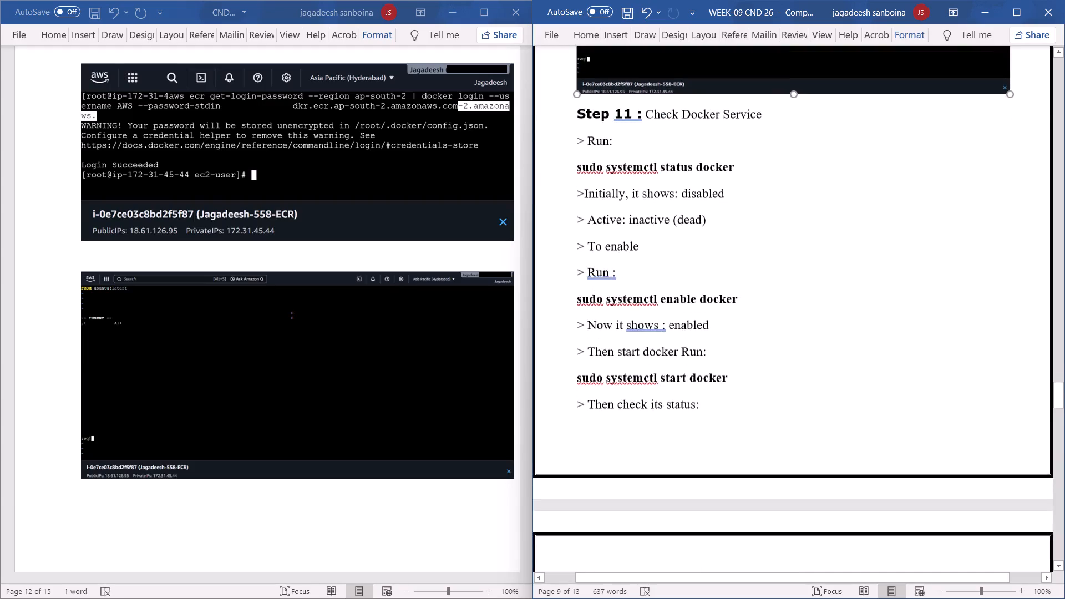
{"action": "scroll", "coordinate": [804, 484], "scroll_direction": "down", "scroll_amount": 2}
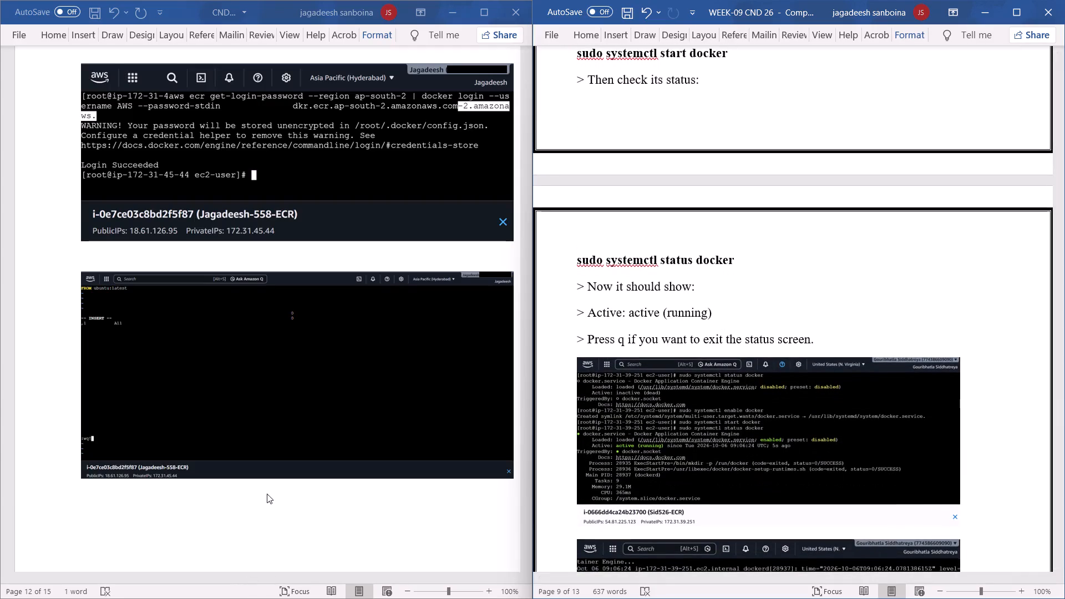
{"action": "scroll", "coordinate": [267, 494], "scroll_direction": "down", "scroll_amount": 3}
{"action": "left_click", "coordinate": [273, 408]}
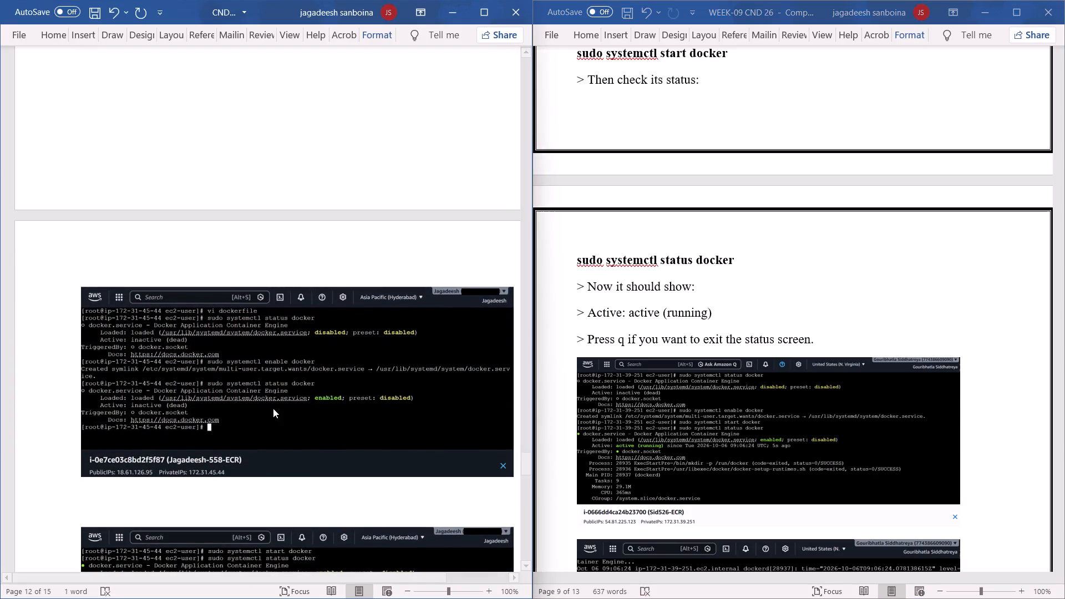
{"action": "left_click", "coordinate": [273, 408]}
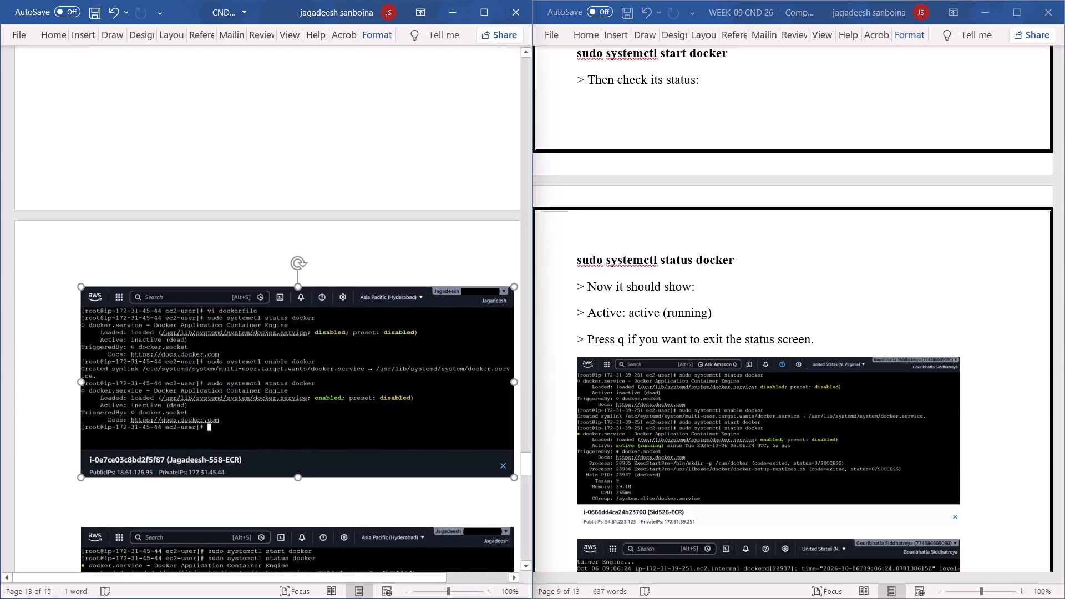
{"action": "key", "text": "ctrl+c"}
{"action": "double_click", "coordinate": [652, 382]}
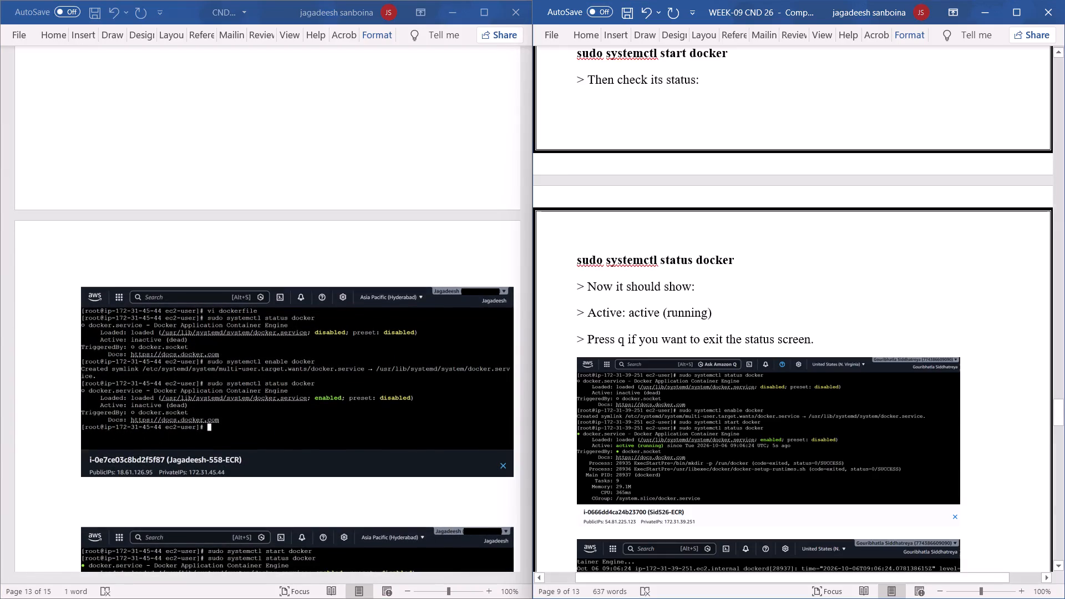
{"action": "left_click", "coordinate": [652, 382]}
{"action": "key", "text": "Delete"}
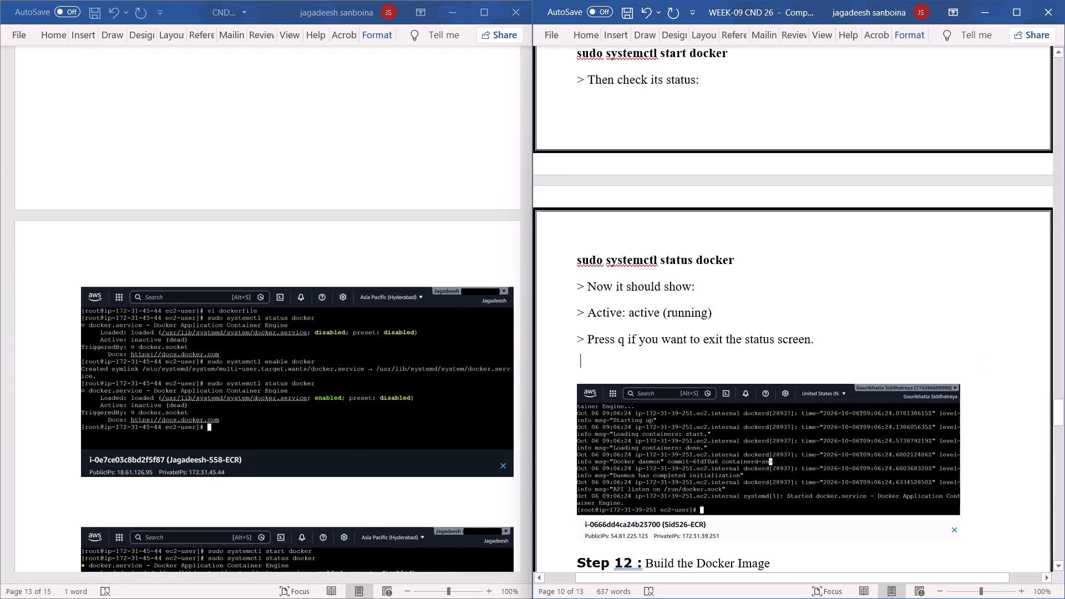
{"action": "key", "text": "ctrl+v"}
Copy the CND document's sudo systemctl start docker screenshot and delete the remaining Sid526-ECR Docker log screenshot above Step 12 in the Week 9 document.
{"action": "scroll", "coordinate": [652, 382], "scroll_direction": "down", "scroll_amount": 1}
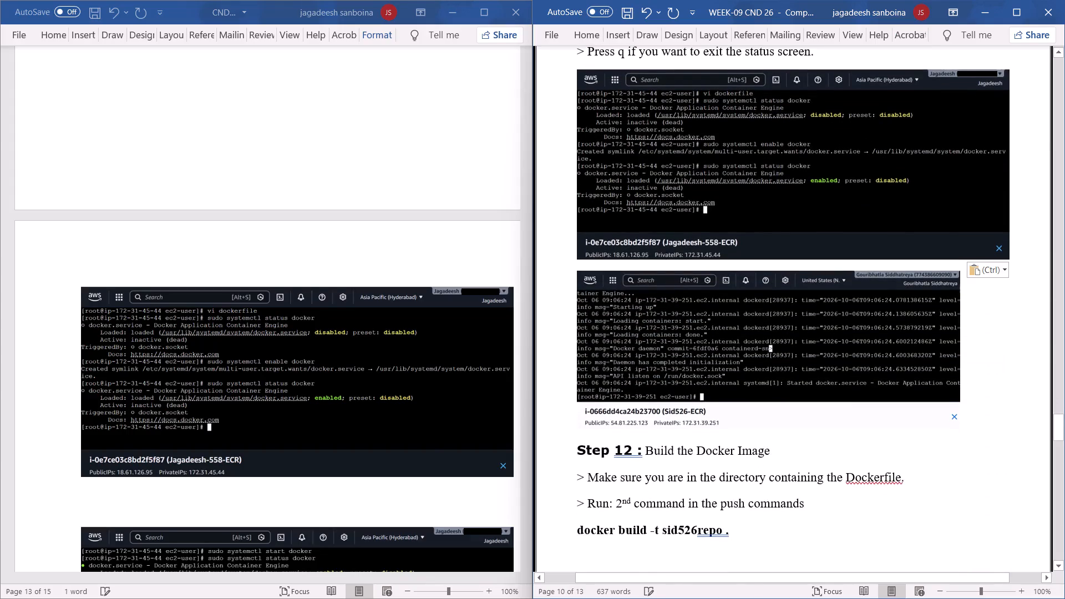
{"action": "scroll", "coordinate": [429, 452], "scroll_direction": "down", "scroll_amount": 1}
{"action": "left_click", "coordinate": [429, 452]}
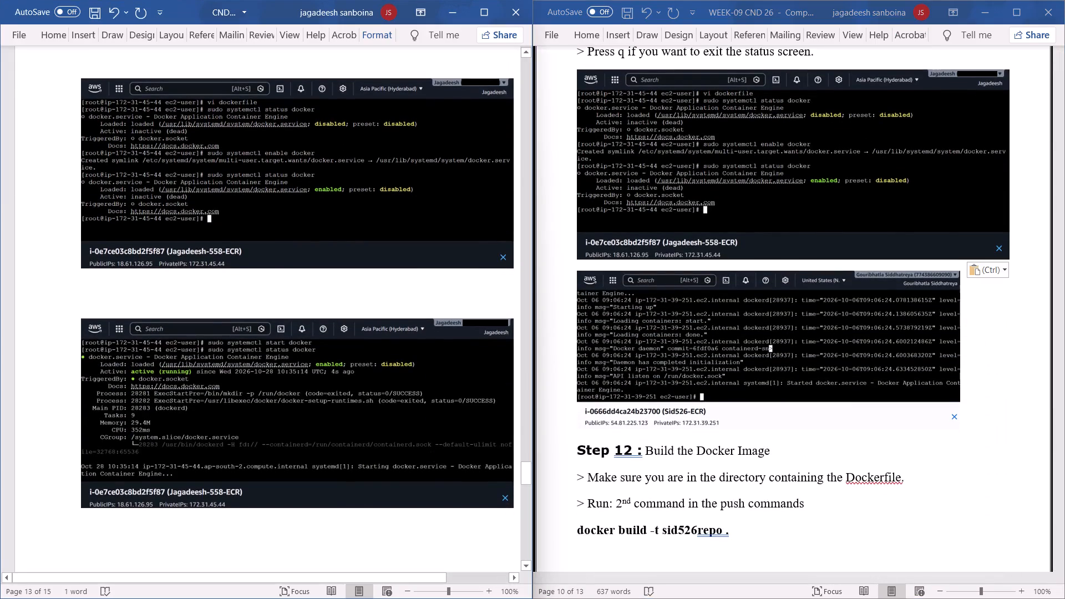
{"action": "left_click", "coordinate": [429, 452]}
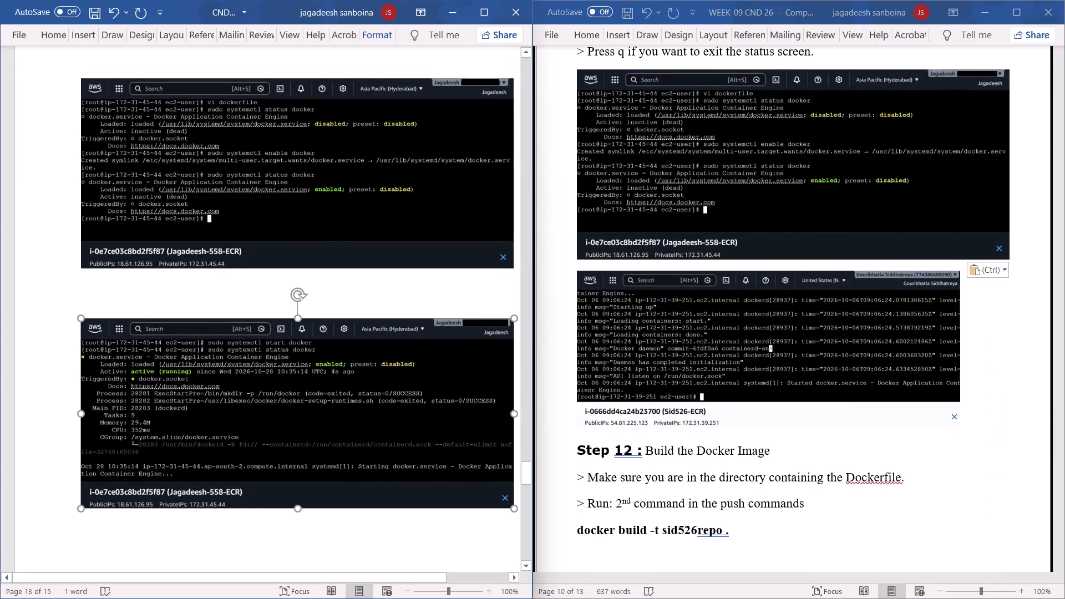
{"action": "key", "text": "ctrl+c"}
{"action": "left_click", "coordinate": [713, 343]}
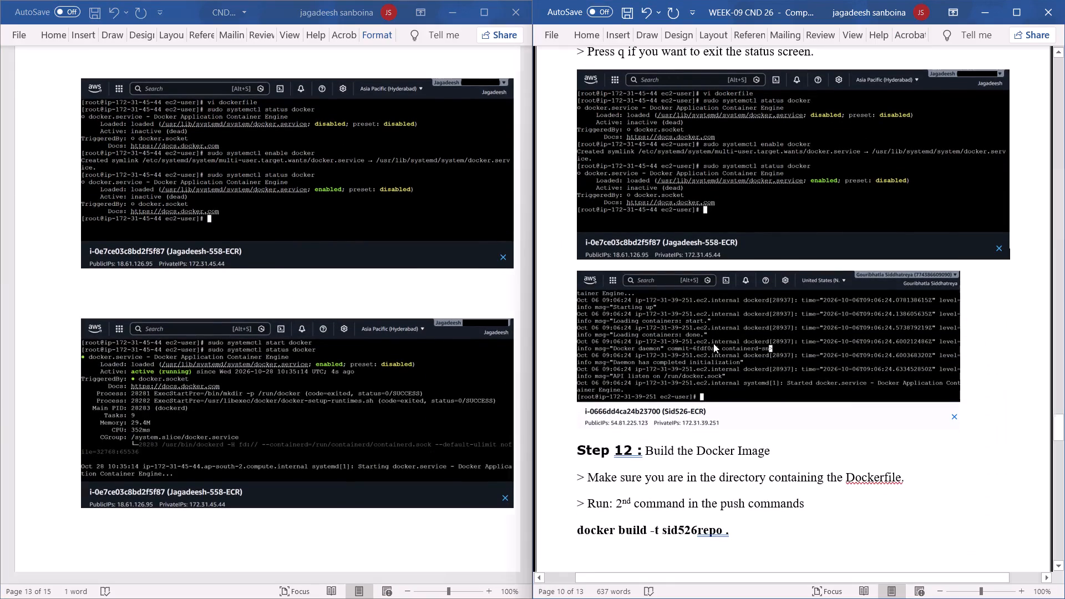
{"action": "left_click", "coordinate": [713, 343]}
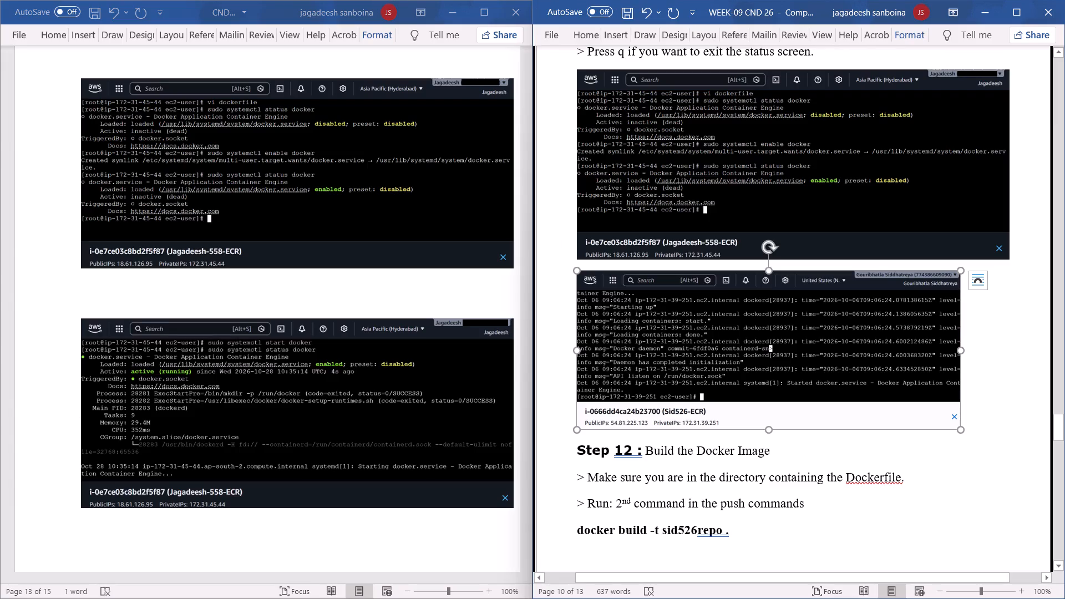
{"action": "key", "text": "Delete"}
Replace the Sid526-ECR docker build screenshot above Step 13 in the Week 9 document with the copied Jagadeesh-558-ECR systemctl start docker screenshot.
{"action": "scroll", "coordinate": [713, 343], "scroll_direction": "down", "scroll_amount": 3}
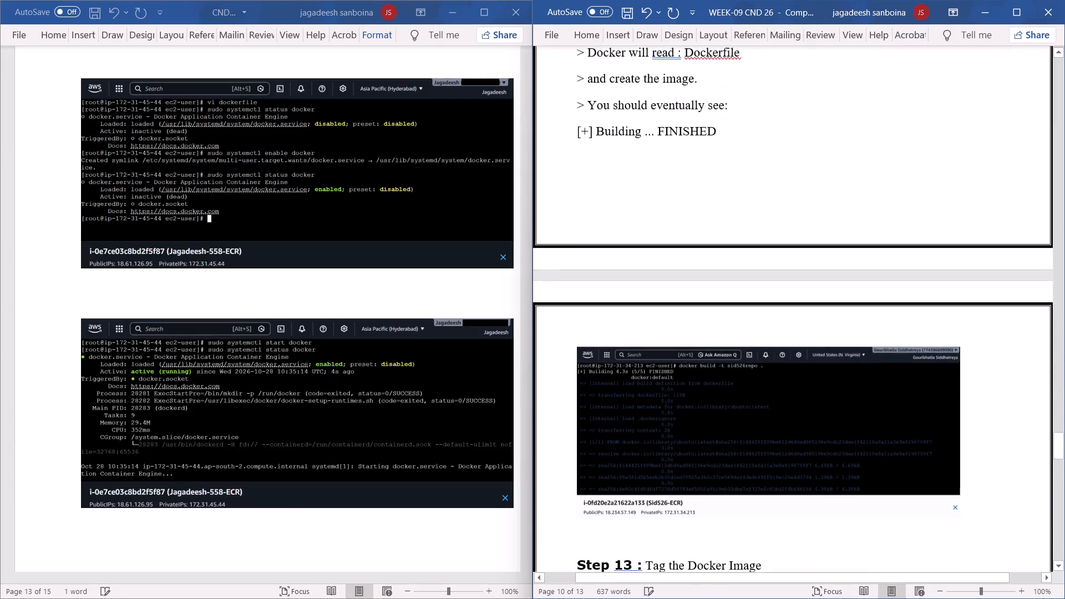
{"action": "scroll", "coordinate": [713, 343], "scroll_direction": "down", "scroll_amount": 1}
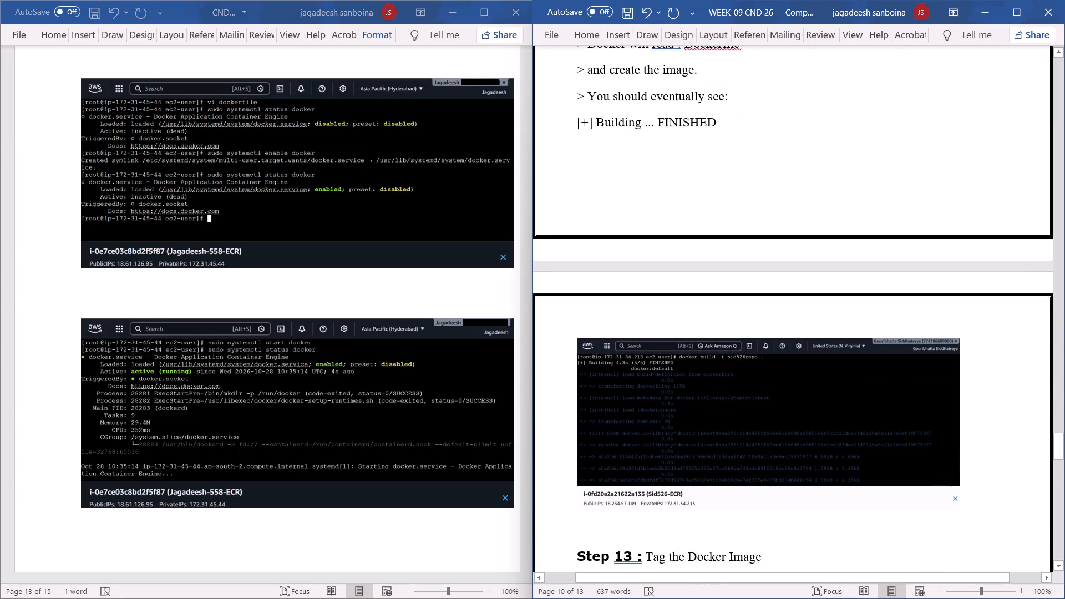
{"action": "left_click", "coordinate": [719, 381]}
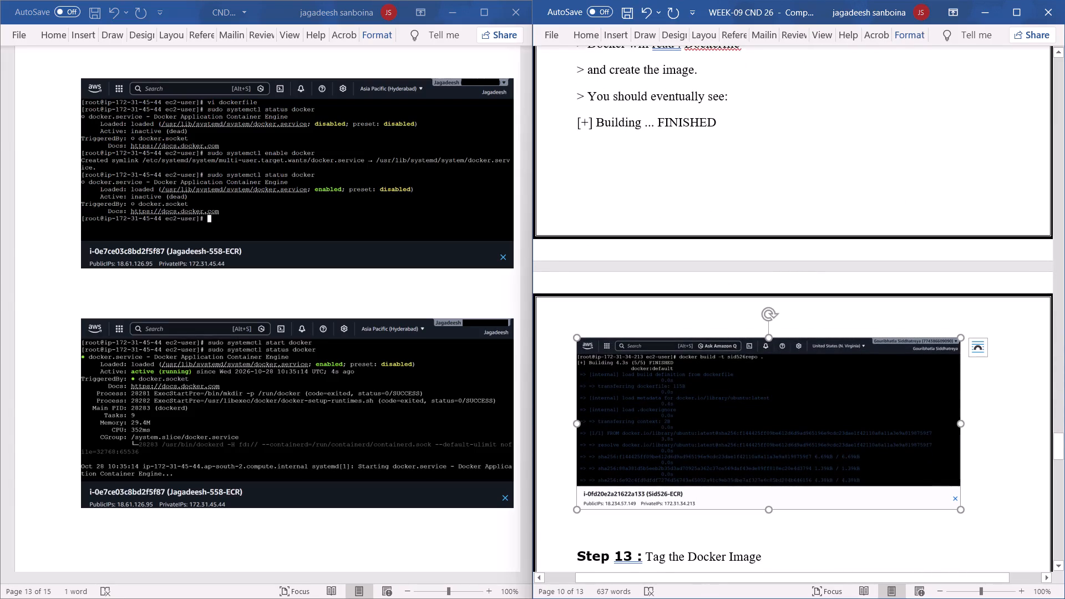
{"action": "key", "text": "Delete"}
{"action": "key", "text": "ctrl+v"}
Delete the Sid526-ECR docker tag and push screenshot under Step 13 in the Week 9 document.
{"action": "scroll", "coordinate": [719, 381], "scroll_direction": "down", "scroll_amount": 1}
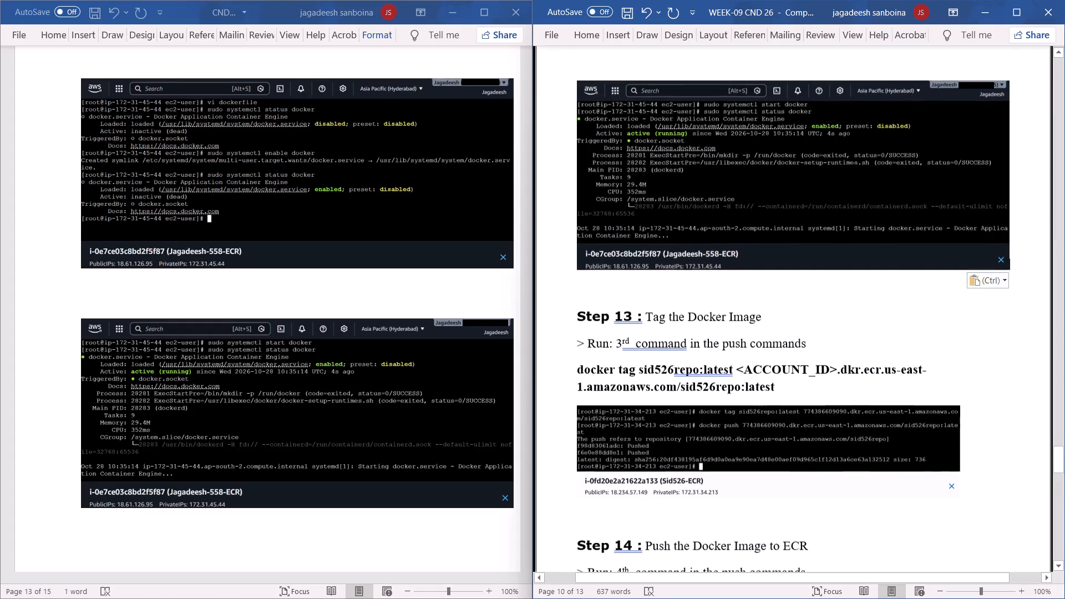
{"action": "scroll", "coordinate": [719, 381], "scroll_direction": "down", "scroll_amount": 1}
{"action": "scroll", "coordinate": [382, 425], "scroll_direction": "down", "scroll_amount": 3}
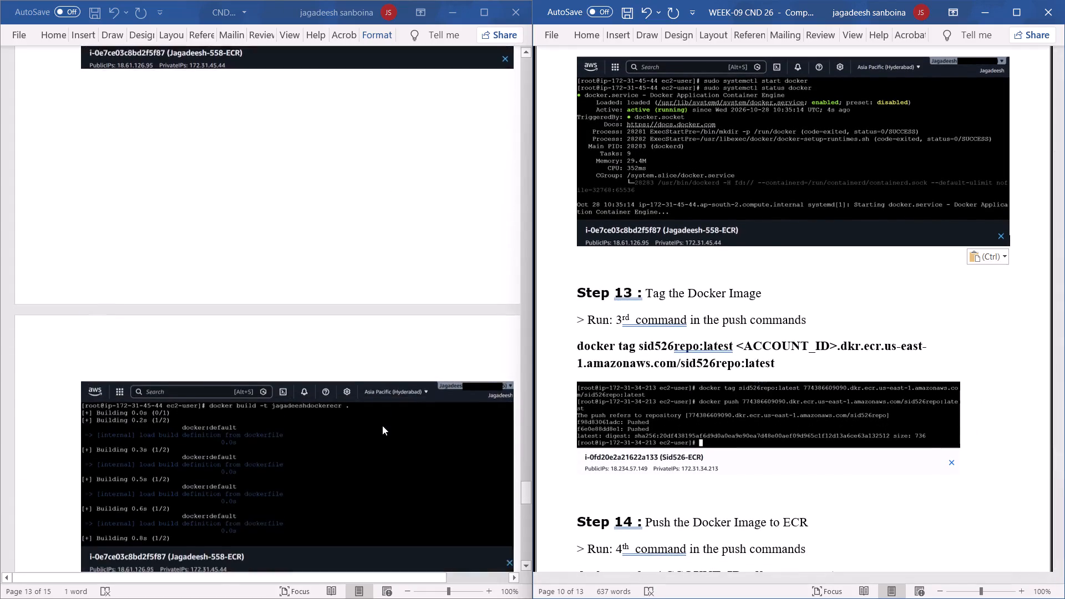
{"action": "scroll", "coordinate": [382, 425], "scroll_direction": "down", "scroll_amount": 1}
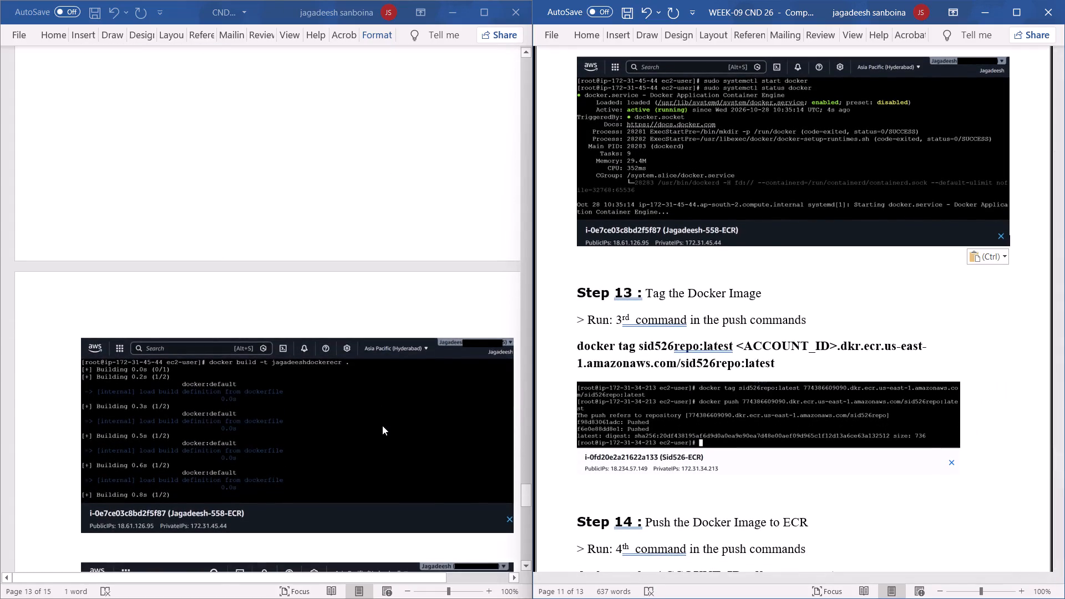
{"action": "scroll", "coordinate": [382, 425], "scroll_direction": "down", "scroll_amount": 1}
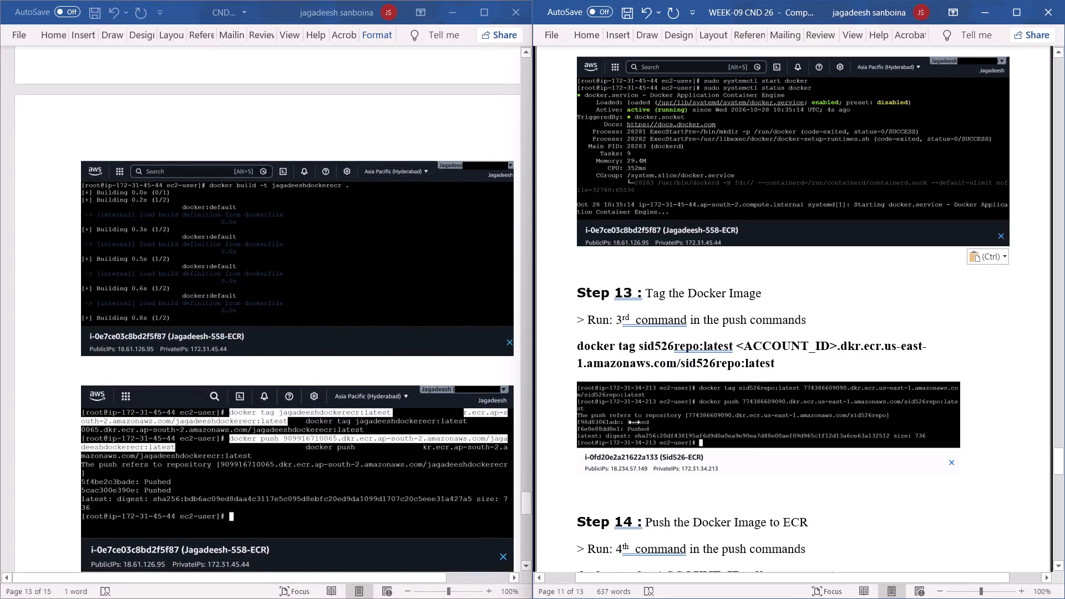
{"action": "scroll", "coordinate": [634, 422], "scroll_direction": "down", "scroll_amount": 2}
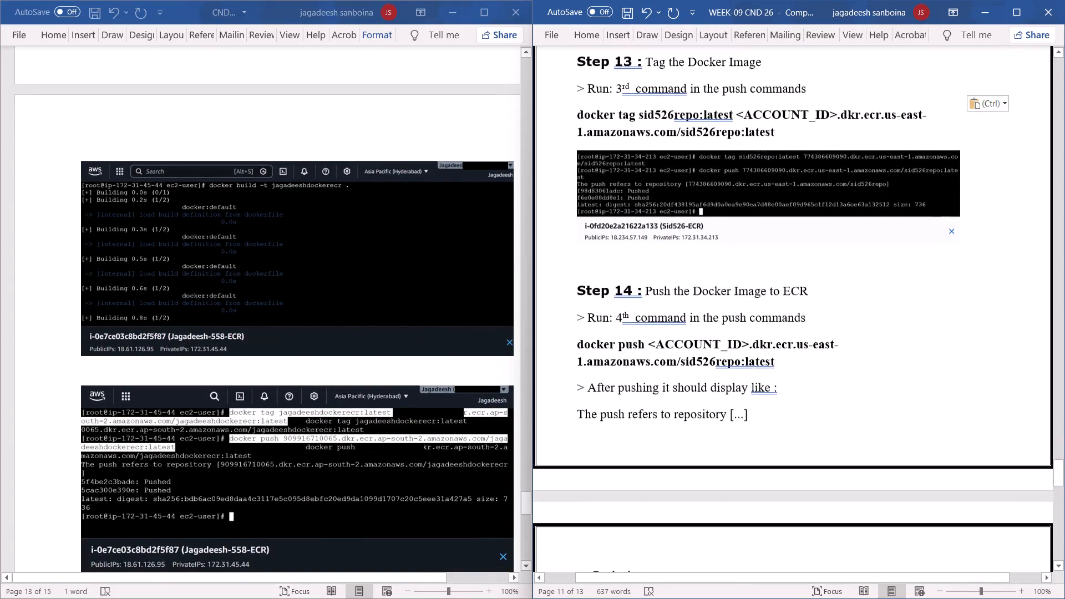
{"action": "scroll", "coordinate": [634, 422], "scroll_direction": "down", "scroll_amount": 1}
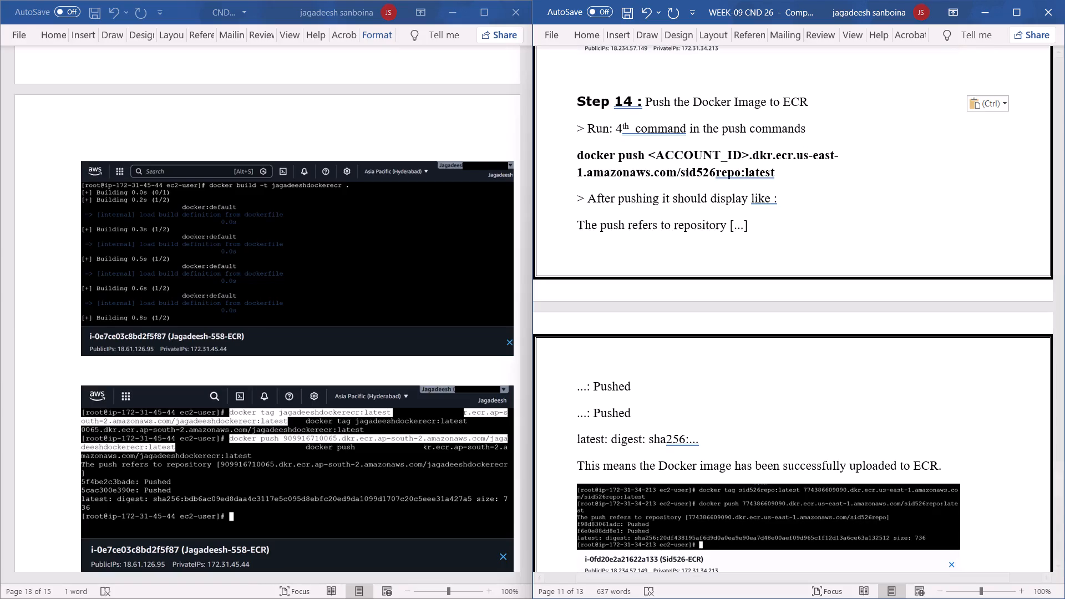
{"action": "left_click", "coordinate": [634, 422]}
{"action": "scroll", "coordinate": [632, 382], "scroll_direction": "up", "scroll_amount": 1}
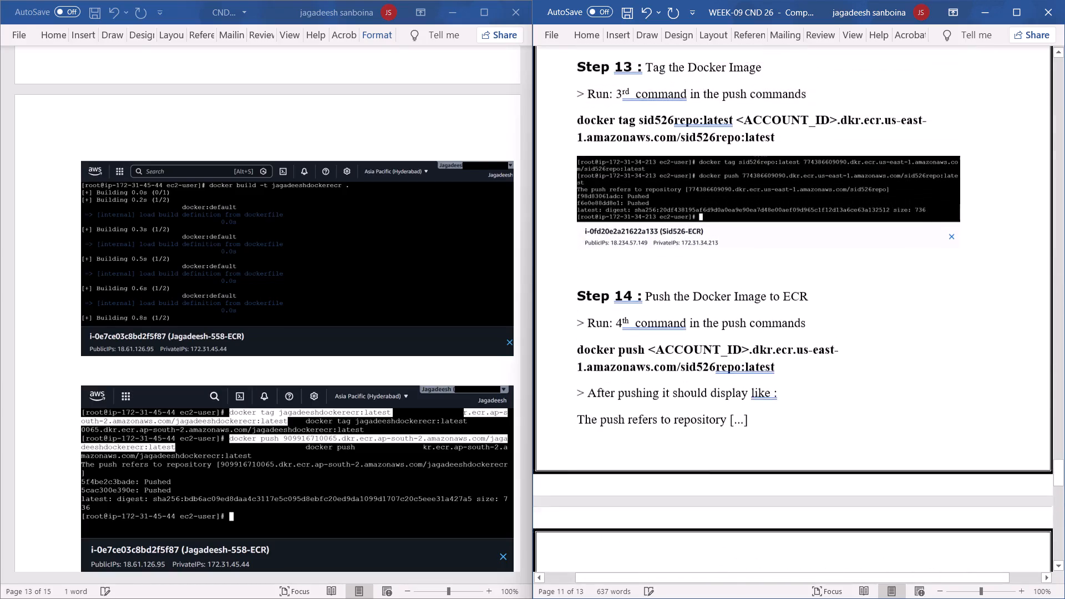
{"action": "left_click", "coordinate": [643, 242]}
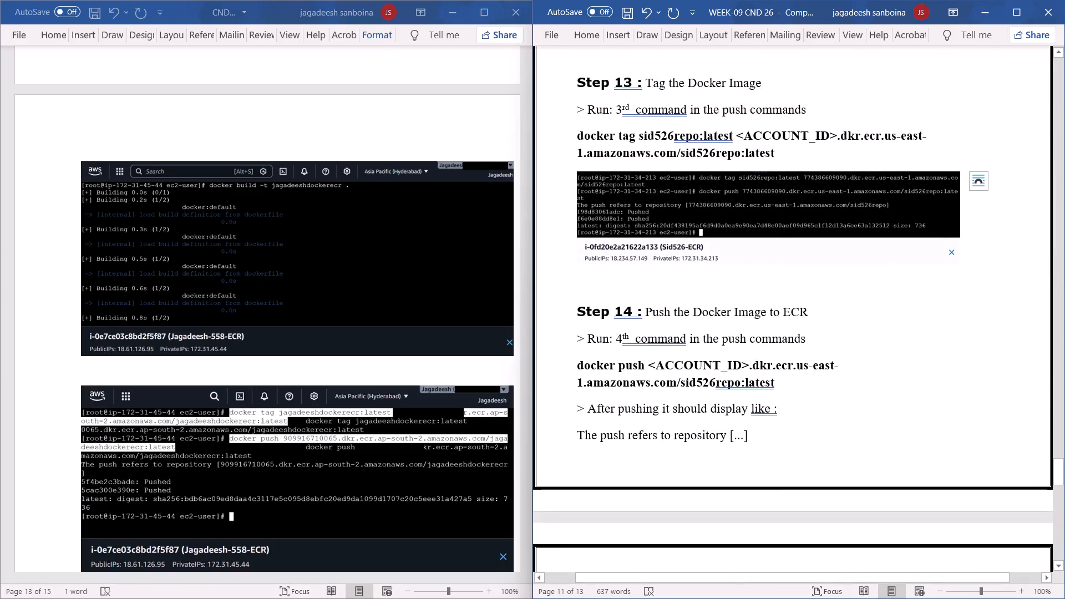
{"action": "left_click", "coordinate": [643, 242]}
{"action": "key", "text": "Delete"}
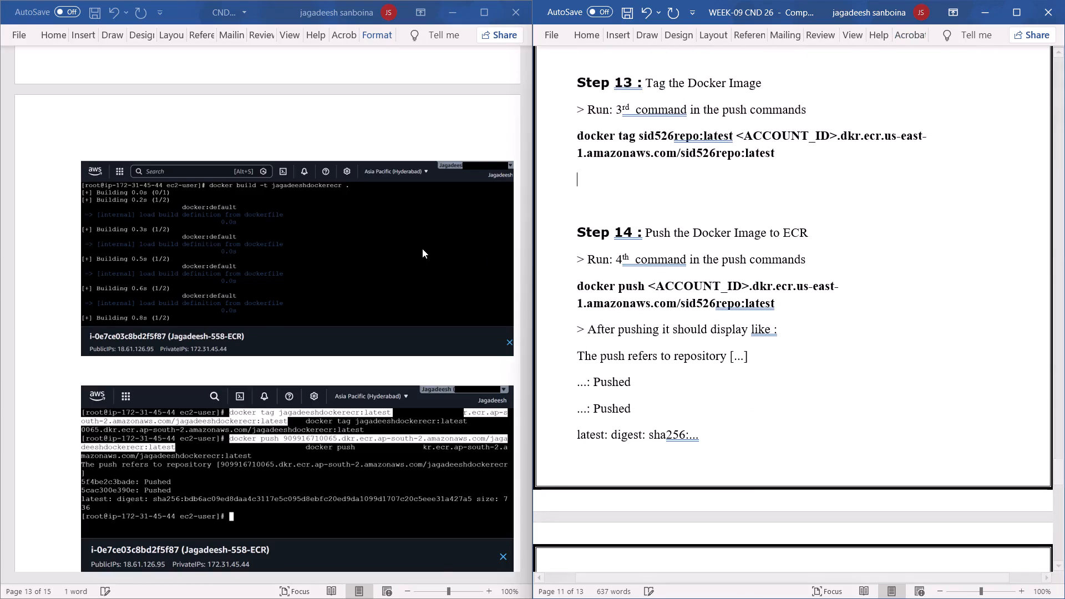
Copy the CND document's Jagadeesh-558-ECR docker build screenshot into the empty line under Step 13 in the Week 9 document.
{"action": "left_click", "coordinate": [422, 248]}
{"action": "double_click", "coordinate": [421, 250]}
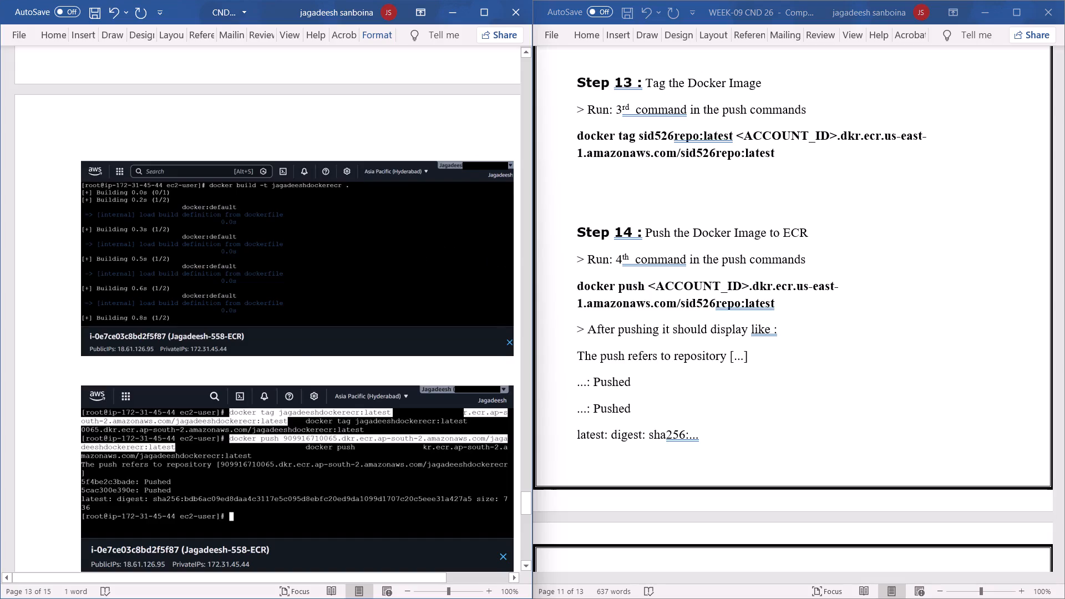
{"action": "key", "text": "ctrl+c"}
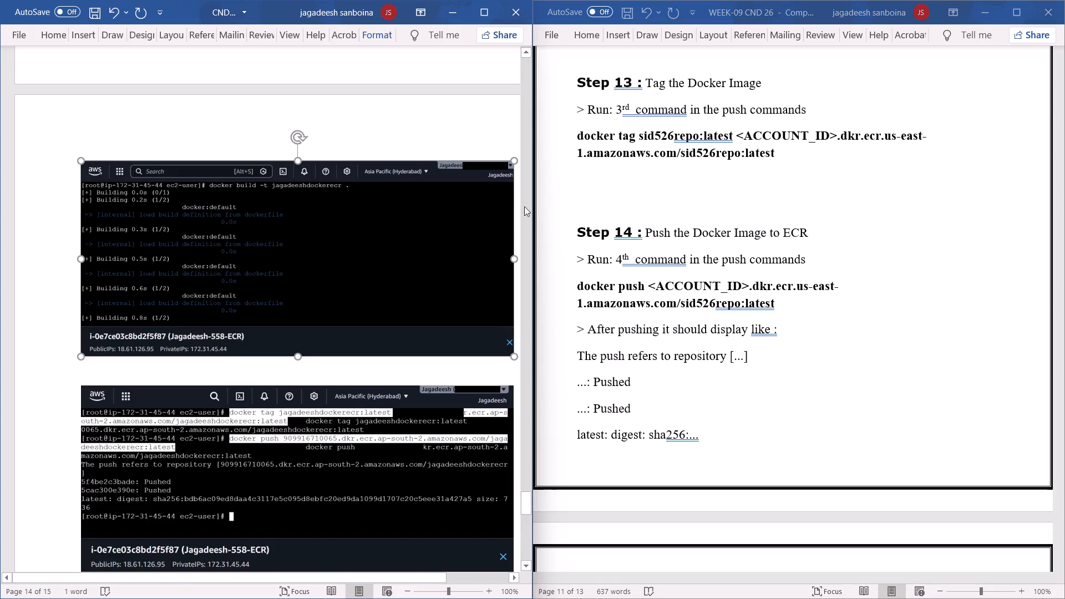
{"action": "left_click", "coordinate": [642, 179]}
{"action": "key", "text": "ctrl+v"}
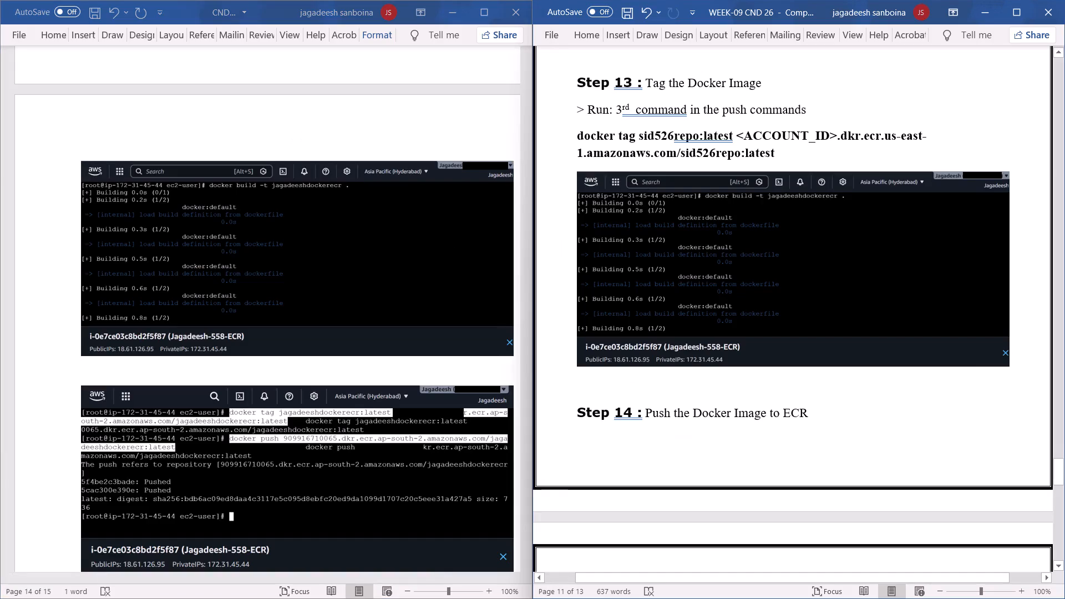
Reduce the height of the pasted docker build screenshot under Step 13 by about a quarter, keeping its width.
{"action": "left_click", "coordinate": [652, 249]}
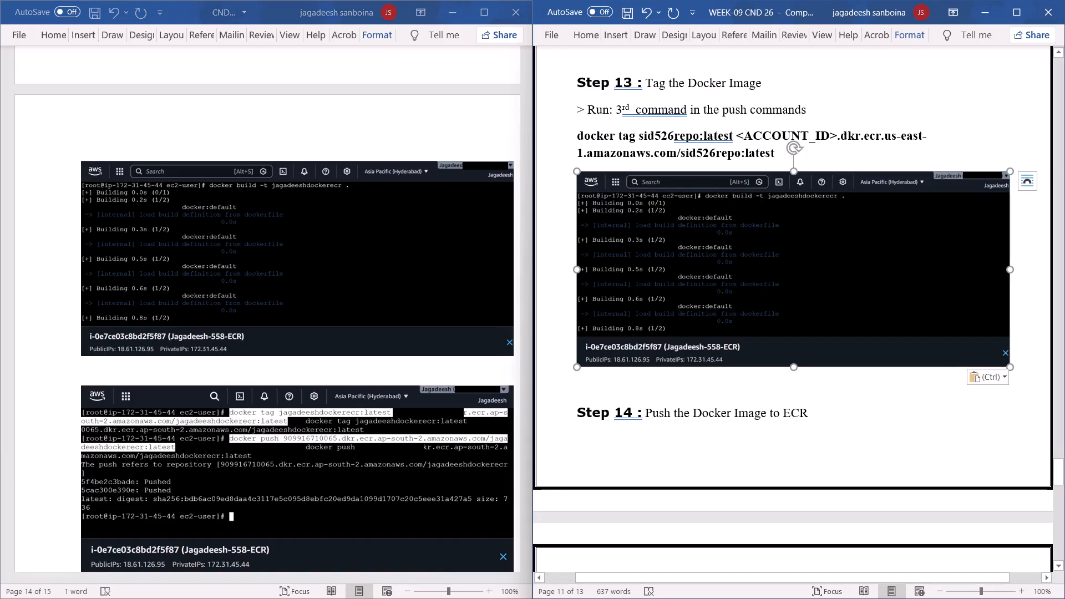
{"action": "left_click", "coordinate": [792, 369]}
{"action": "left_click_drag", "start_coordinate": [792, 369], "coordinate": [782, 316]}
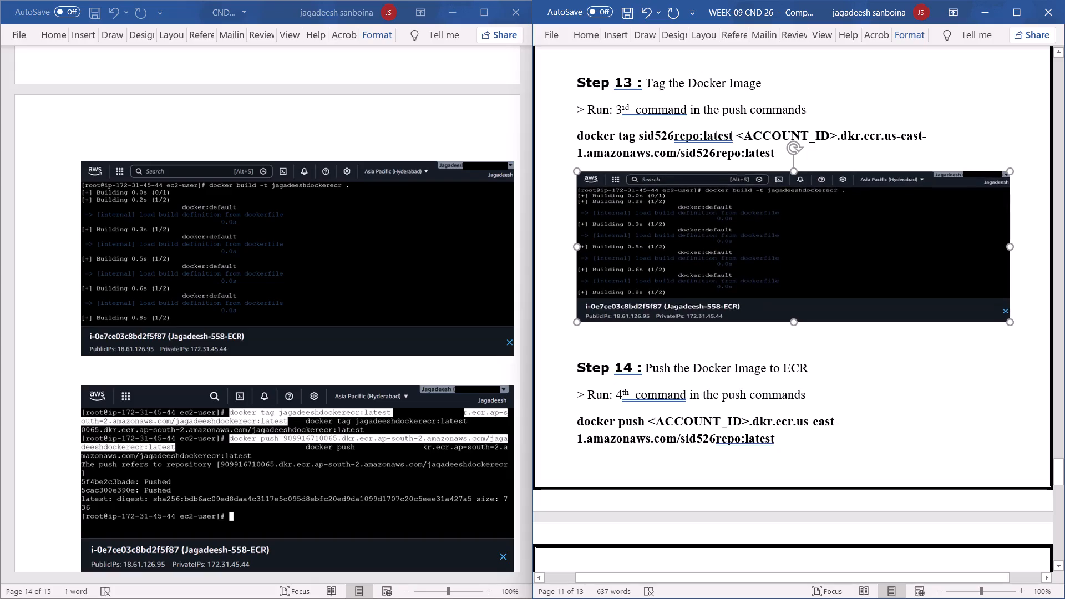
{"action": "left_click_drag", "start_coordinate": [782, 316], "coordinate": [781, 309]}
{"action": "scroll", "coordinate": [836, 425], "scroll_direction": "down", "scroll_amount": 1}
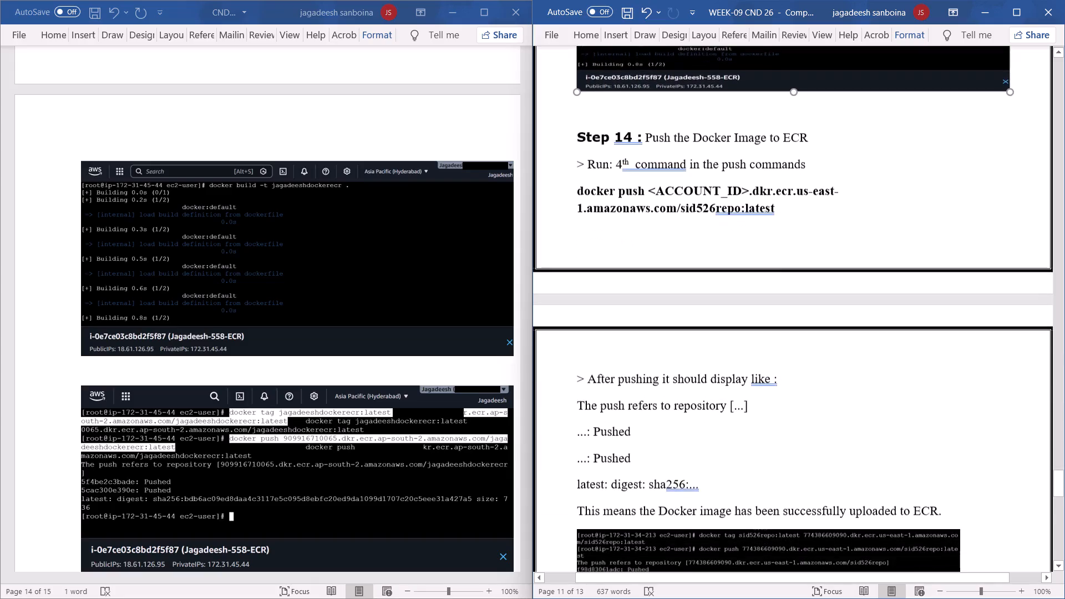
{"action": "scroll", "coordinate": [836, 425], "scroll_direction": "down", "scroll_amount": 2}
{"action": "left_click", "coordinate": [798, 375]}
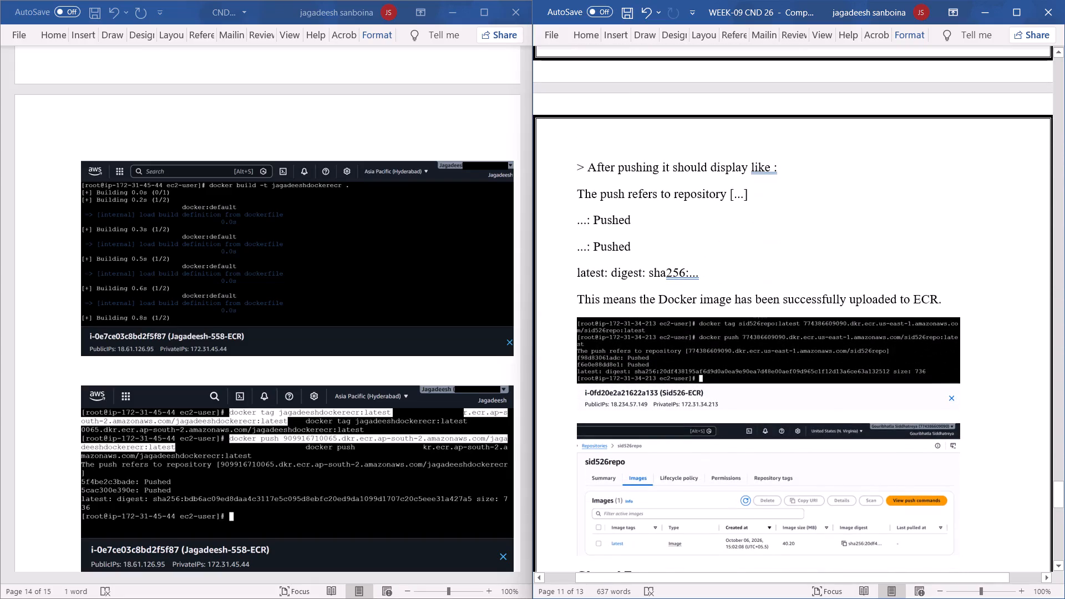
{"action": "key", "text": "Delete"}
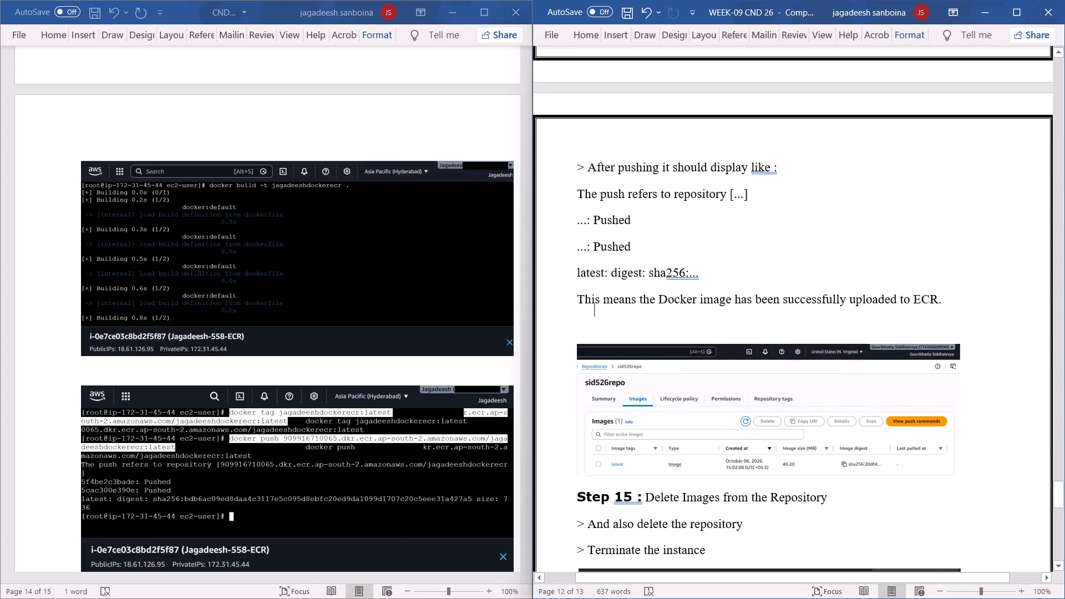
{"action": "double_click", "coordinate": [316, 529]}
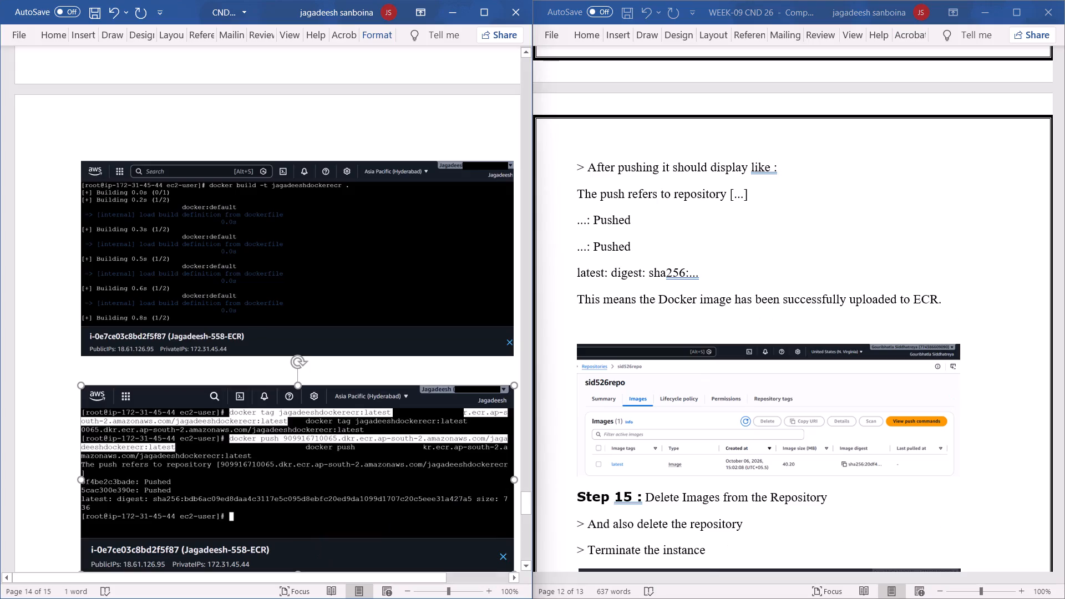
{"action": "key", "text": "ctrl+c"}
{"action": "double_click", "coordinate": [673, 320]}
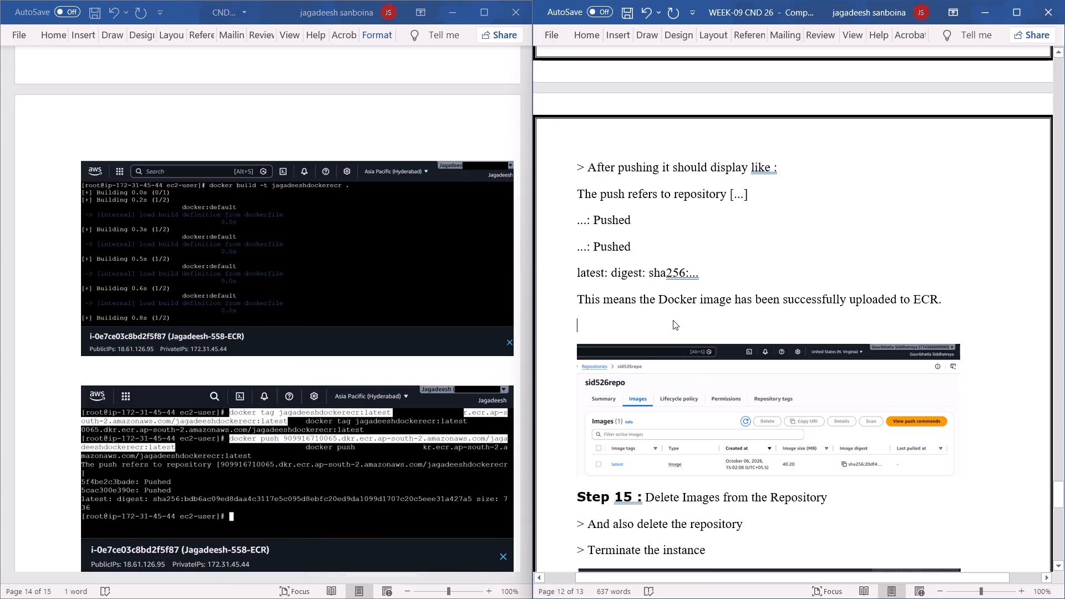
{"action": "key", "text": "ctrl+v"}
Shrink the pasted docker tag and push screenshot in Step 14, reducing its height by about a quarter and its width by about a tenth.
{"action": "left_click", "coordinate": [681, 374]}
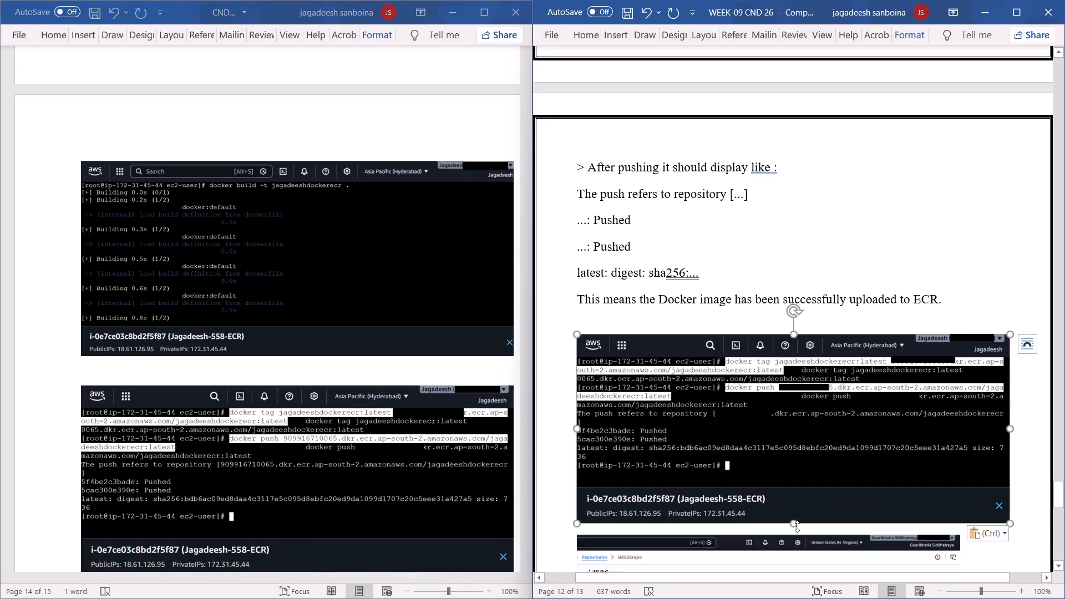
{"action": "left_click_drag", "start_coordinate": [795, 523], "coordinate": [790, 472]}
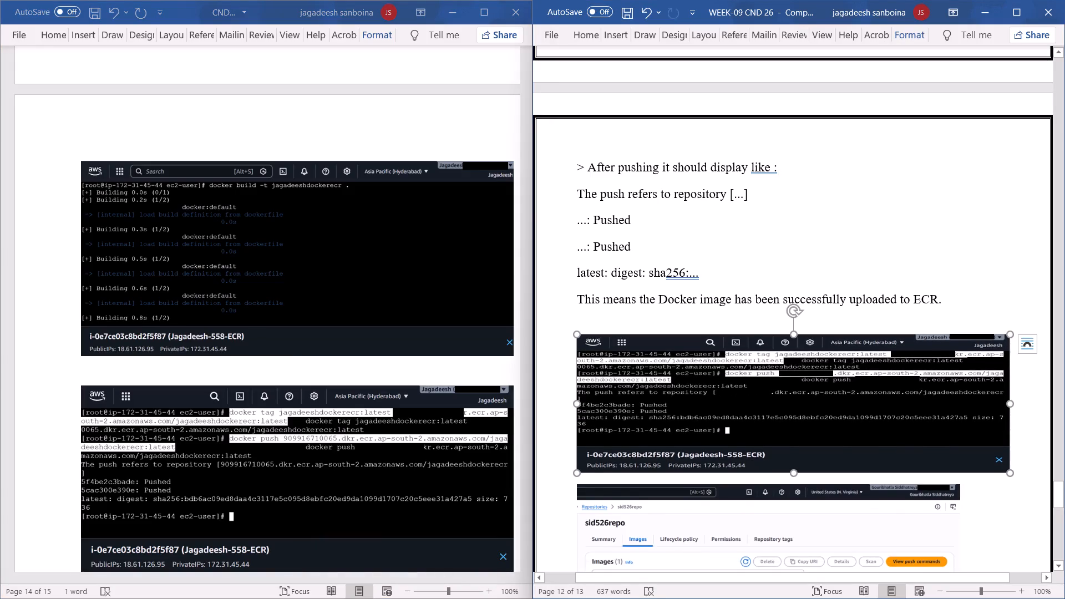
{"action": "left_click_drag", "start_coordinate": [1013, 404], "coordinate": [969, 405]}
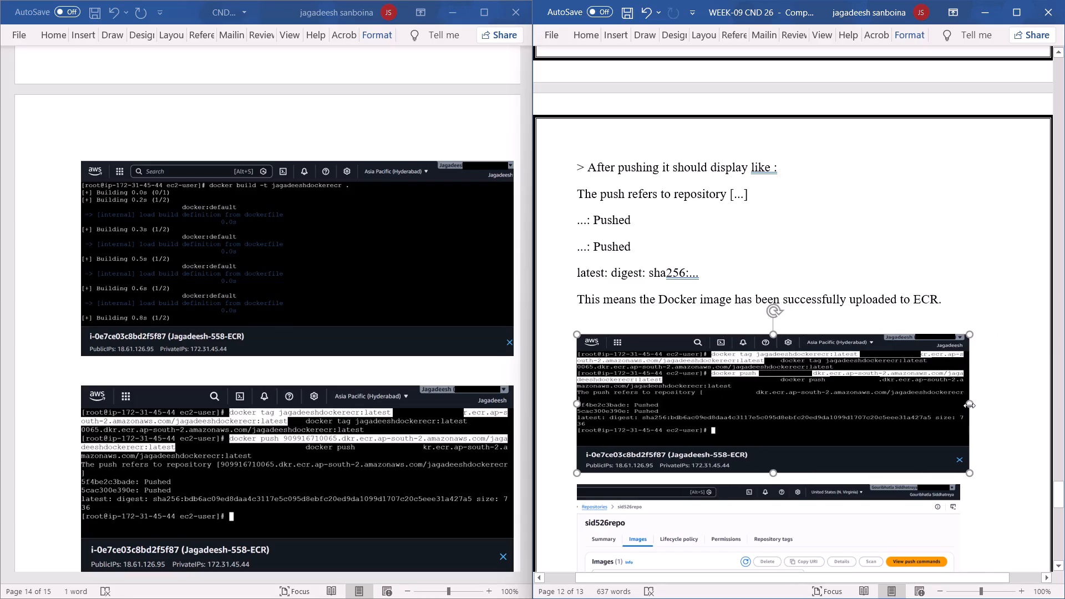
{"action": "scroll", "coordinate": [969, 405], "scroll_direction": "down", "scroll_amount": 2}
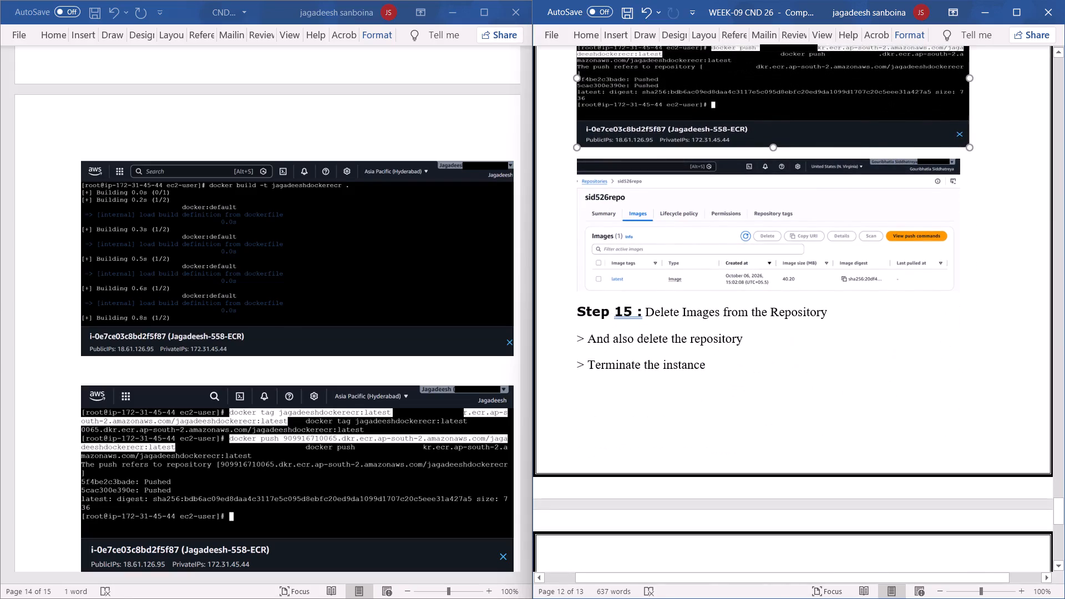
{"action": "scroll", "coordinate": [393, 388], "scroll_direction": "left", "scroll_amount": 20}
{"action": "scroll", "coordinate": [393, 388], "scroll_direction": "down", "scroll_amount": 2}
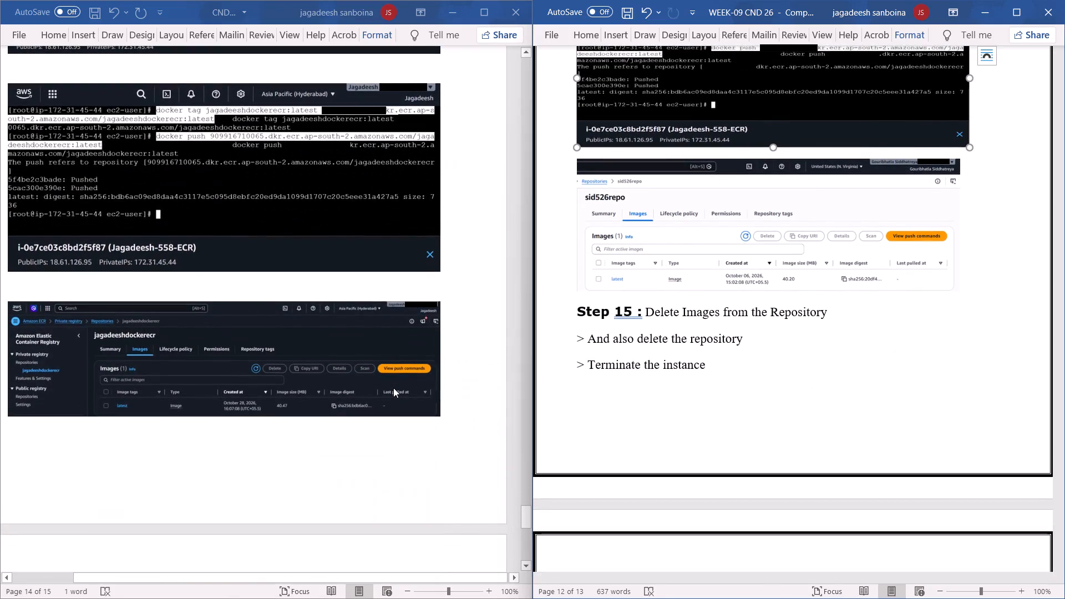
{"action": "left_click", "coordinate": [365, 375]}
{"action": "left_click", "coordinate": [365, 375]}
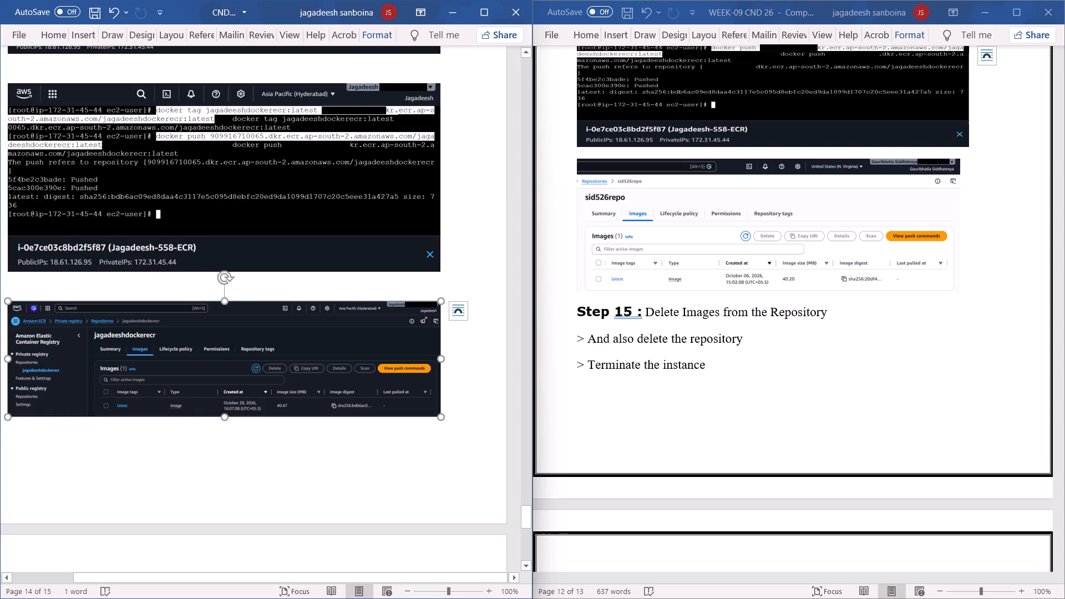
{"action": "key", "text": "ctrl+c"}
{"action": "double_click", "coordinate": [676, 252]}
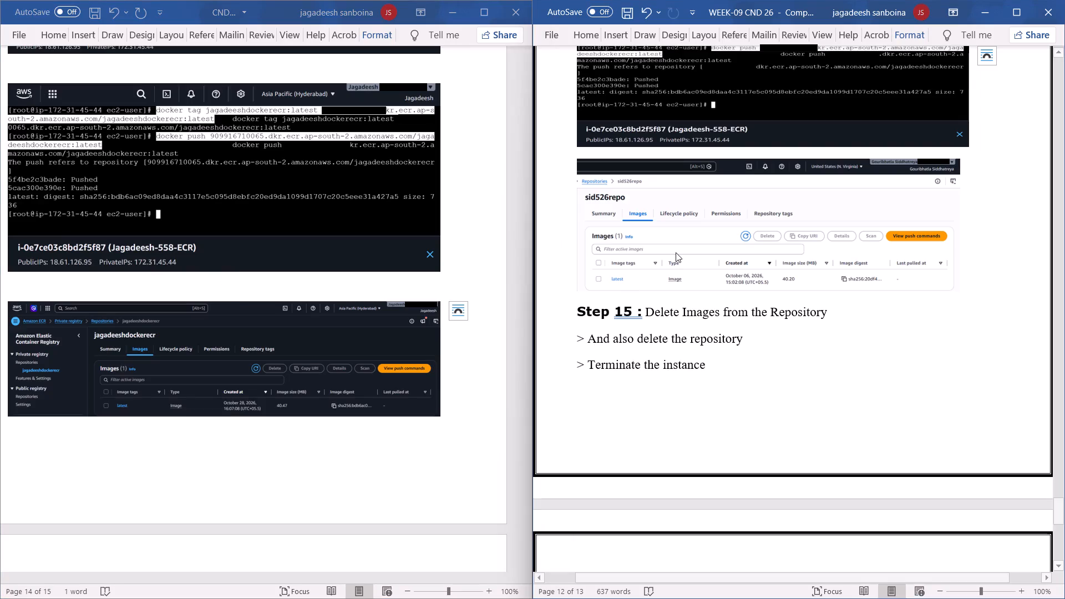
{"action": "double_click", "coordinate": [676, 252]}
{"action": "left_click", "coordinate": [676, 252]}
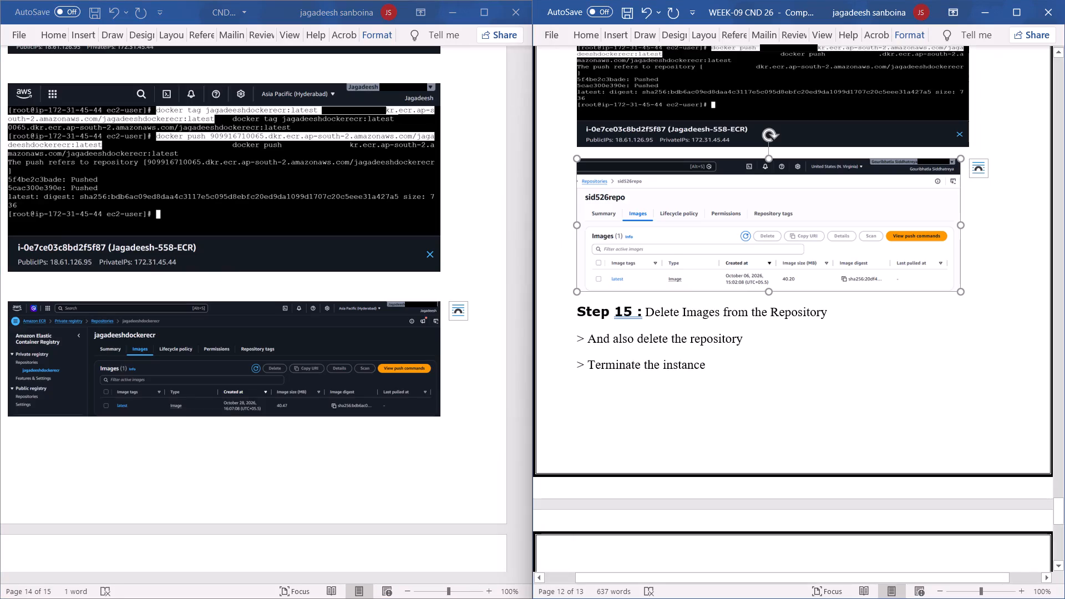
{"action": "key", "text": "Home"}
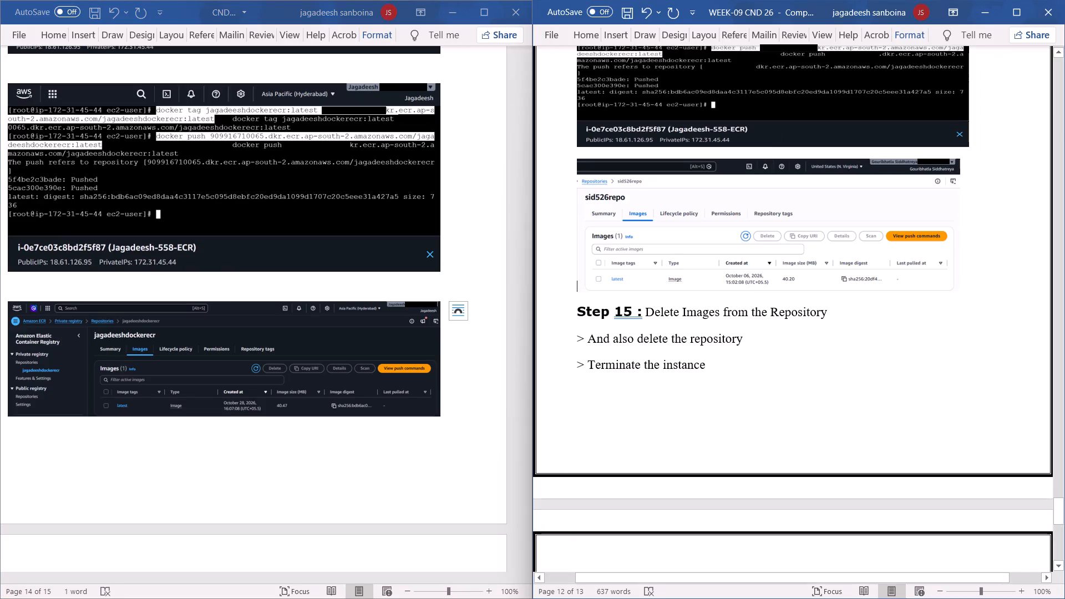
{"action": "key", "text": "Delete"}
{"action": "double_click", "coordinate": [676, 252]}
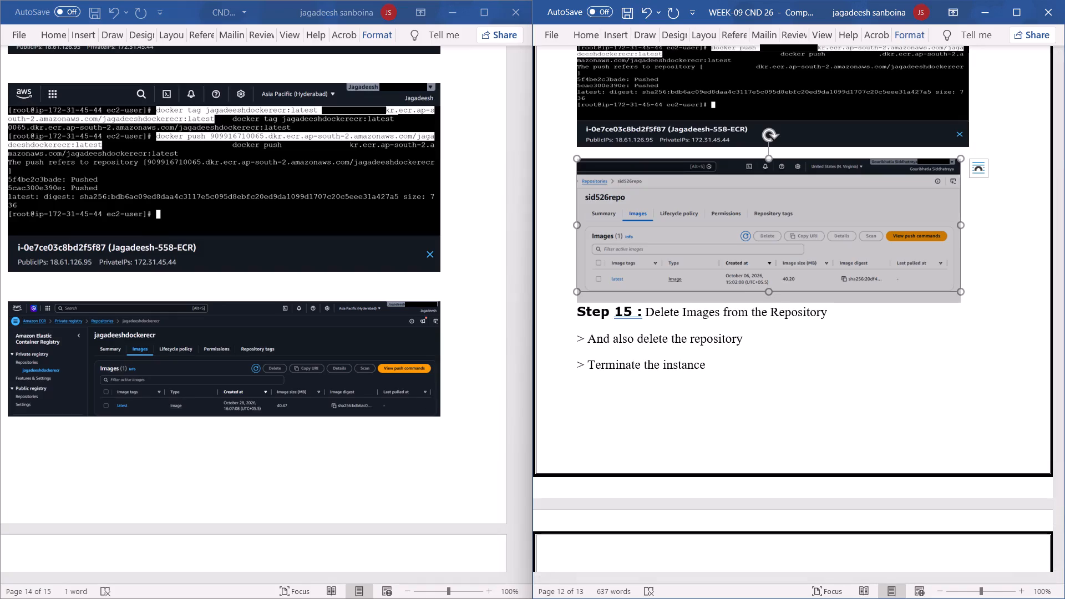
{"action": "left_click", "coordinate": [676, 252]}
{"action": "key", "text": "Delete"}
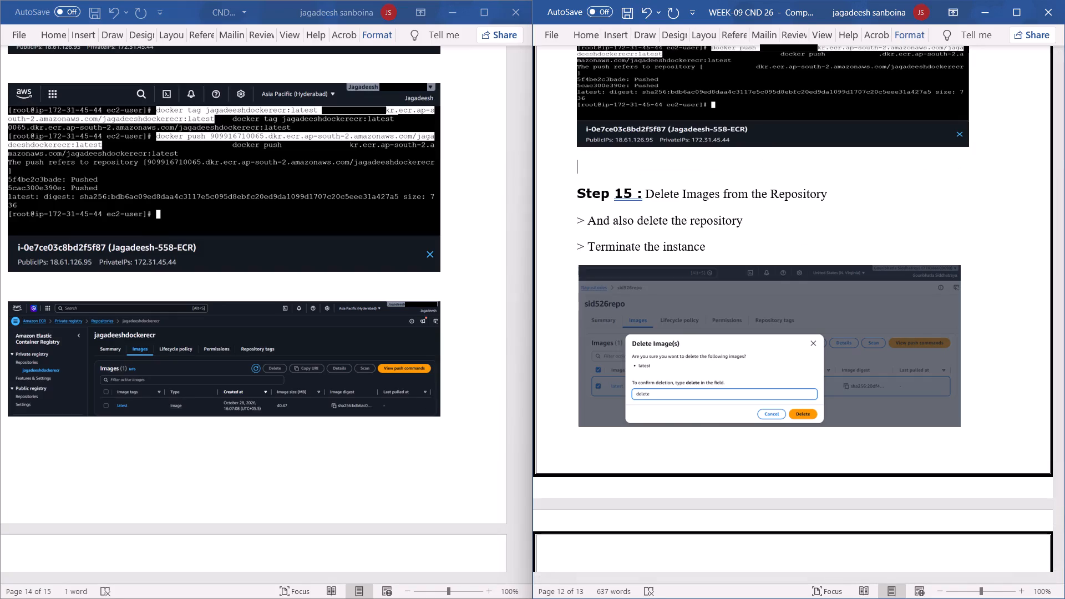
{"action": "key", "text": "ctrl+v"}
Delete the whole Step 15 section at the document's end, including its three text lines and the two sid526repo deletion screenshots.
{"action": "scroll", "coordinate": [711, 344], "scroll_direction": "down", "scroll_amount": 2}
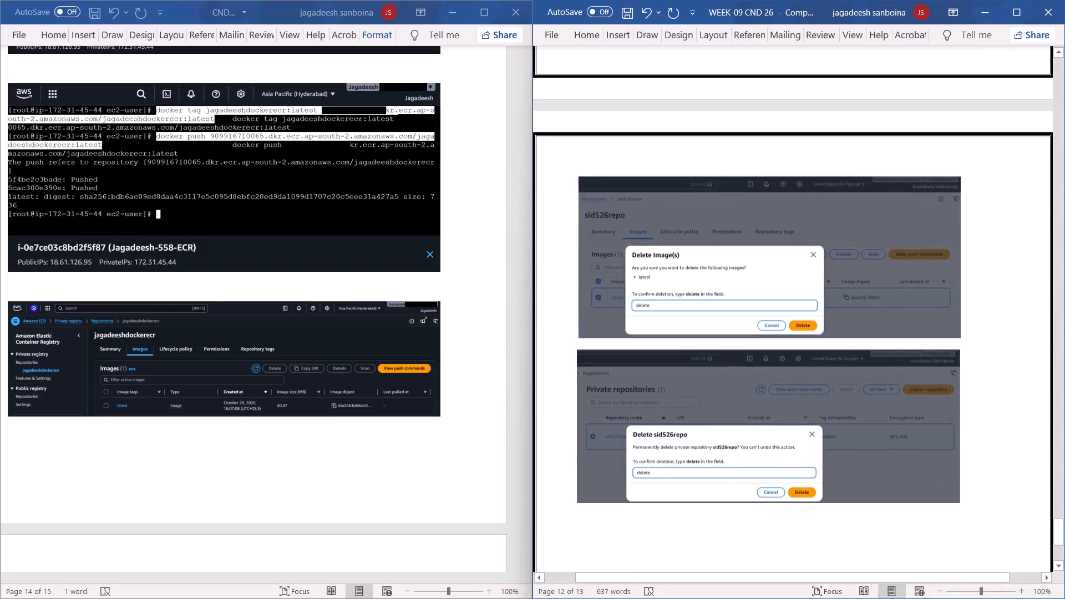
{"action": "scroll", "coordinate": [711, 344], "scroll_direction": "down", "scroll_amount": 1}
{"action": "left_click", "coordinate": [897, 413]}
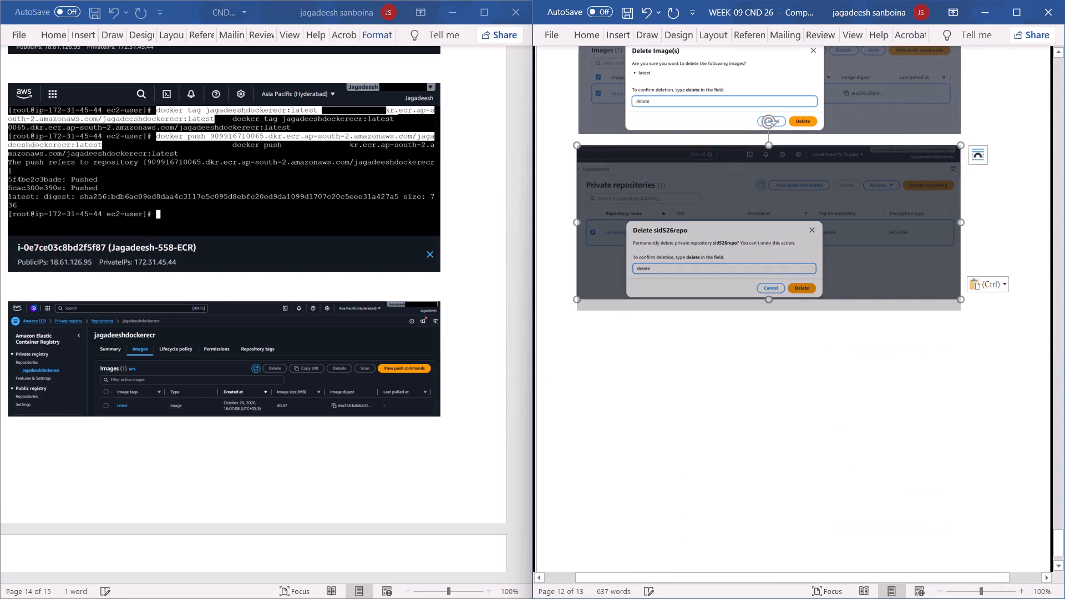
{"action": "left_click", "coordinate": [961, 474]}
{"action": "left_click_drag", "start_coordinate": [961, 474], "coordinate": [755, 145]}
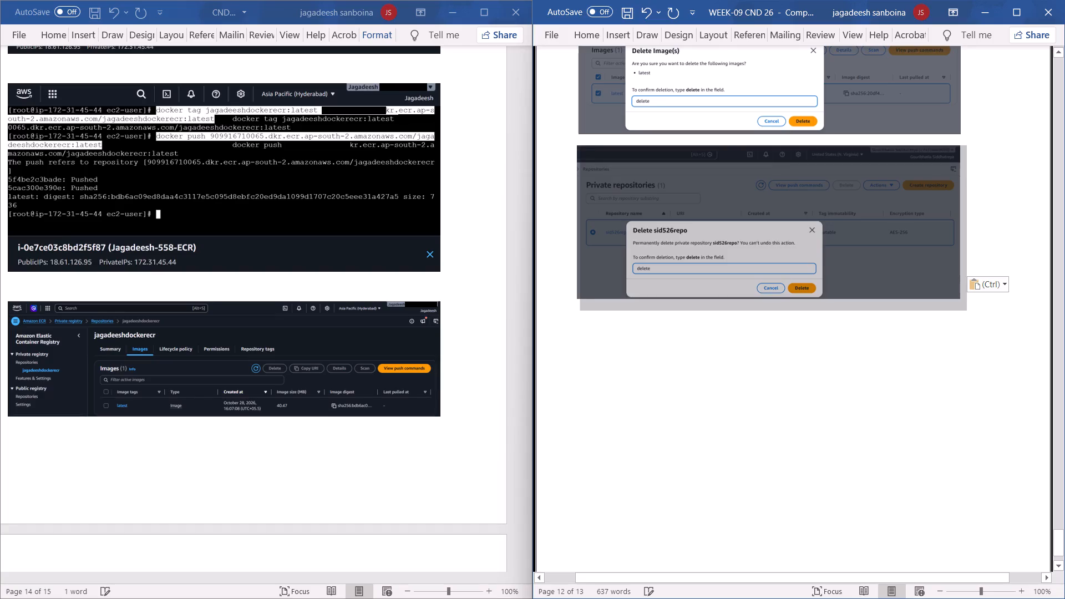
{"action": "left_click_drag", "start_coordinate": [755, 145], "coordinate": [718, 43]}
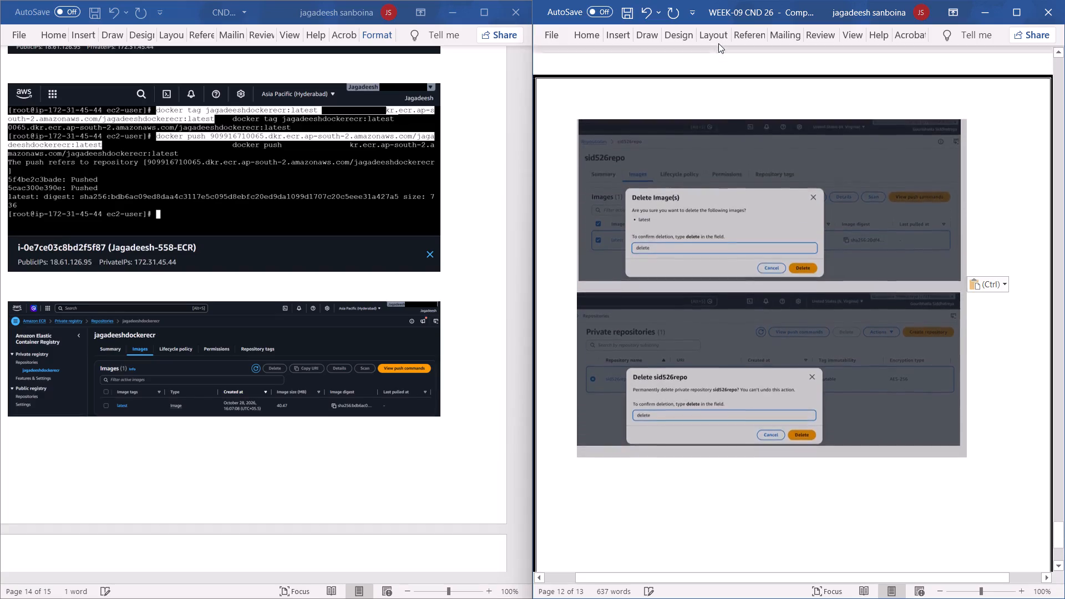
{"action": "left_click_drag", "start_coordinate": [718, 43], "coordinate": [617, 87]}
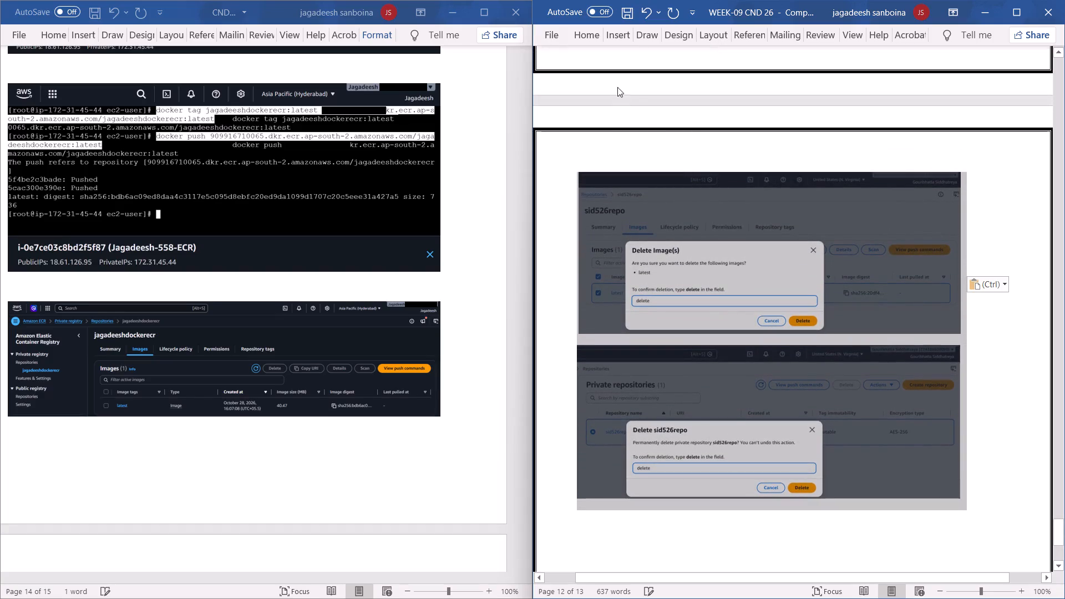
{"action": "left_click_drag", "start_coordinate": [617, 87], "coordinate": [624, 165]}
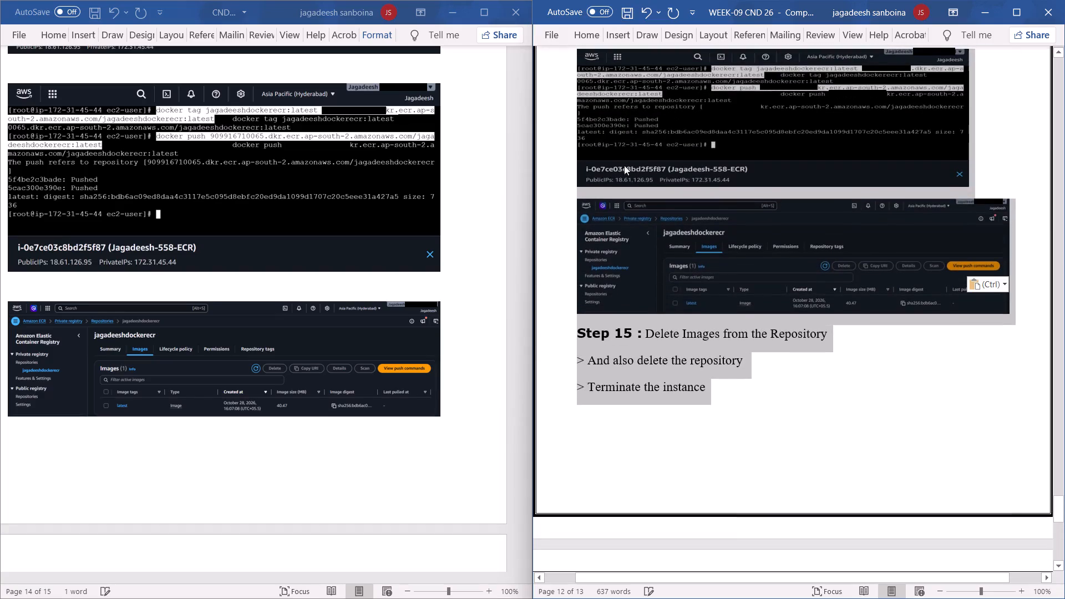
{"action": "left_click_drag", "start_coordinate": [624, 165], "coordinate": [584, 344]}
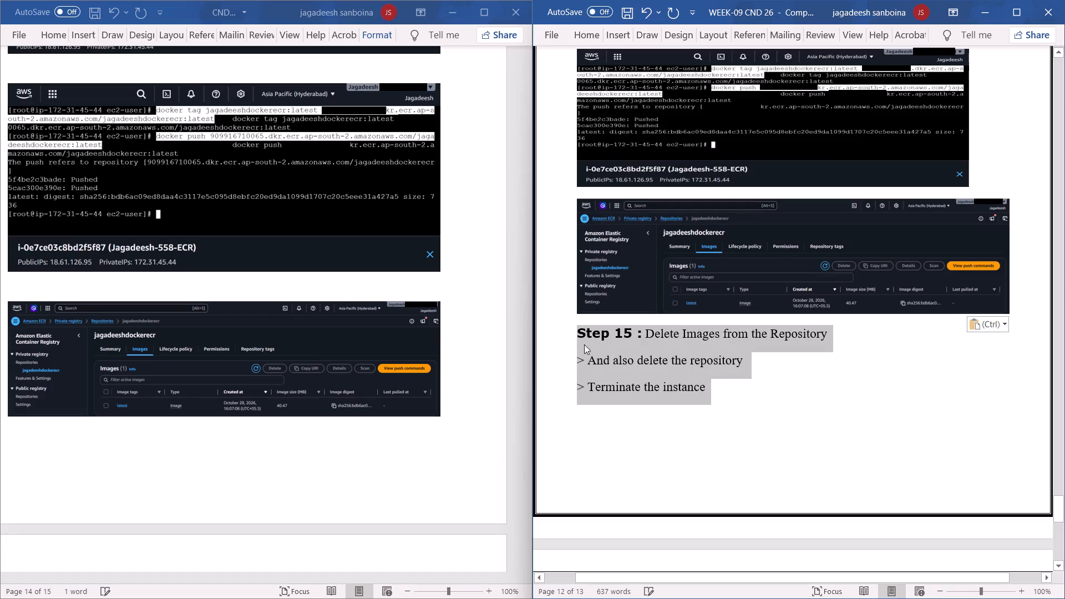
{"action": "left_click_drag", "start_coordinate": [584, 344], "coordinate": [580, 333]}
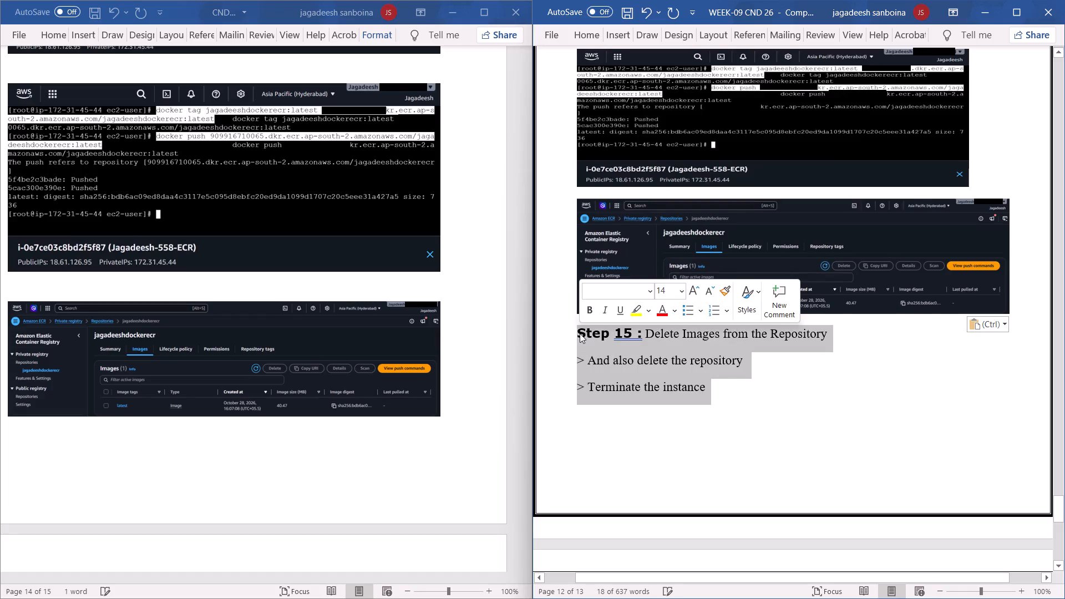
{"action": "key", "text": "Delete"}
Review the Week 9 document from its last page back up to the title page.
{"action": "scroll", "coordinate": [603, 490], "scroll_direction": "down", "scroll_amount": 1}
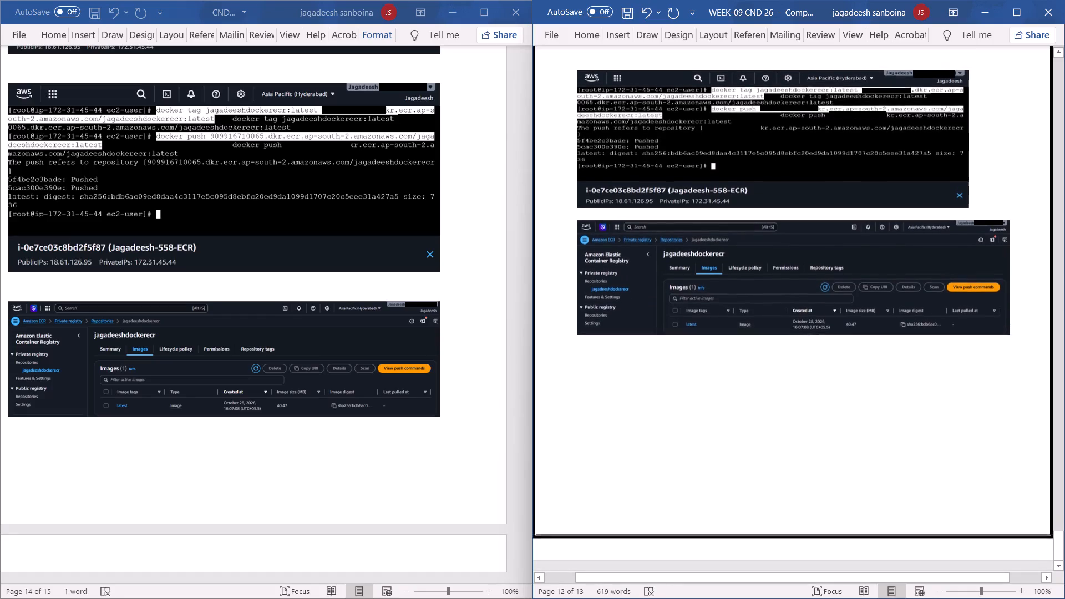
{"action": "scroll", "coordinate": [603, 490], "scroll_direction": "down", "scroll_amount": 1}
{"action": "scroll", "coordinate": [603, 490], "scroll_direction": "up", "scroll_amount": 2}
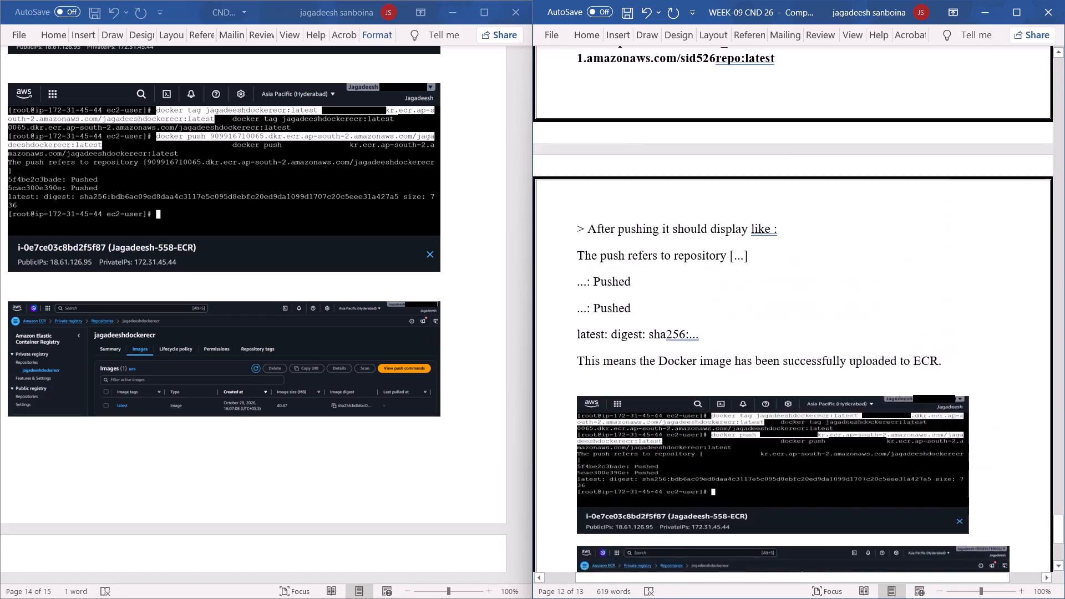
{"action": "scroll", "coordinate": [603, 490], "scroll_direction": "up", "scroll_amount": 2}
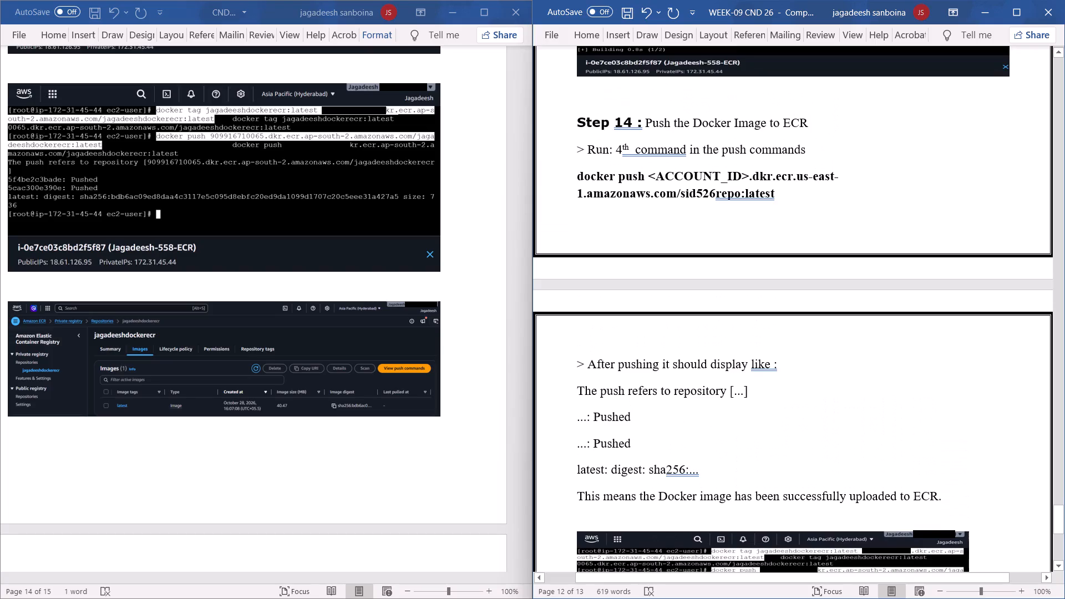
{"action": "scroll", "coordinate": [603, 490], "scroll_direction": "up", "scroll_amount": 1}
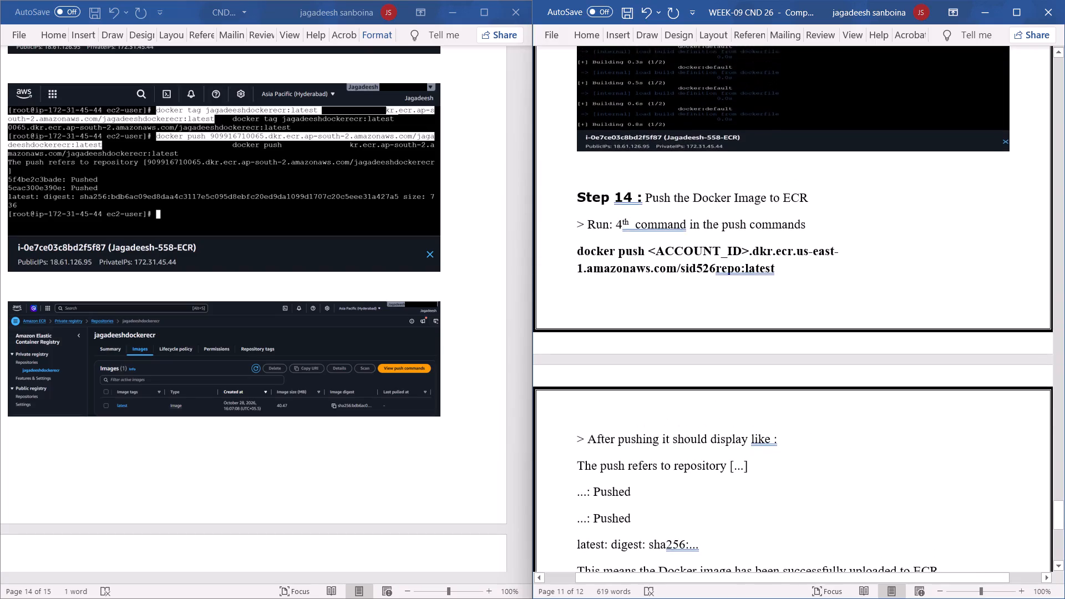
{"action": "scroll", "coordinate": [603, 490], "scroll_direction": "up", "scroll_amount": 10}
{"action": "scroll", "coordinate": [603, 490], "scroll_direction": "up", "scroll_amount": 13}
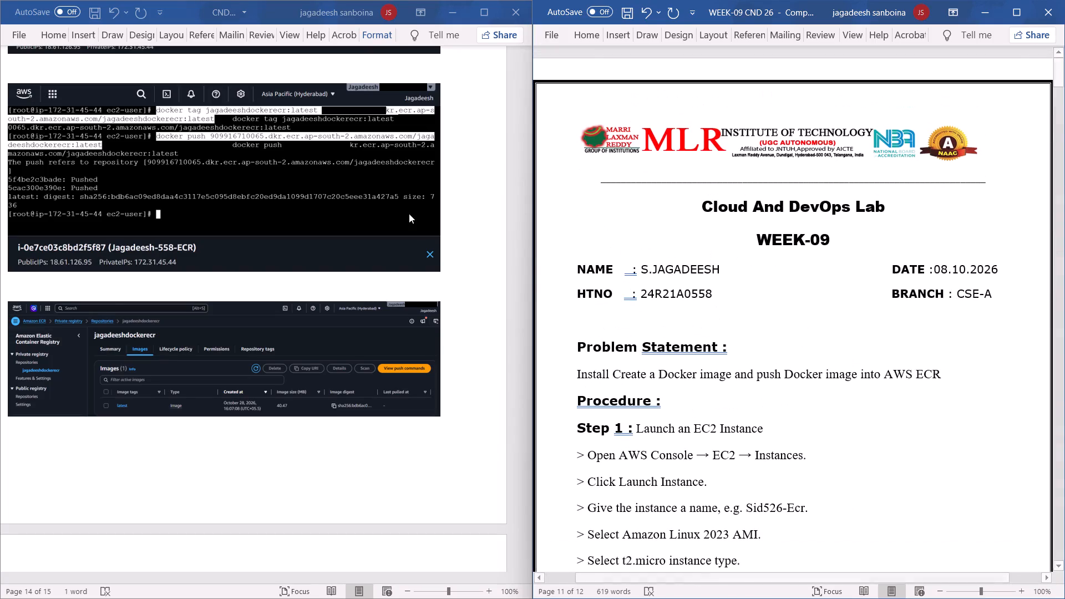
Save the Week 9 document as a PDF named WEEK-09 CND 558 in the Downloads folder.
{"action": "left_click", "coordinate": [561, 33]}
{"action": "left_click", "coordinate": [591, 220]}
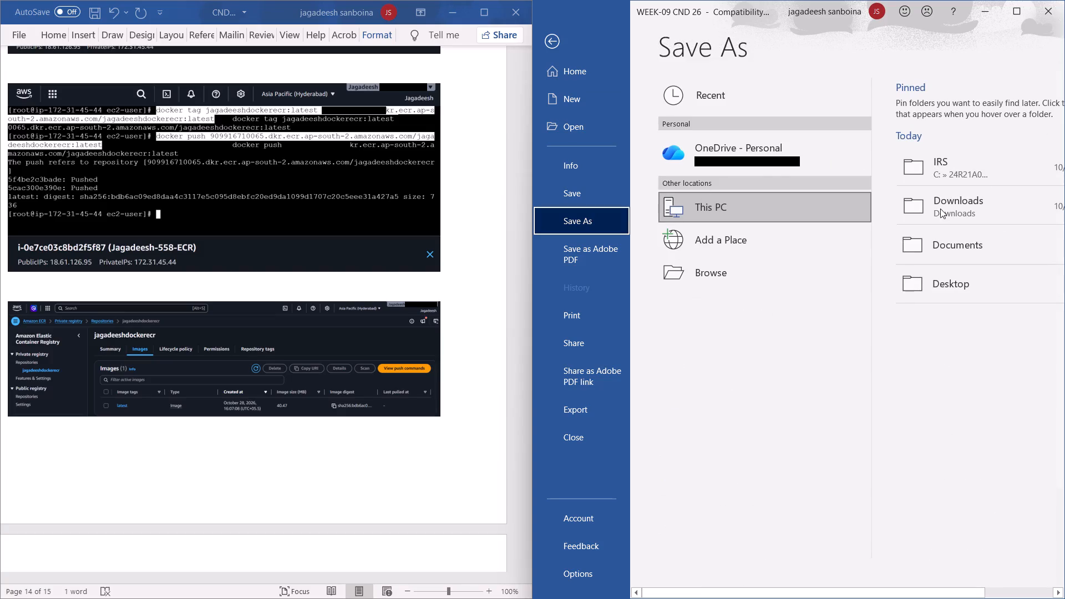
{"action": "left_click", "coordinate": [939, 202]}
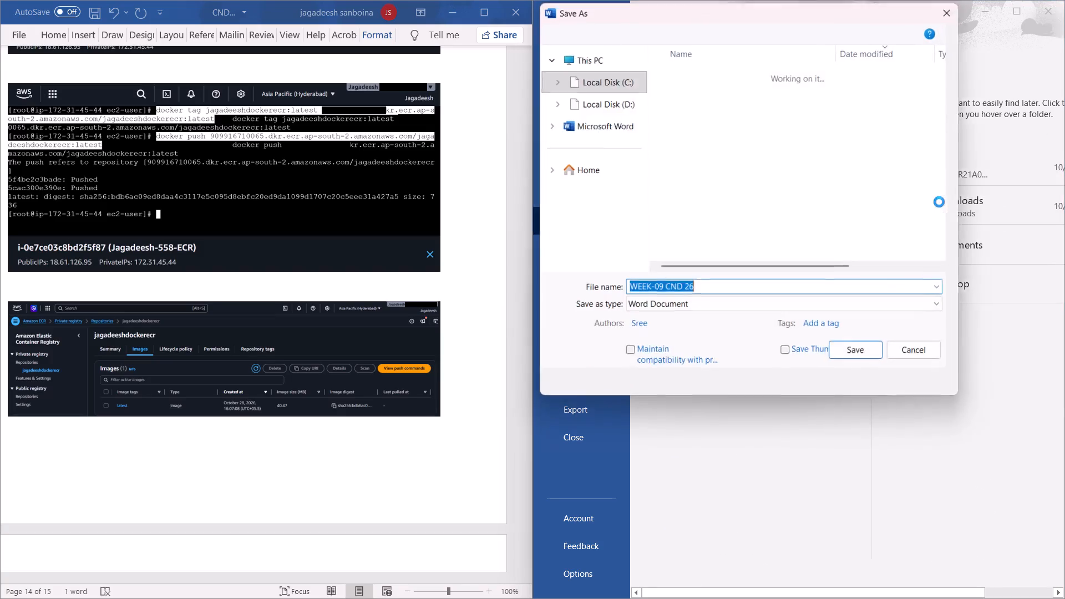
{"action": "left_click", "coordinate": [794, 235]}
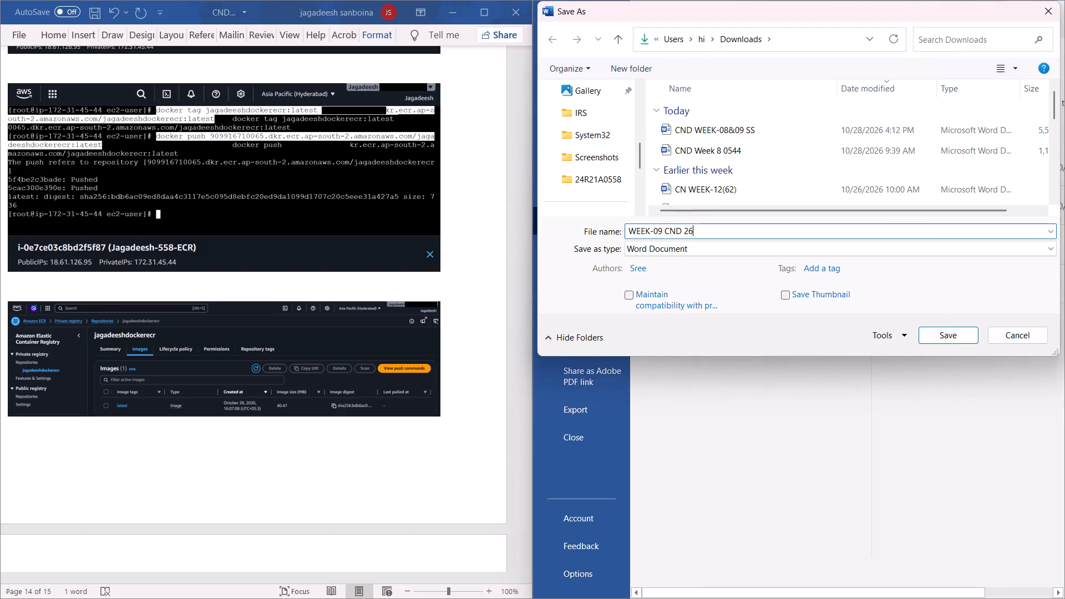
{"action": "key", "text": "BackSpace"}
{"action": "key", "text": "BackSpace"}
{"action": "type", "text": "558"}
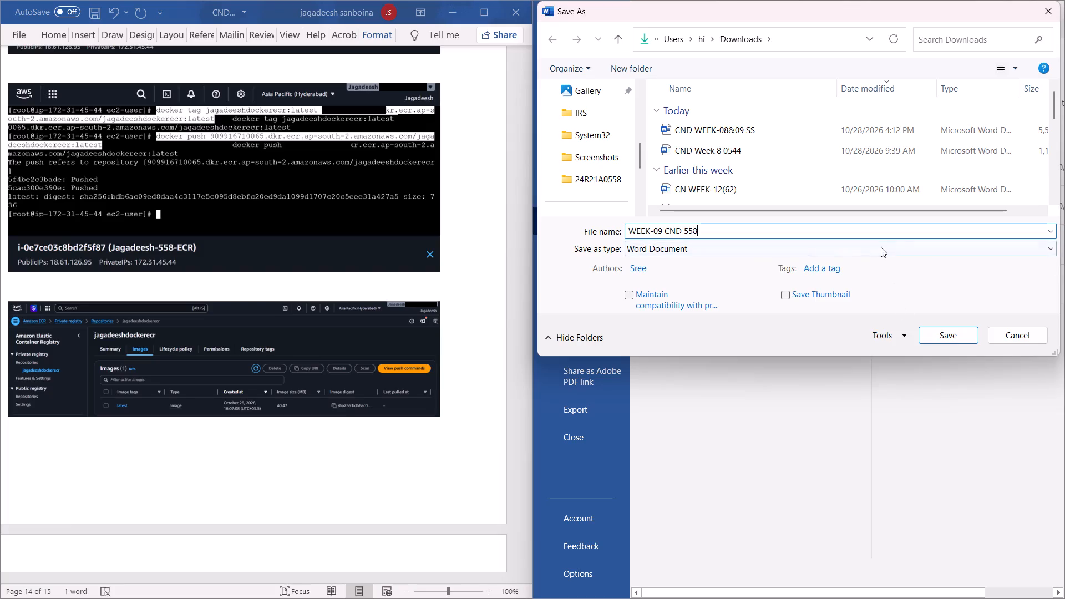
{"action": "left_click", "coordinate": [880, 250]}
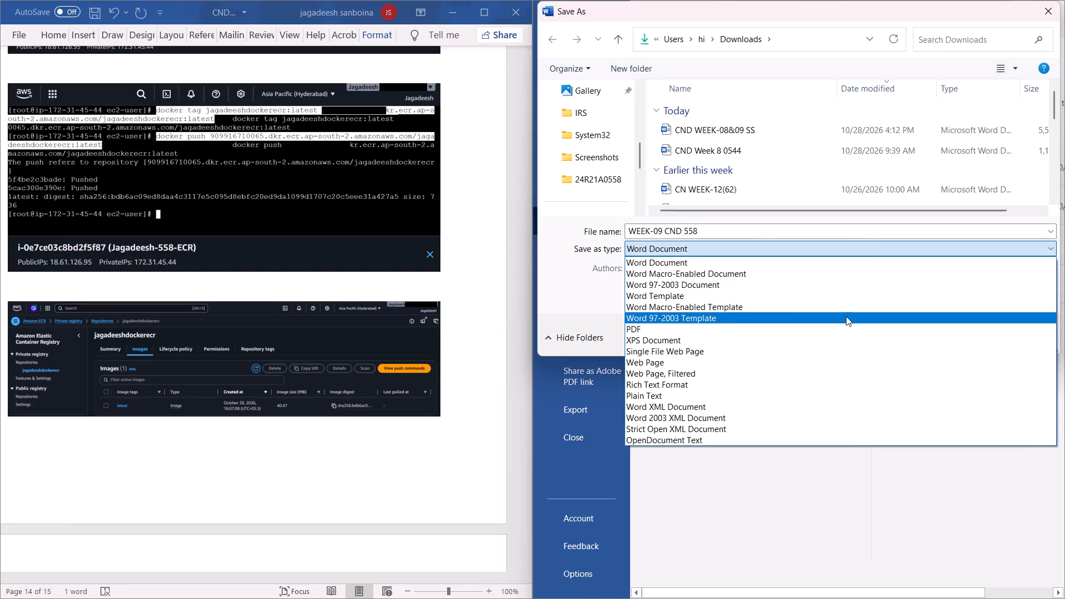
{"action": "left_click", "coordinate": [844, 326]}
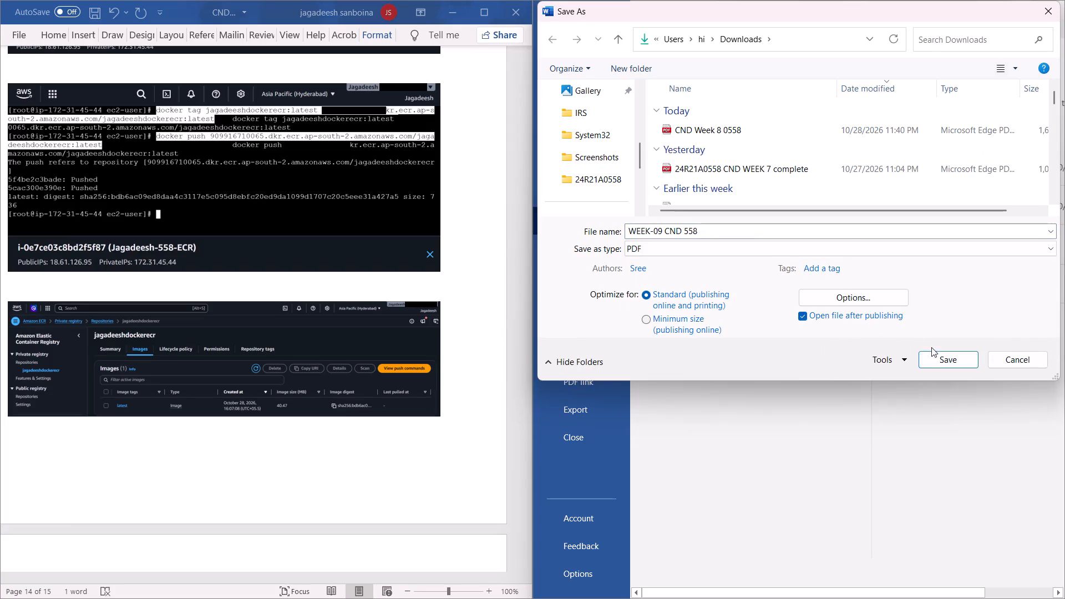
{"action": "left_click", "coordinate": [939, 356]}
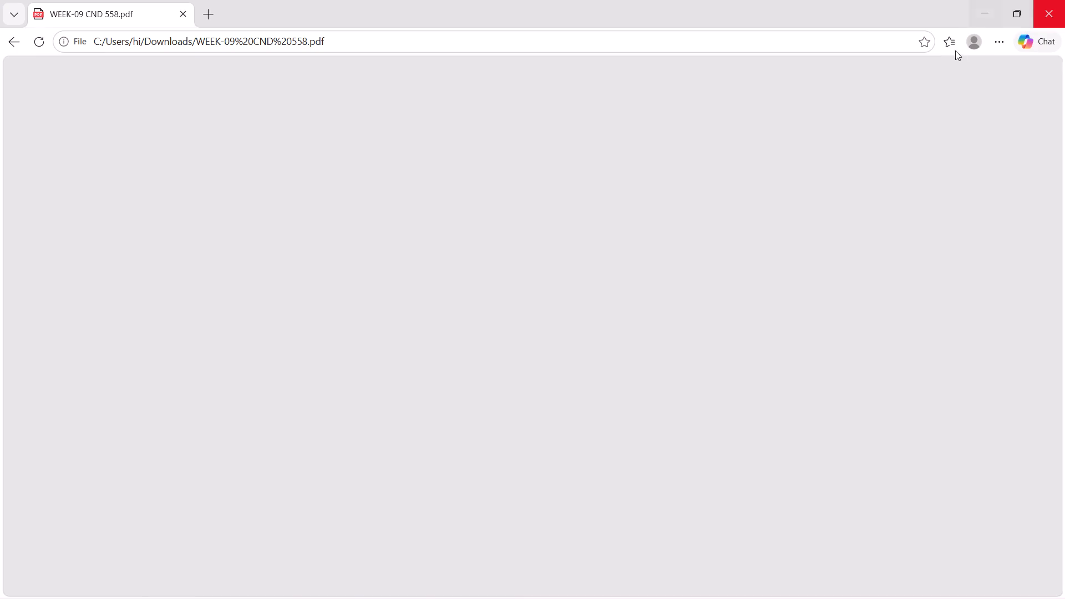
Close the exported WEEK-09 CND 558 PDF.
{"action": "left_click", "coordinate": [1064, 3]}
Close both Word documents, WEEK-09 CND 26 and CND WEEK-08&09 SS, without saving their changes.
{"action": "left_click", "coordinate": [1064, 3]}
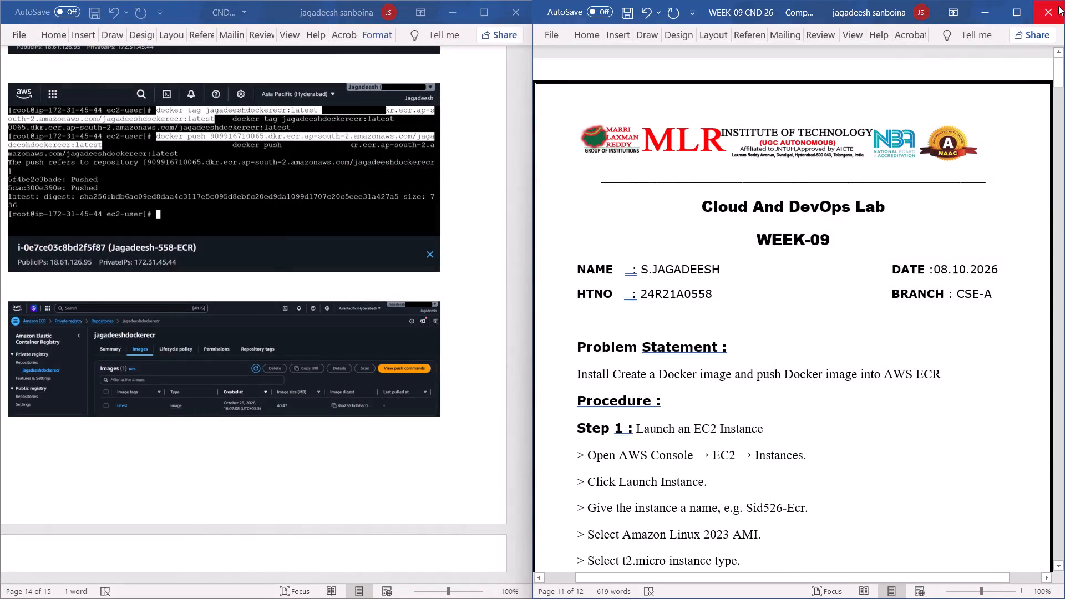
{"action": "left_click", "coordinate": [1058, 6]}
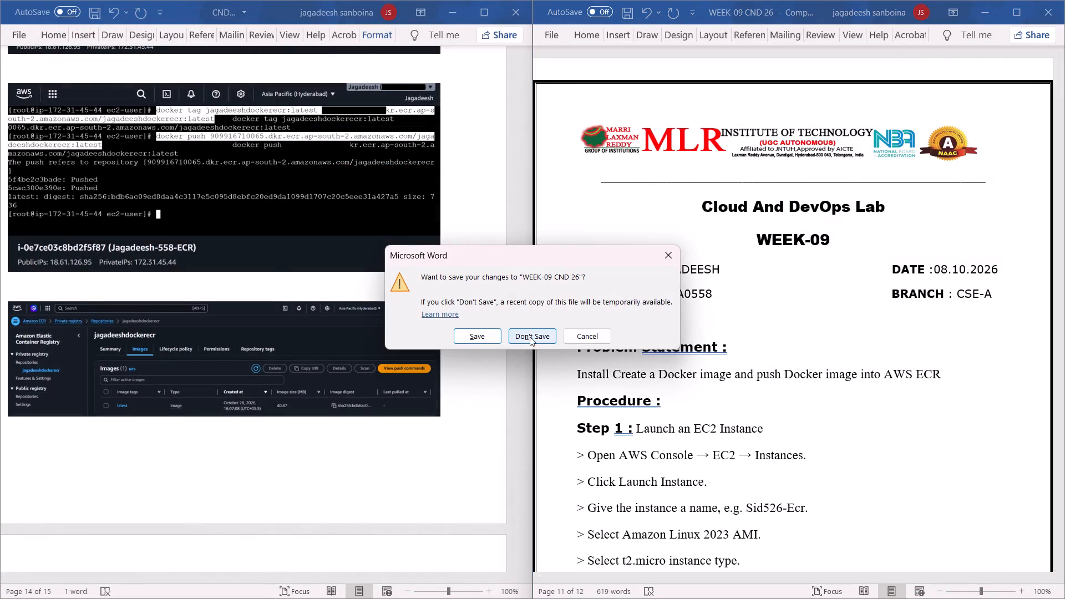
{"action": "left_click", "coordinate": [531, 337]}
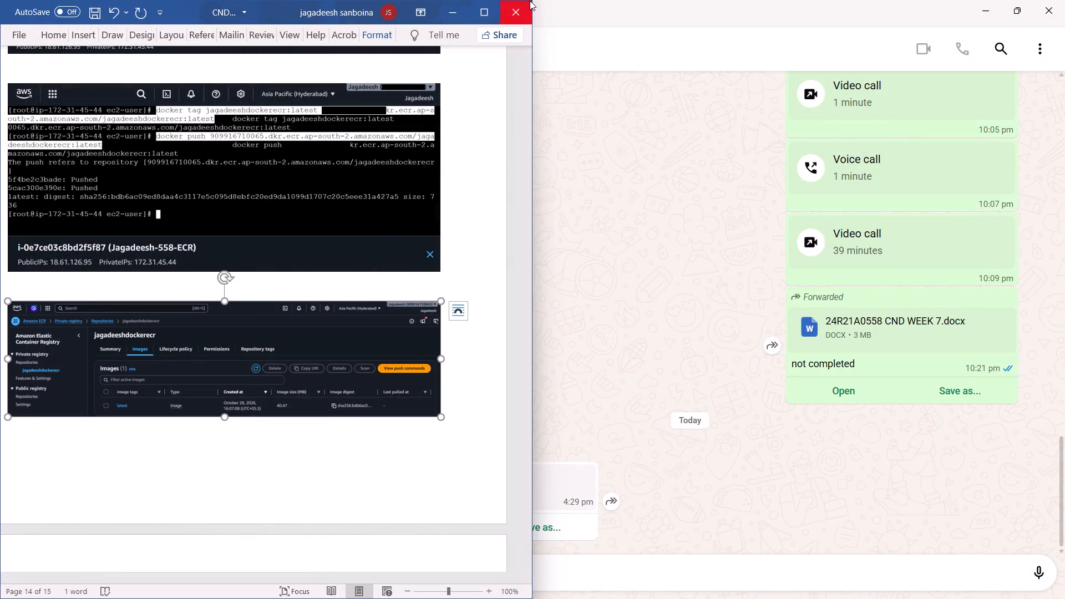
{"action": "left_click", "coordinate": [530, 1]}
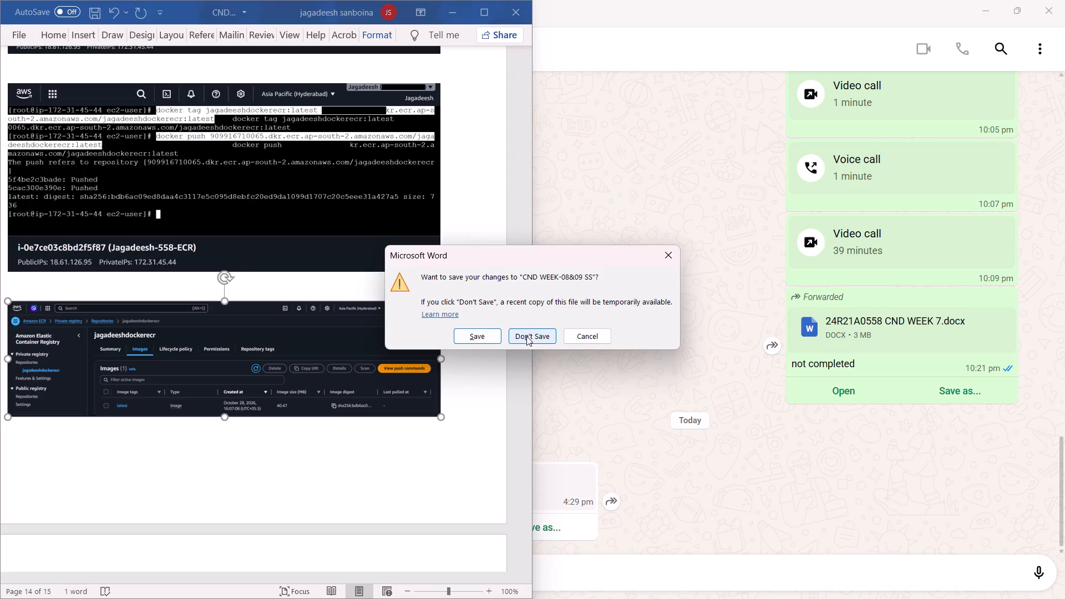
{"action": "left_click", "coordinate": [526, 336]}
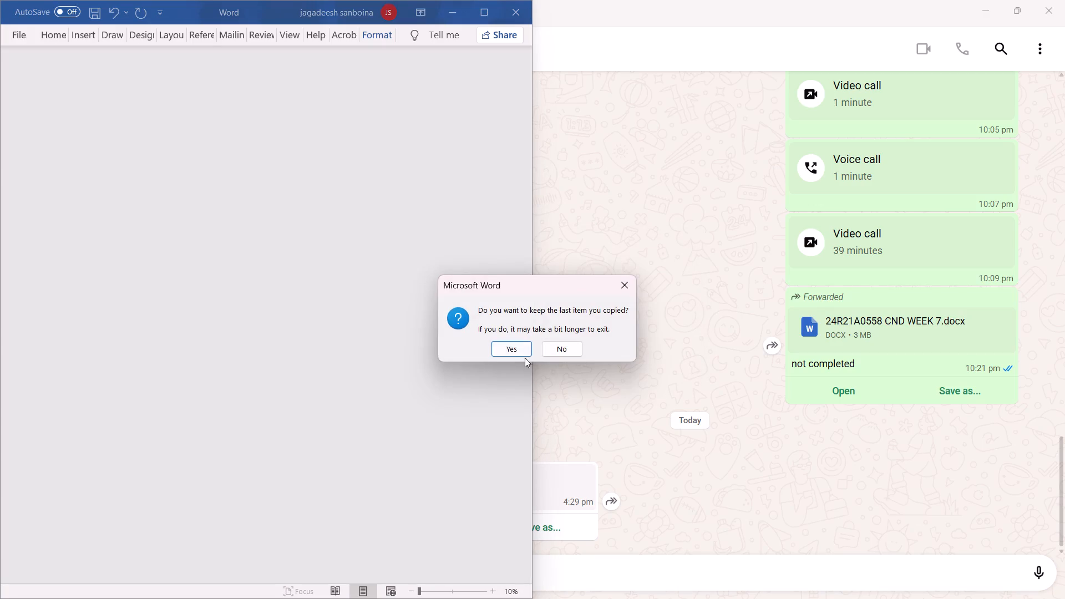
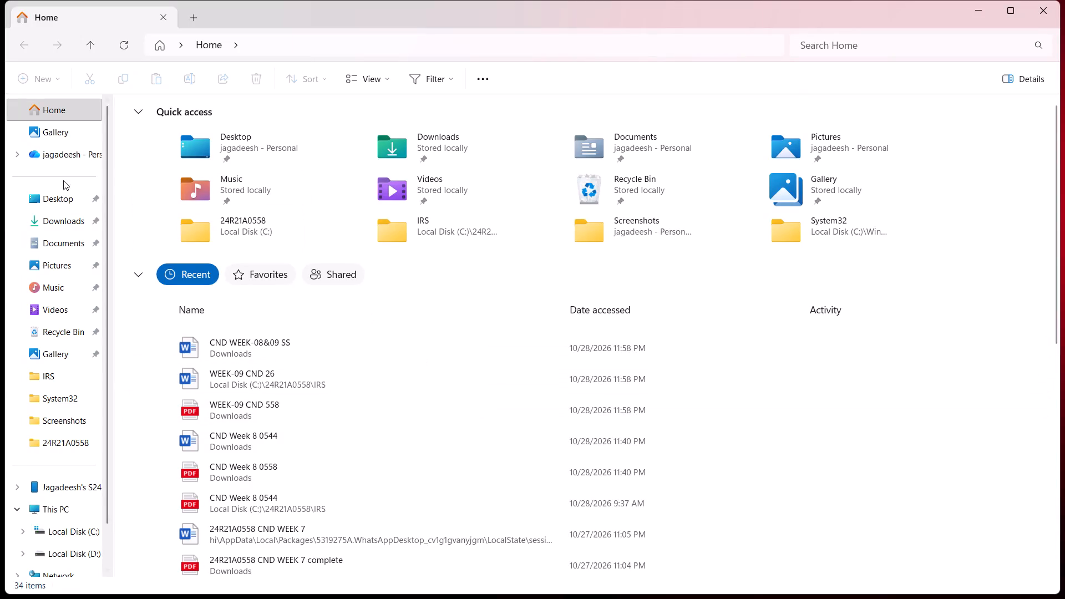
Copy the PDFs WEEK-09 CND 558 and CND Week 8 0558 from the Downloads folder.
{"action": "left_click", "coordinate": [50, 212]}
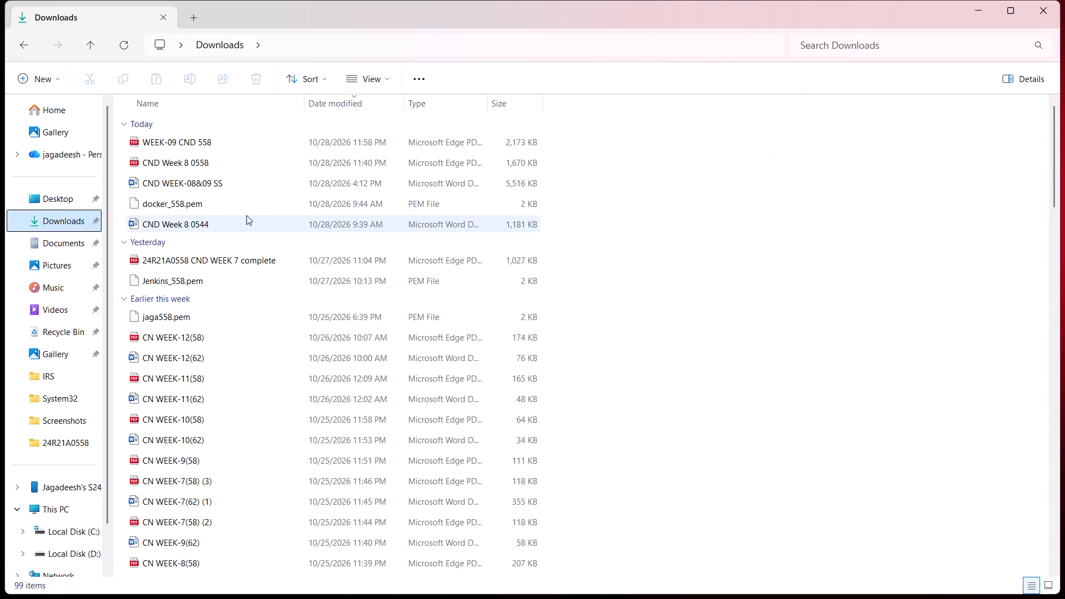
{"action": "left_click_drag", "start_coordinate": [120, 165], "coordinate": [156, 139]}
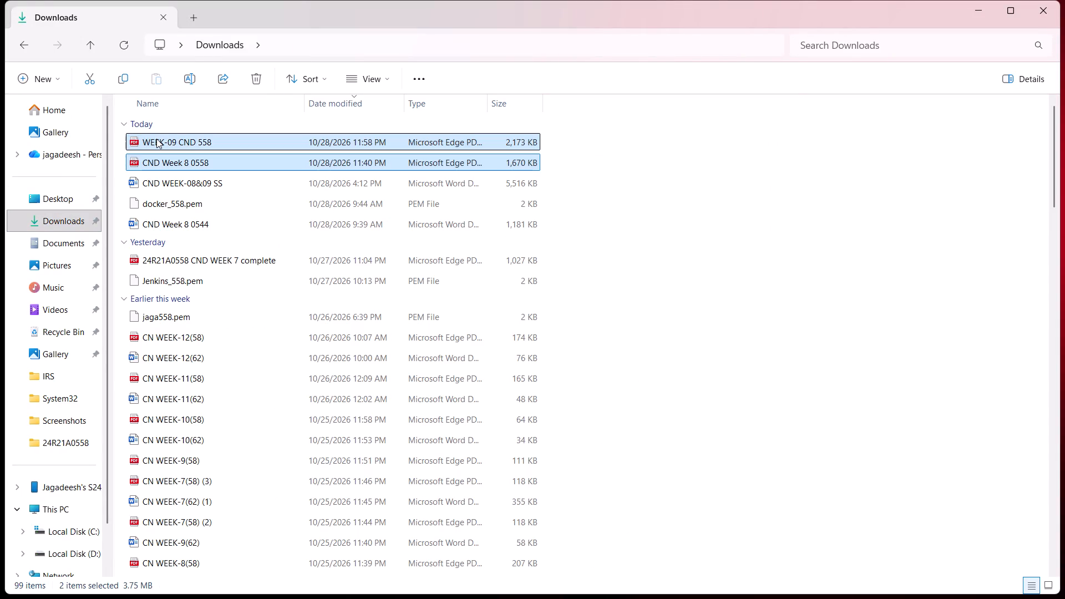
{"action": "left_click", "coordinate": [125, 75]}
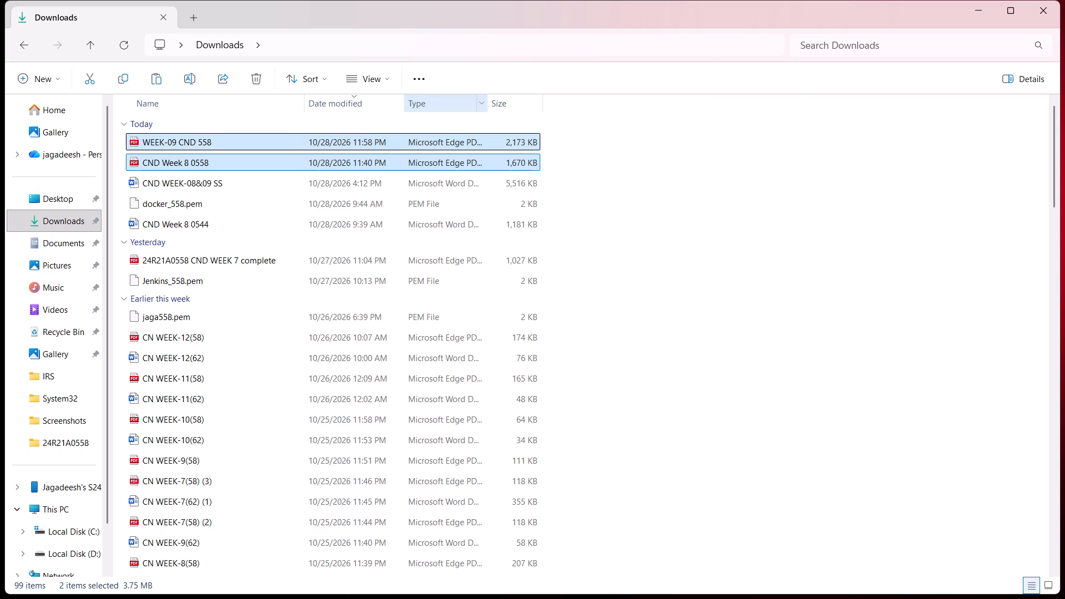